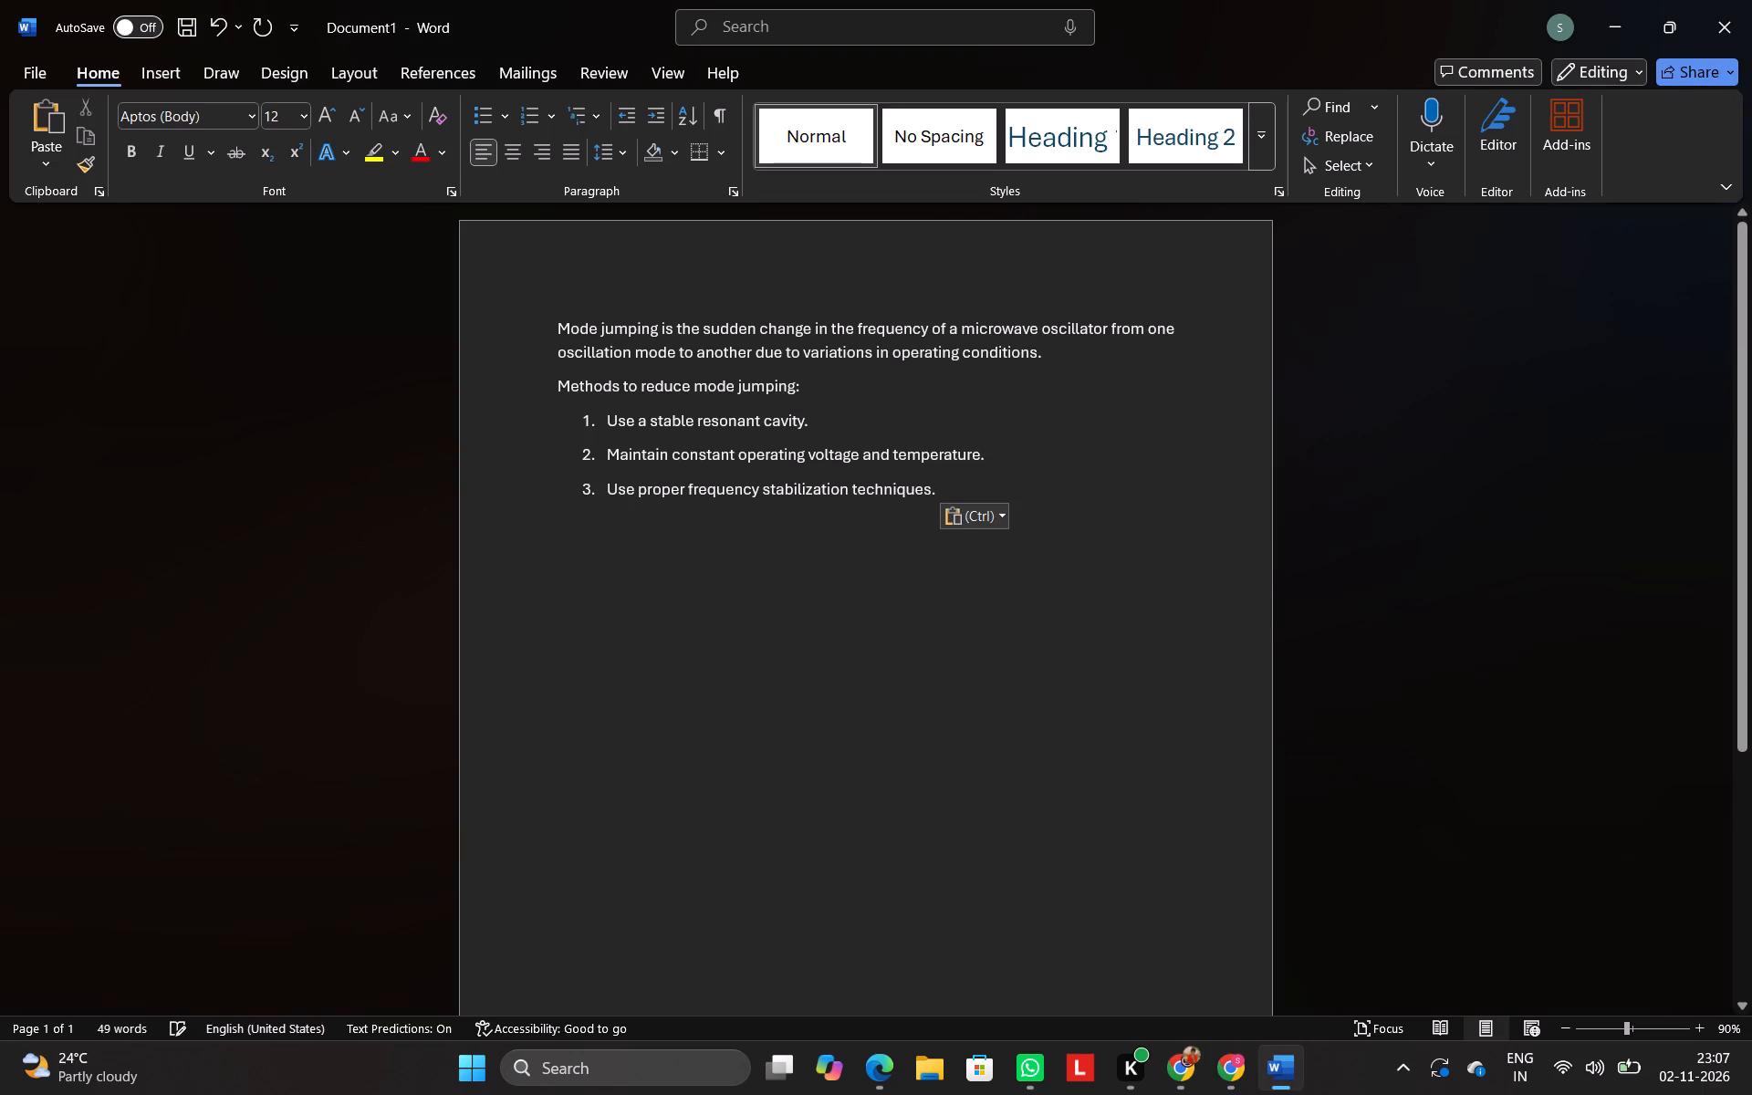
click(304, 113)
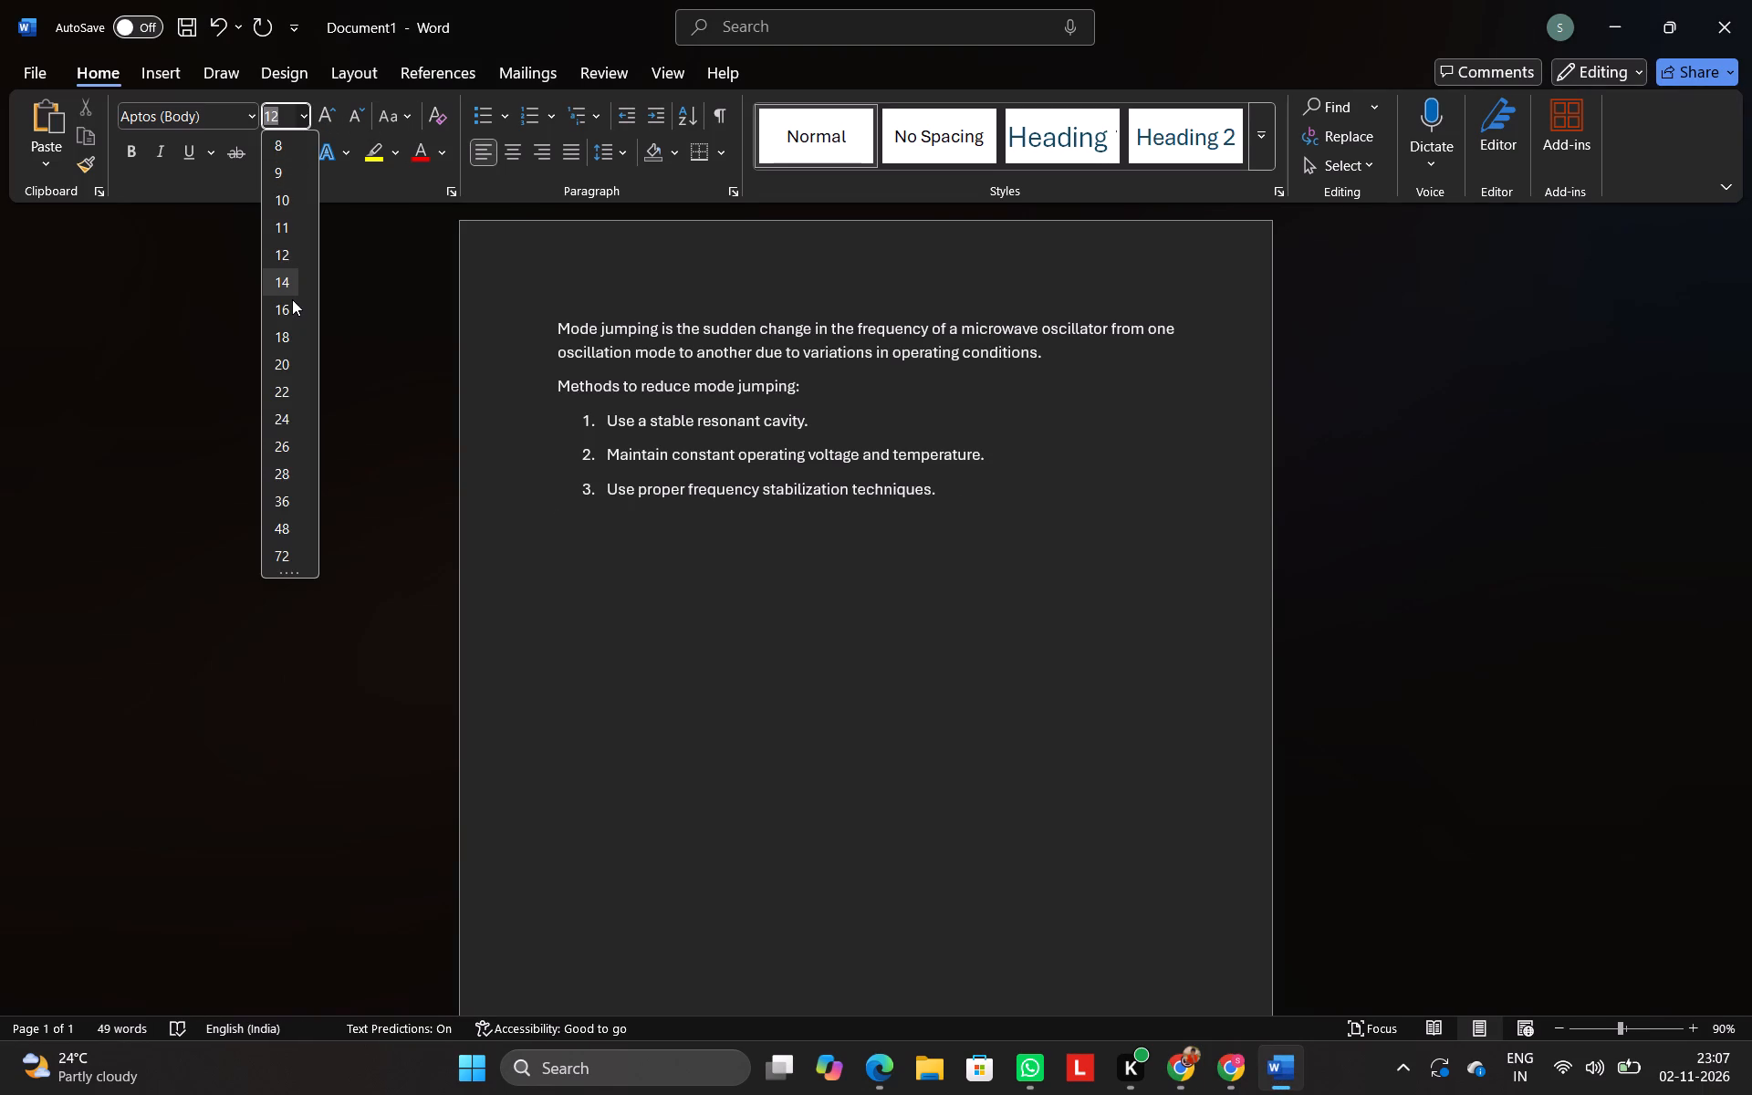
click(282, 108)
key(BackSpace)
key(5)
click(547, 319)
Set the font size of all the pasted mode jumping text to 15.
drag(557, 319, 884, 515)
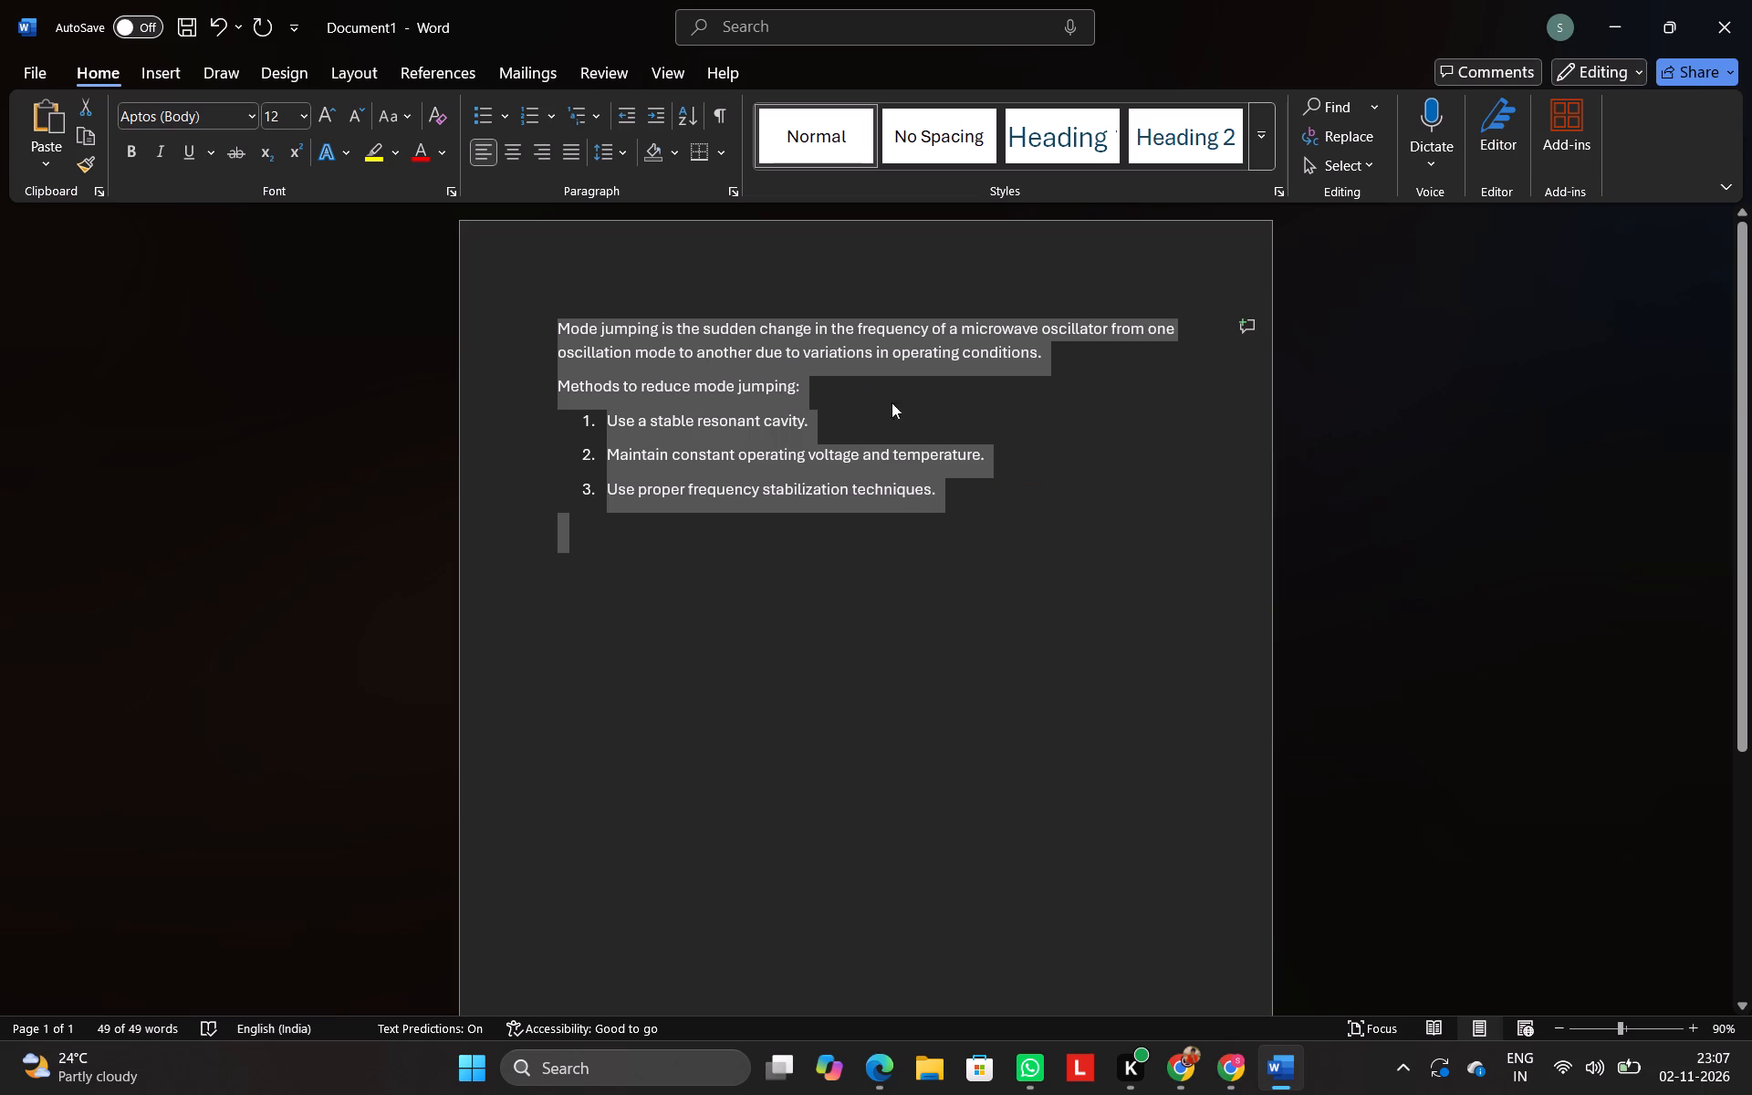
right_click(968, 485)
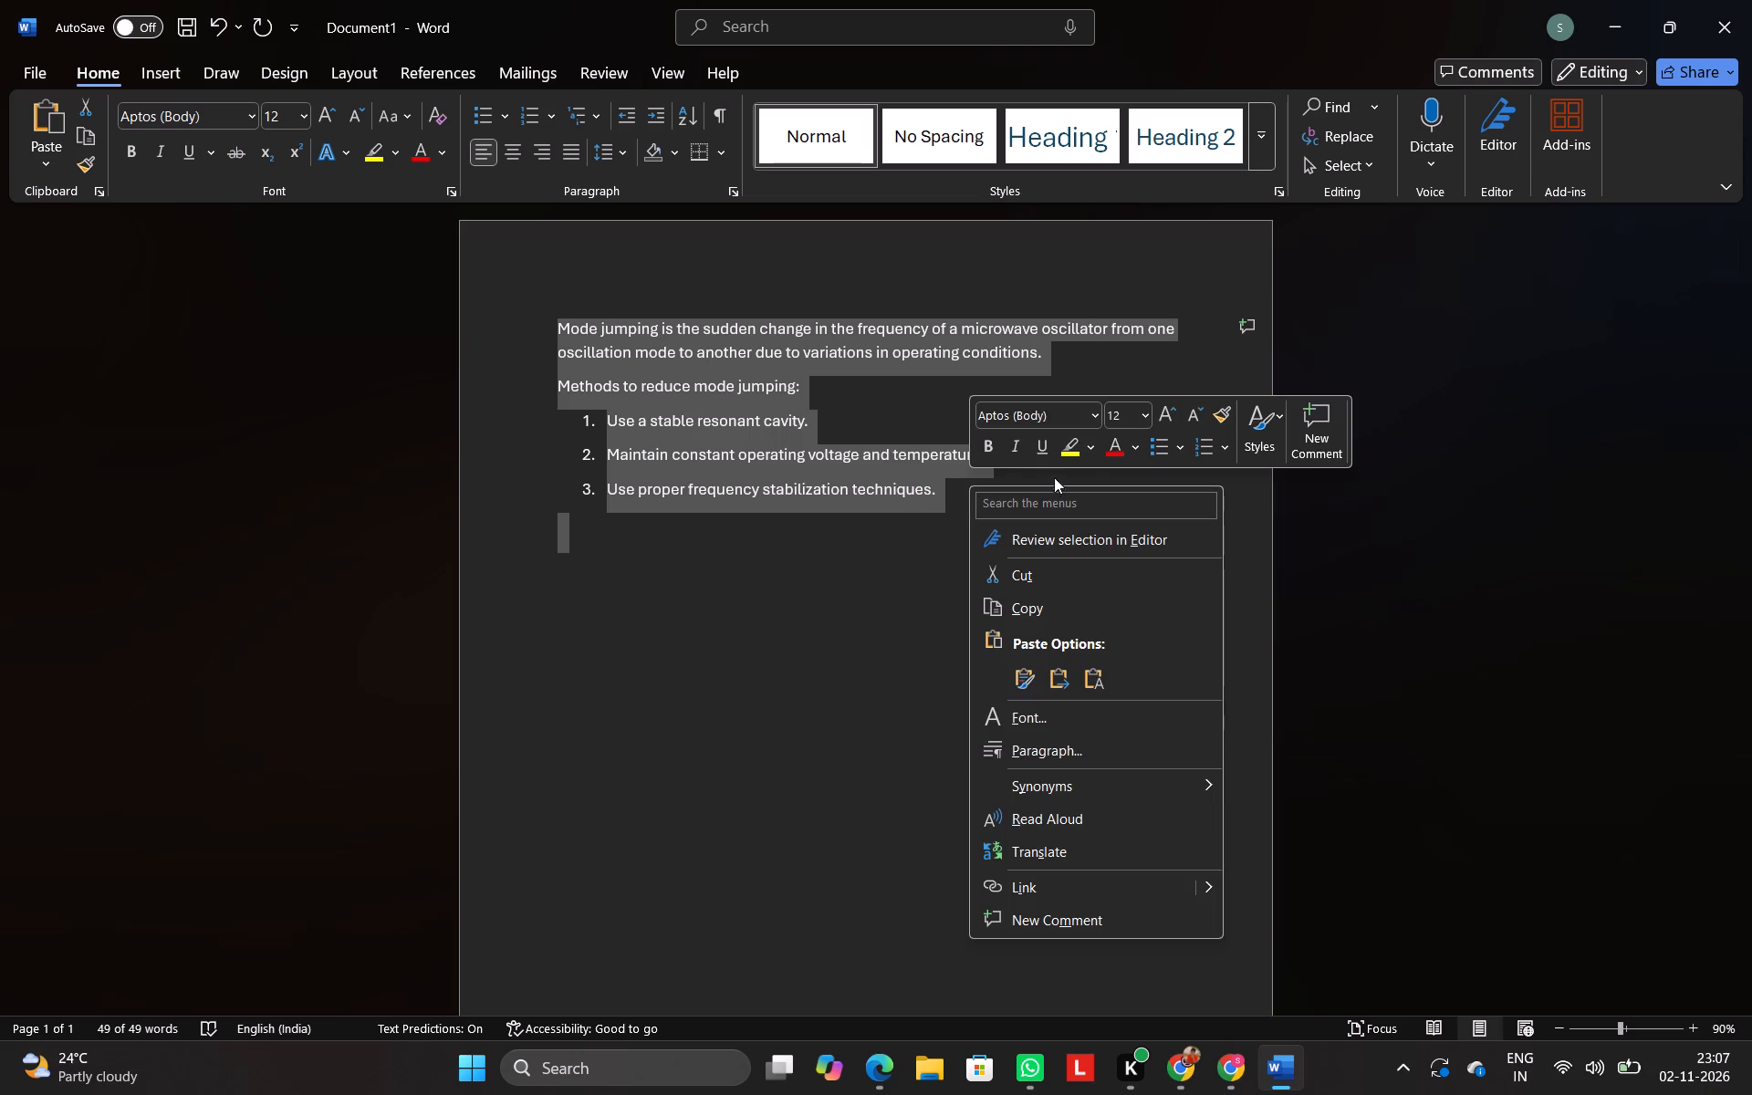
click(1123, 419)
click(1123, 419)
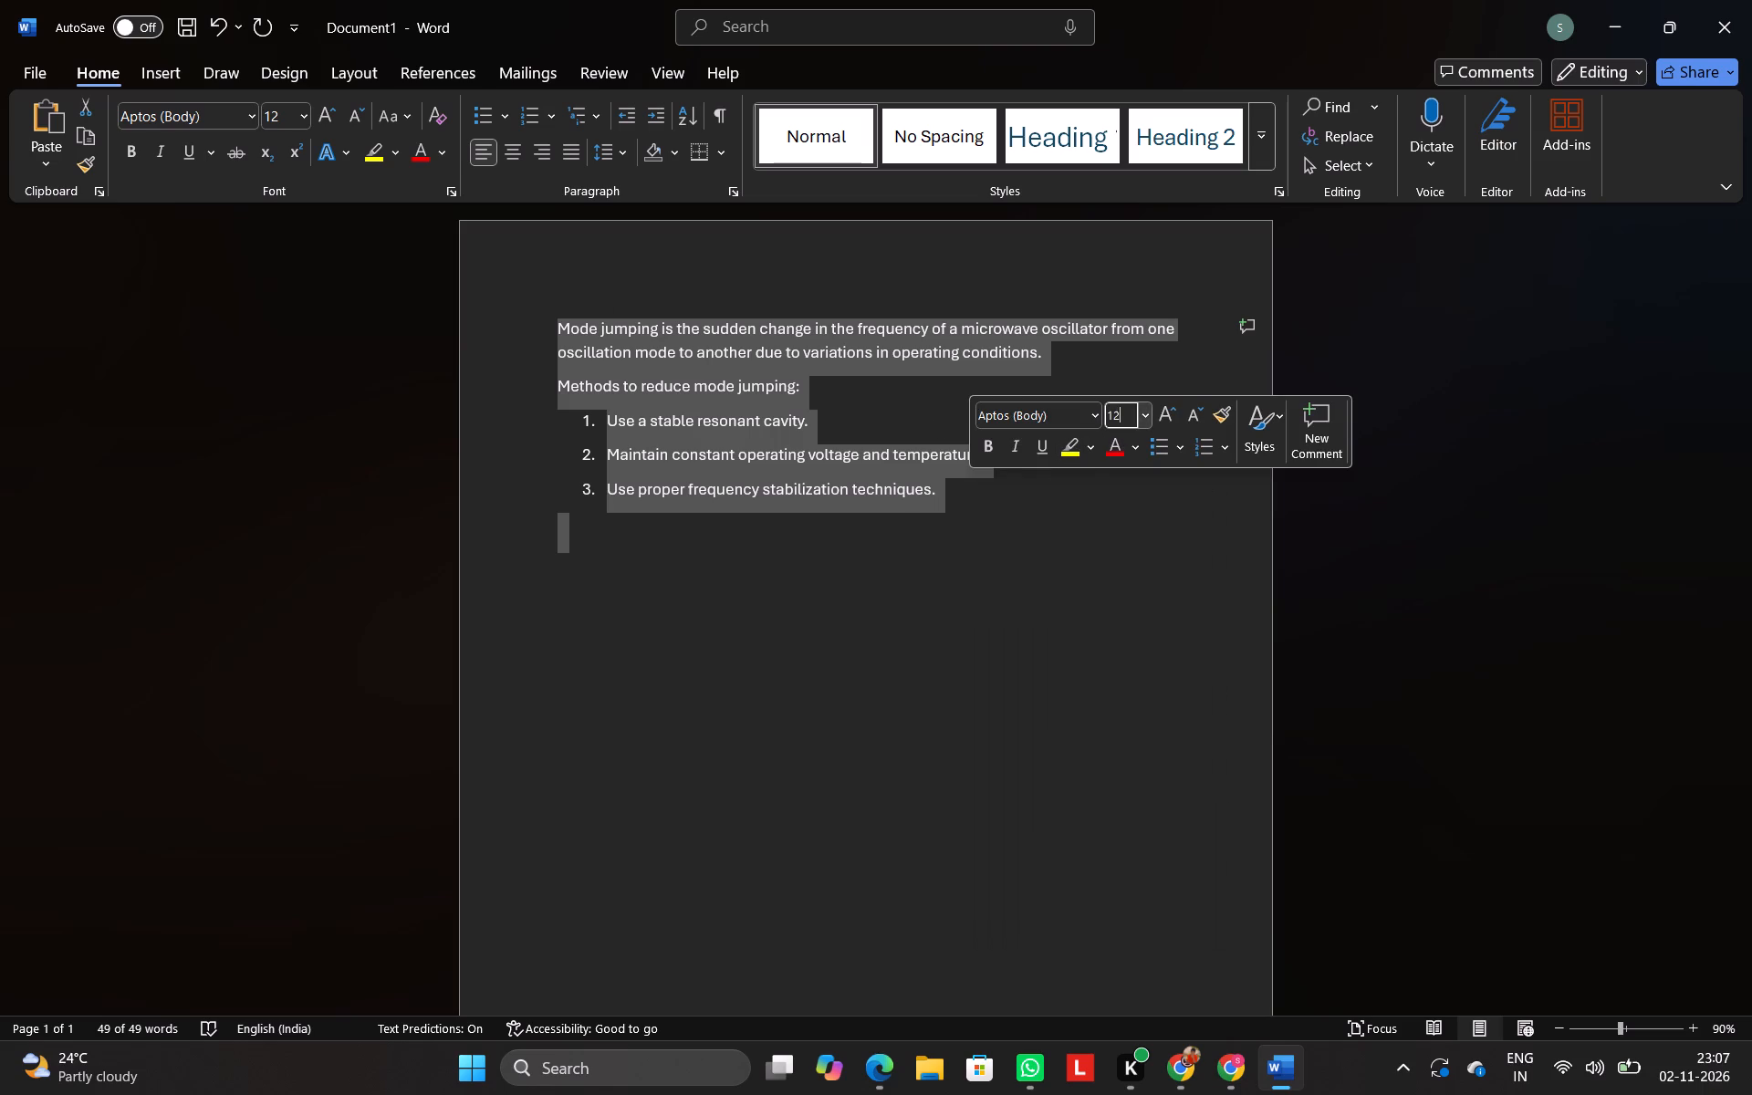
key(BackSpace)
key(5)
key(Return)
click(1120, 730)
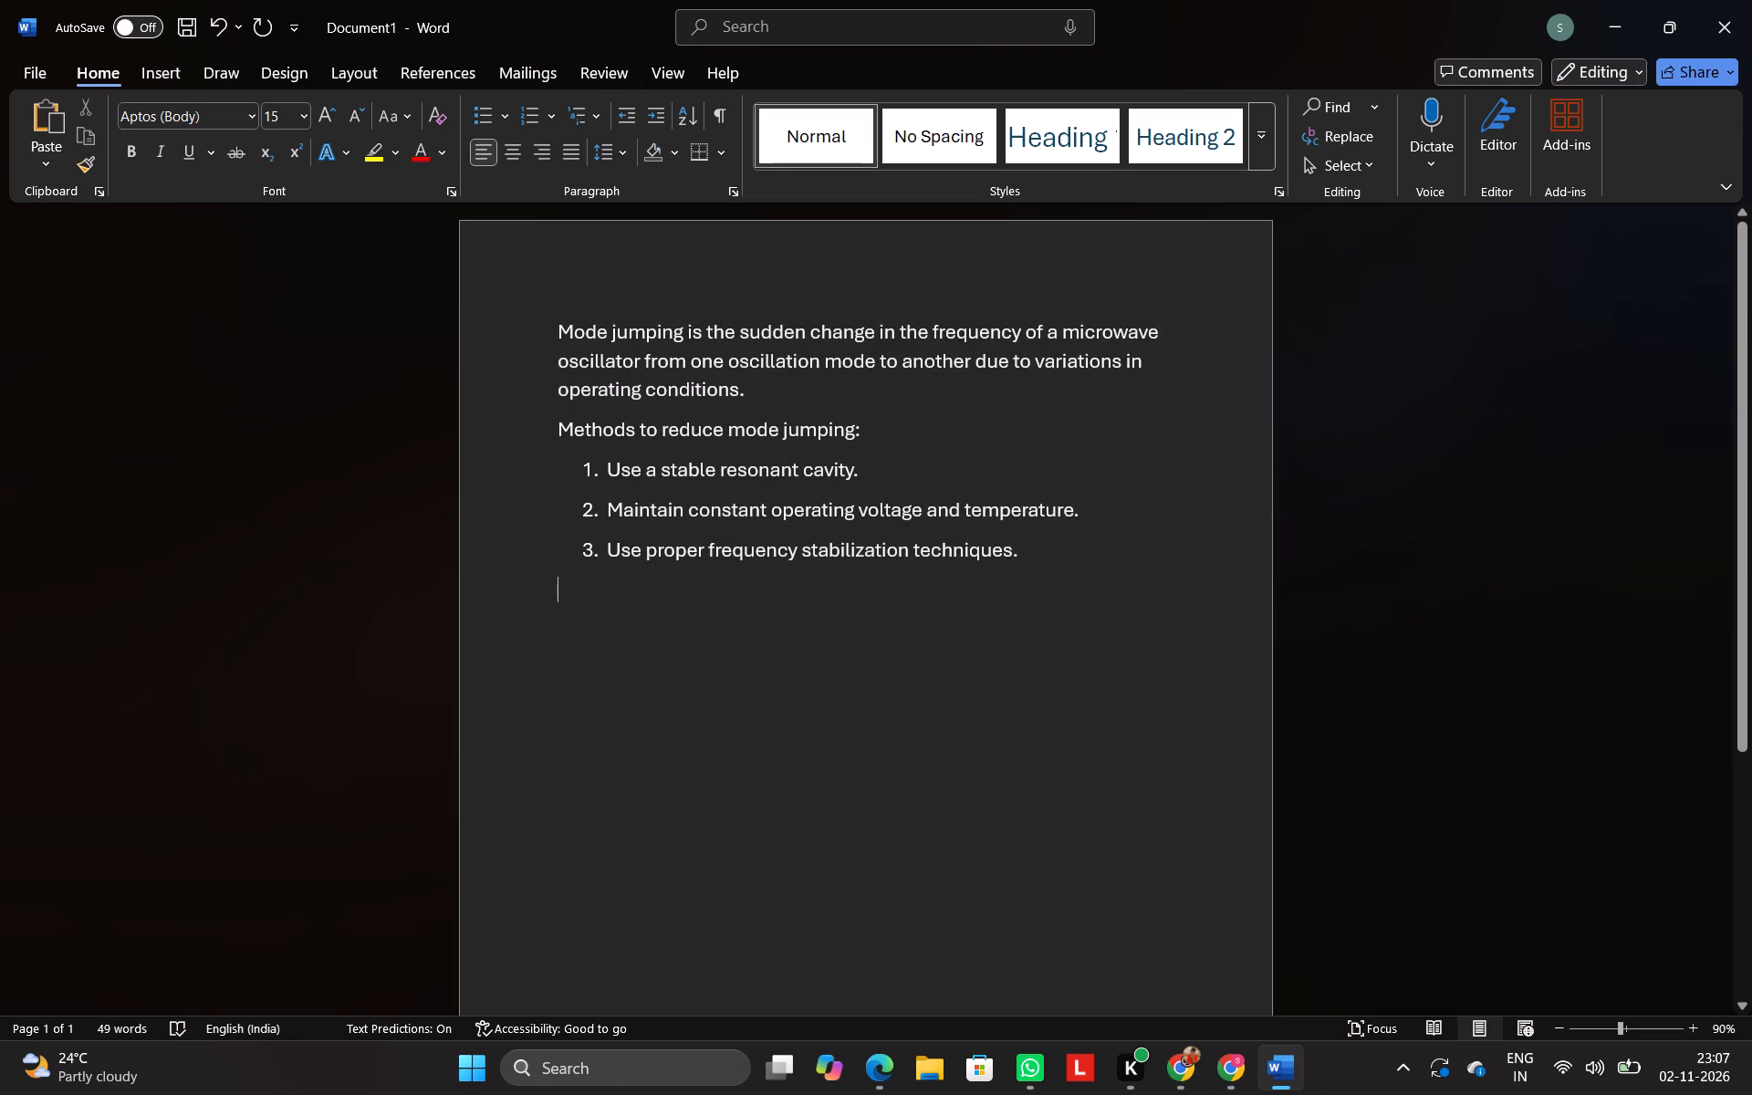
Delete the empty last line and make the third list item an unnumbered line under the second item, separated by a line break.
key(BackSpace)
key(Left)
key(Left)
key(Left)
key(Left)
key(Left)
key(Left)
key(Left)
key(Left)
key(Left)
key(Left)
key(Left)
key(Left)
key(Left)
key(Left)
key(Left)
key(Left)
key(Left)
key(Left)
key(Left)
key(Left)
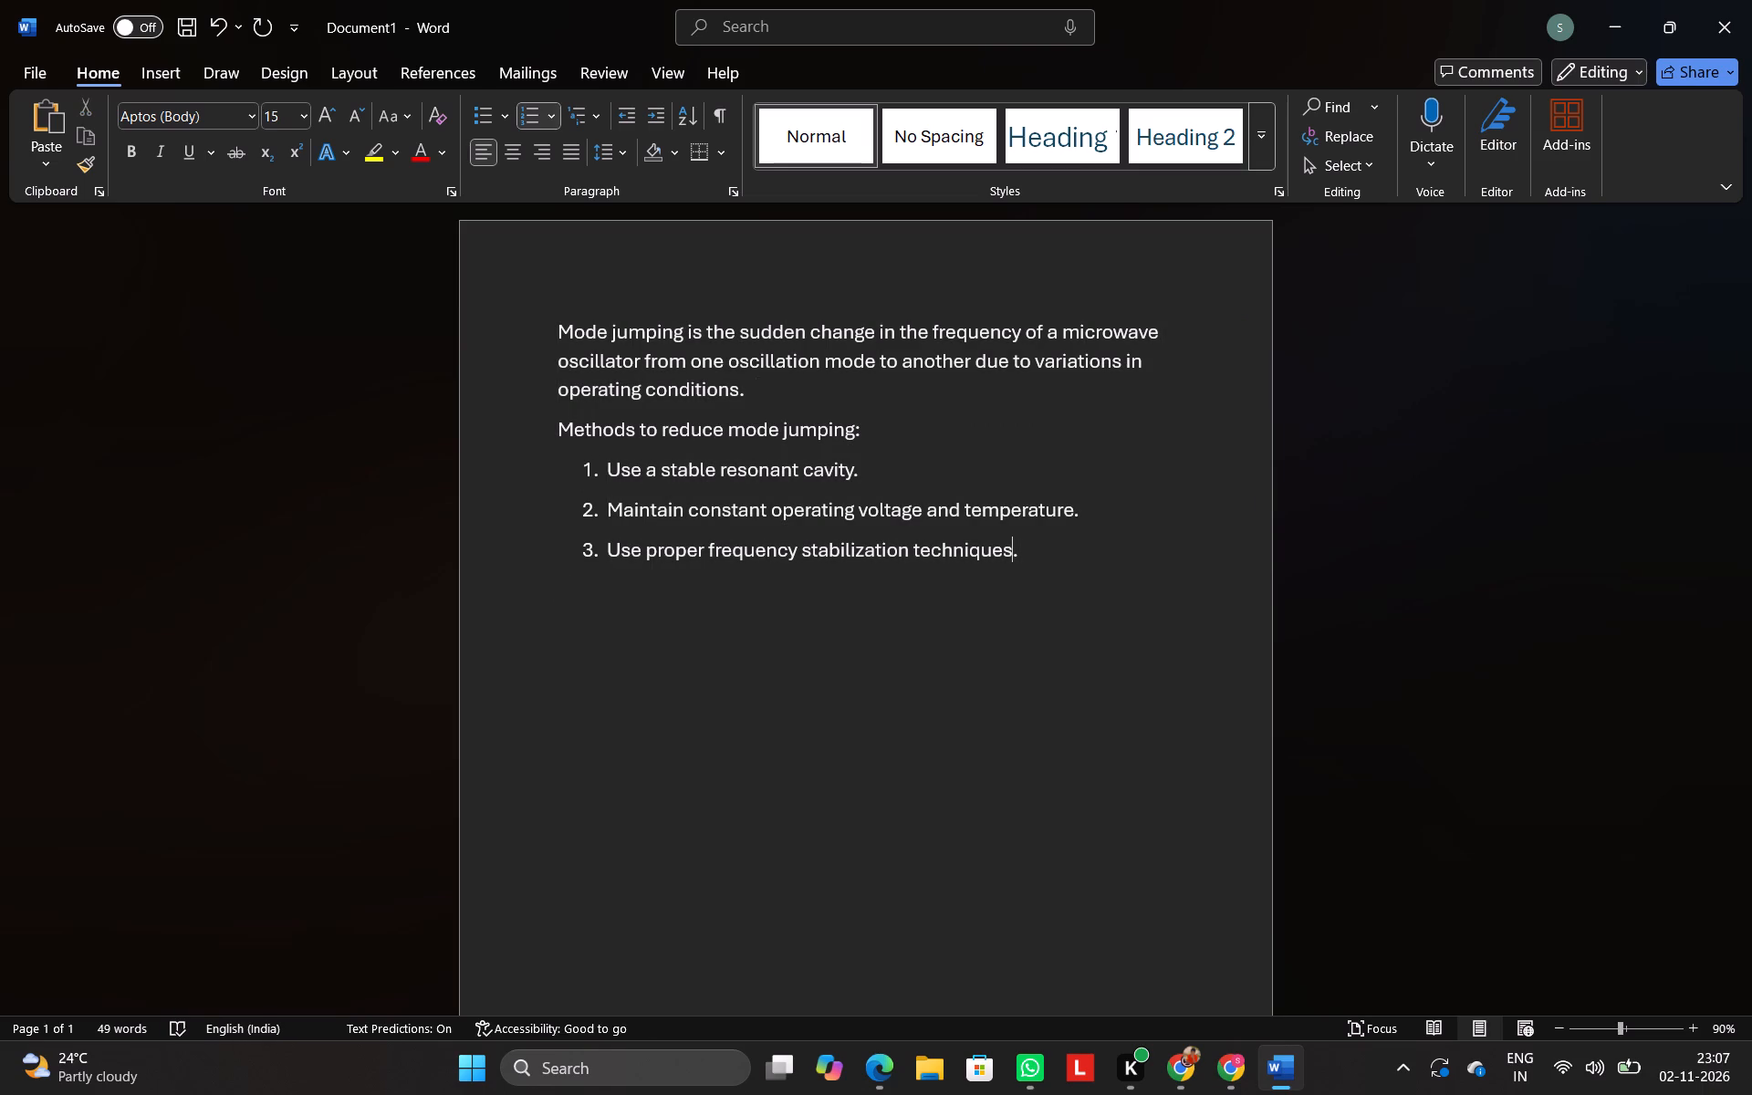
key(Left)
key(Left)
key(Left)
key(Left)
key(Left)
key(BackSpace)
key(BackSpace)
key(BackSpace)
key(BackSpace)
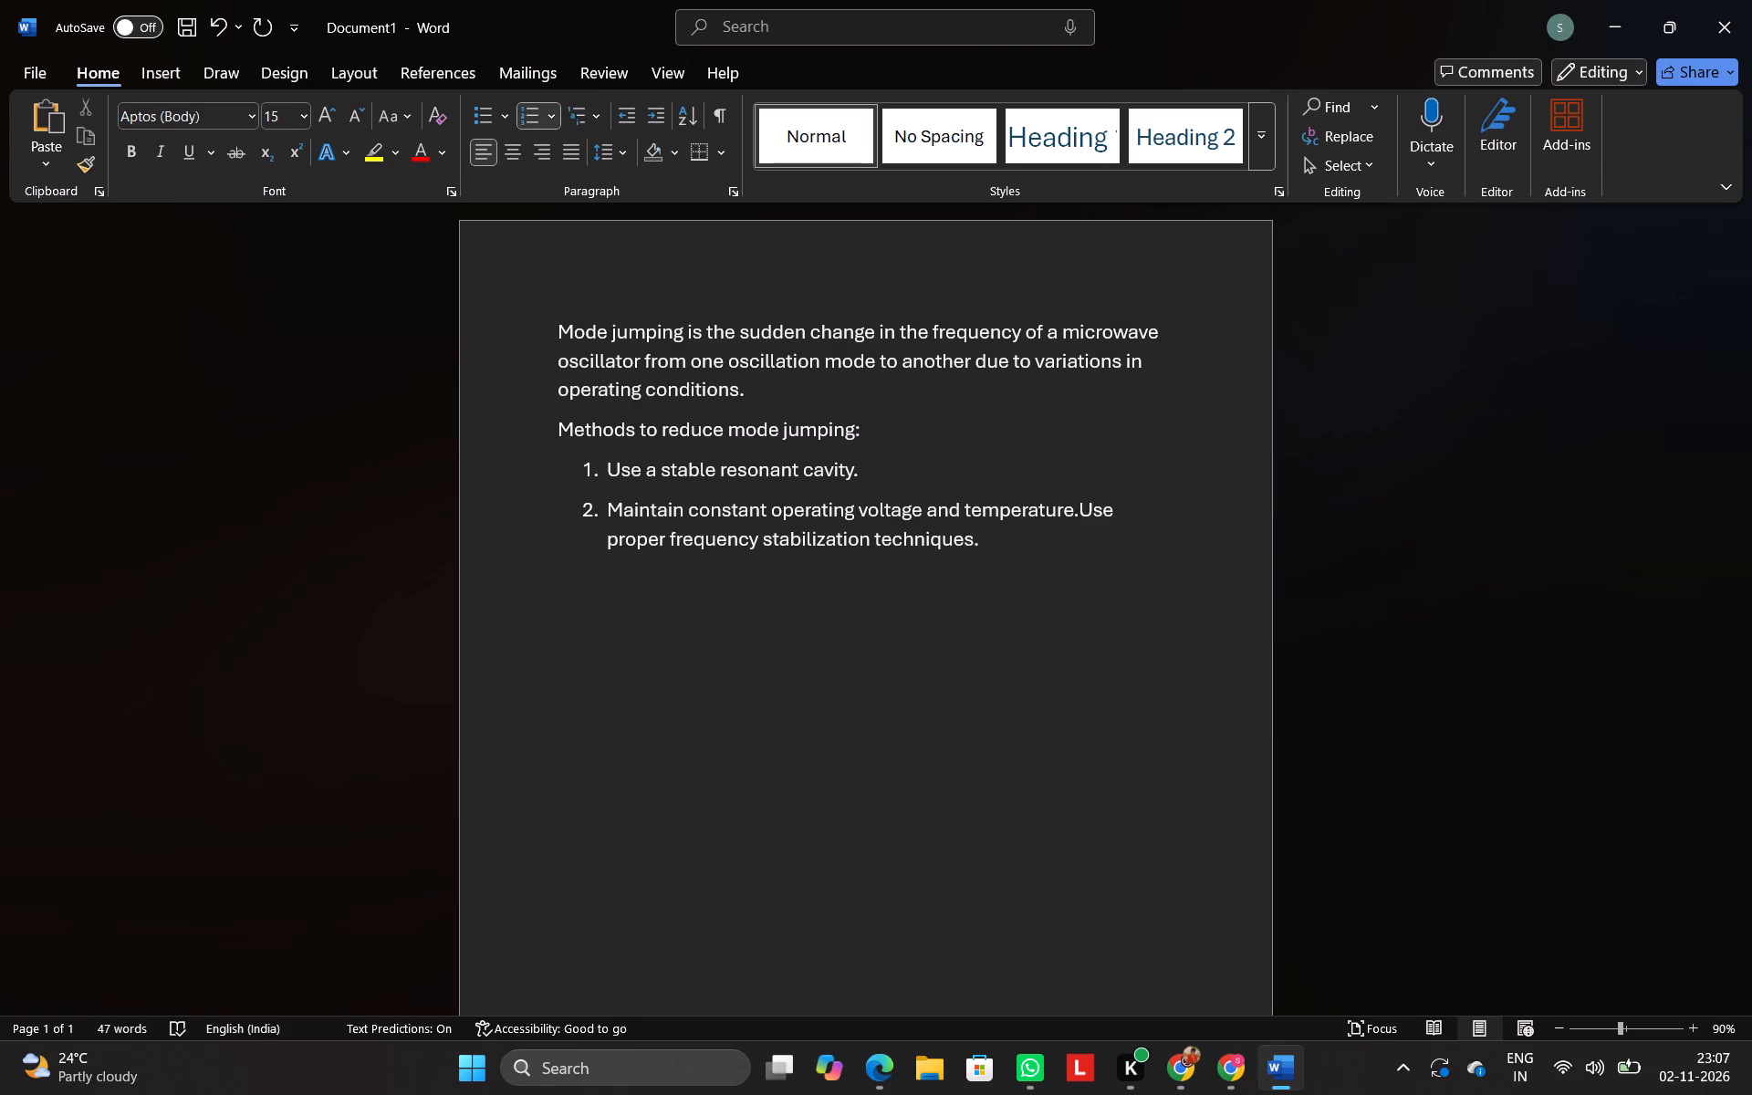
key(shift+Return)
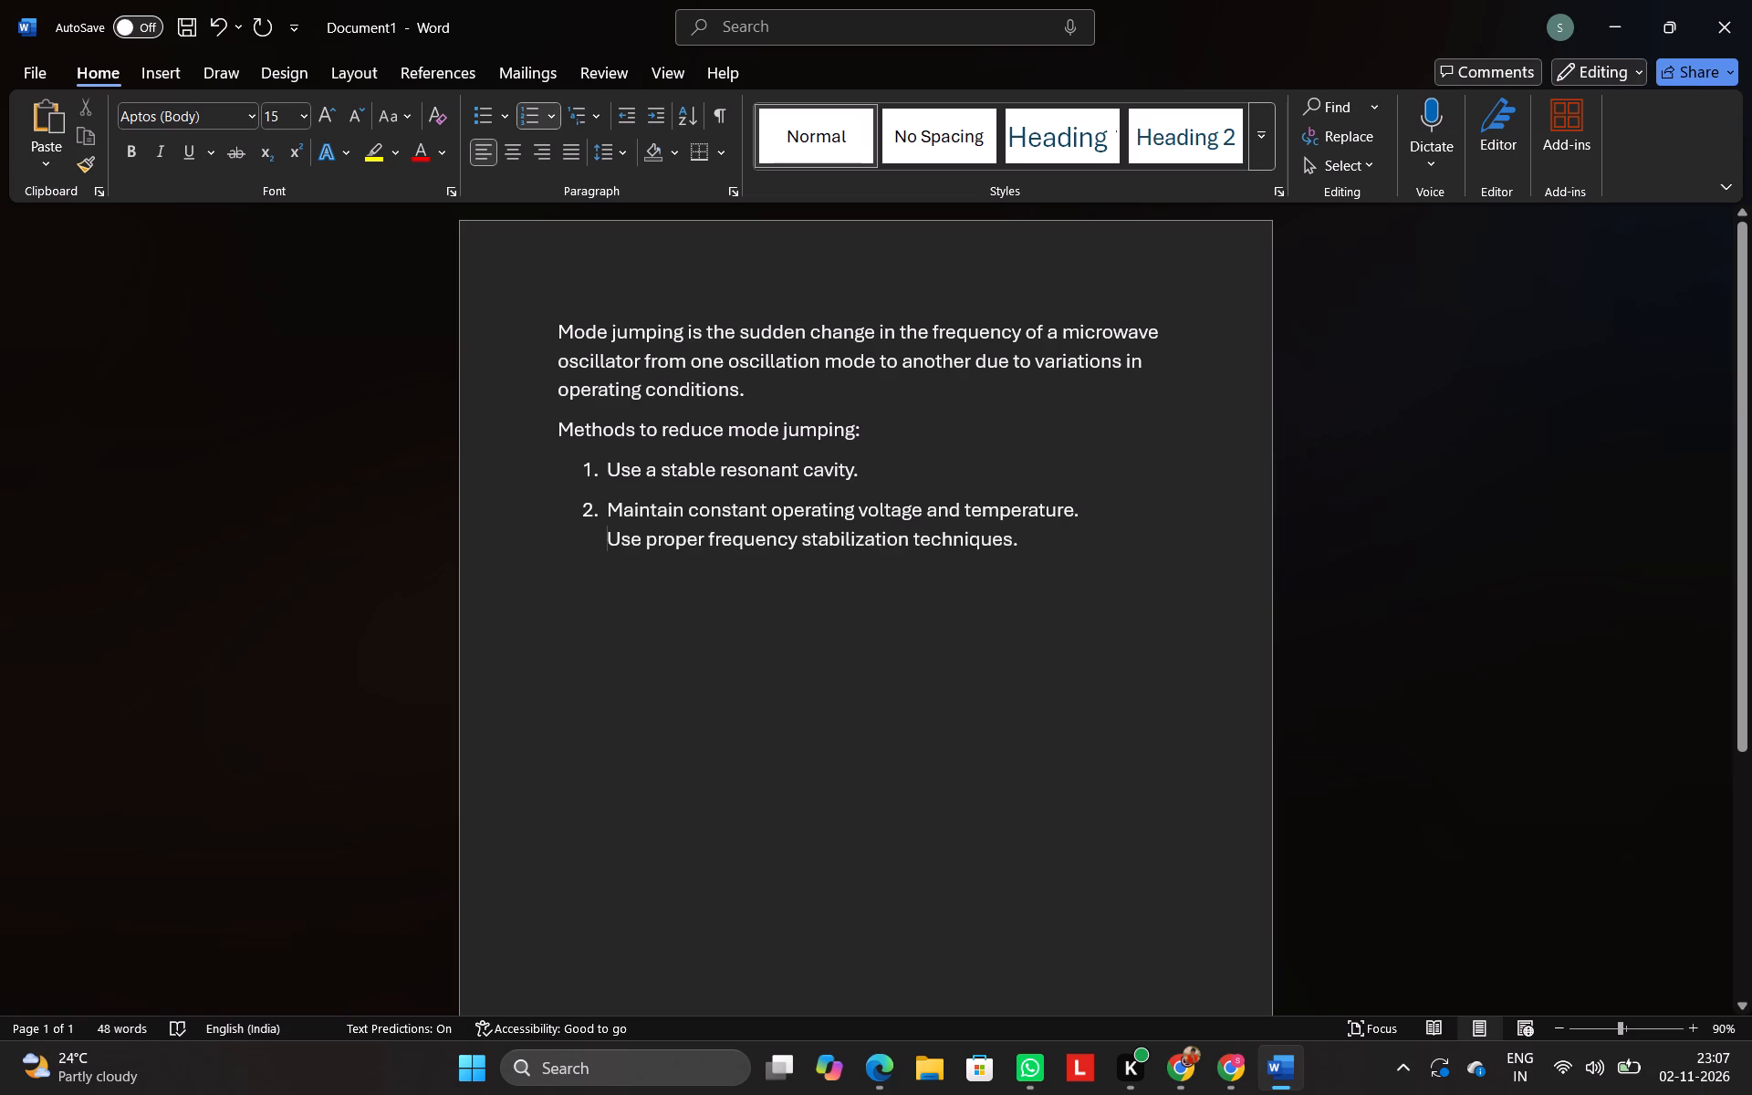
Make the "Maintain constant operating voltage" item an unnumbered line under the first list item, separated by a line break.
key(Up)
key(BackSpace)
key(BackSpace)
key(BackSpace)
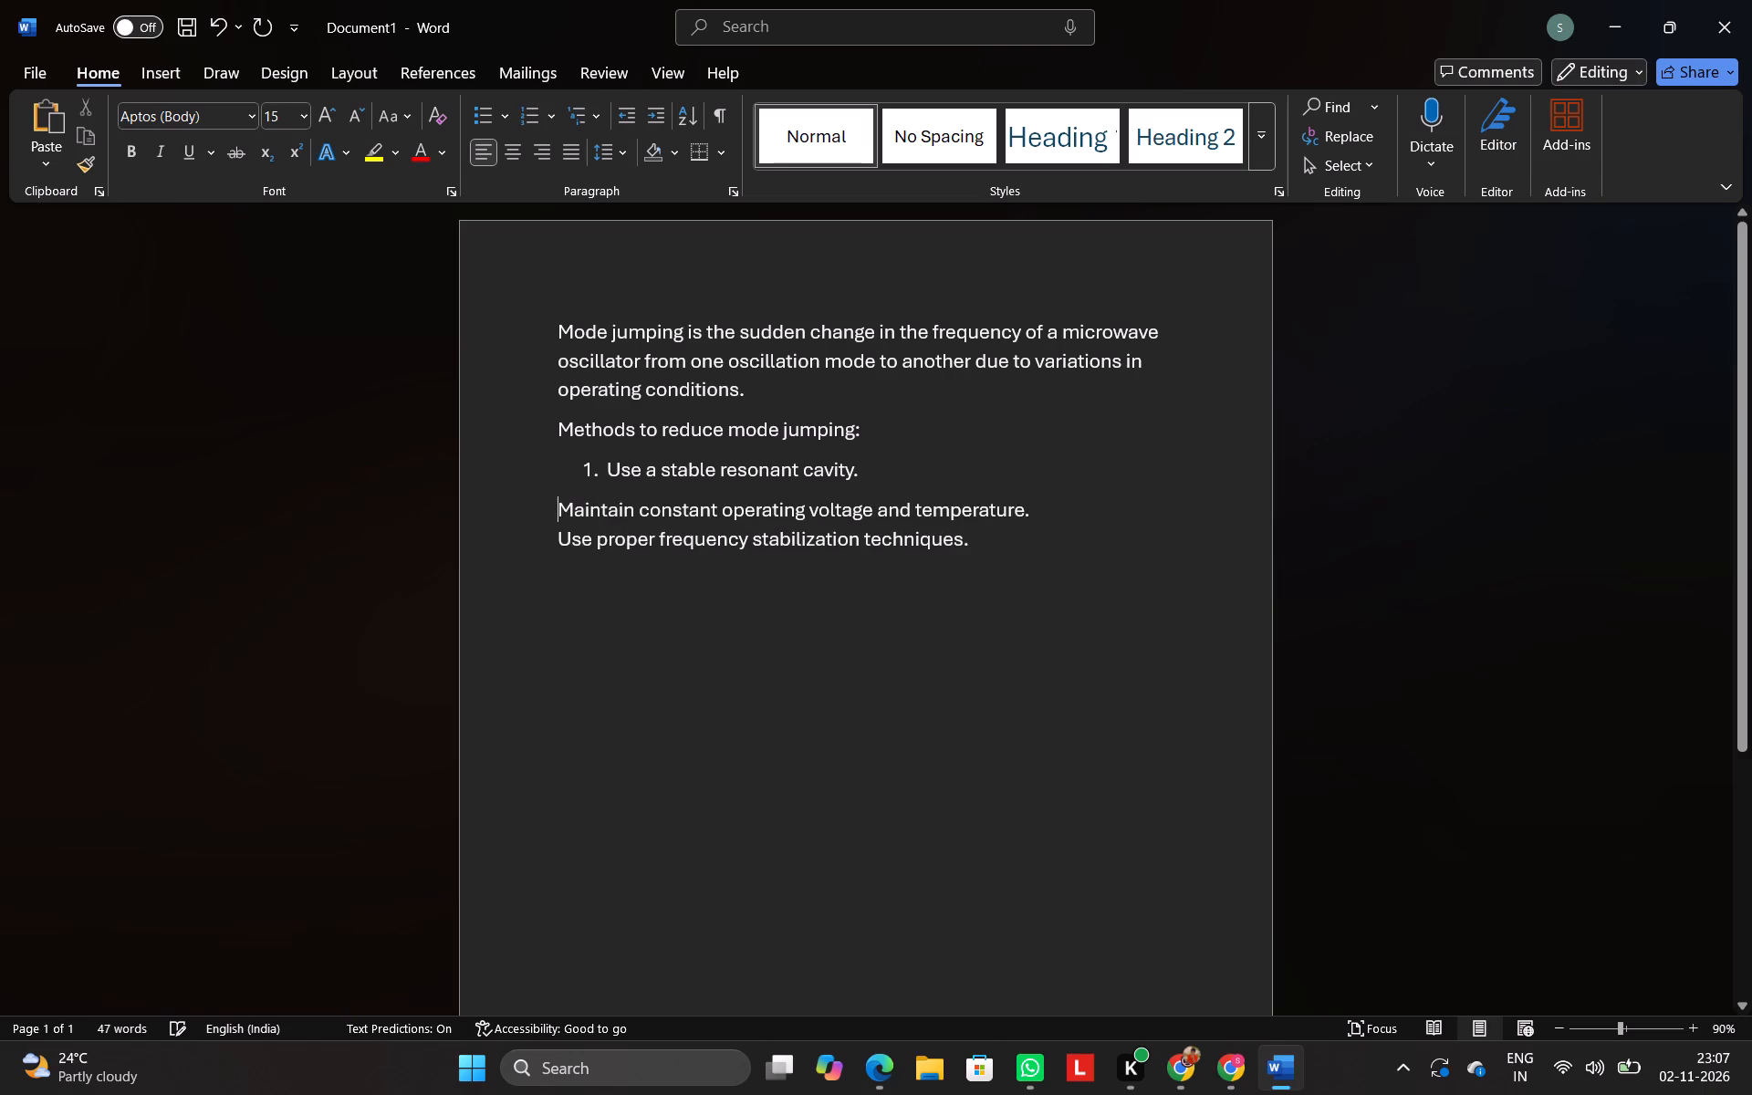
key(BackSpace)
key(shift+Return)
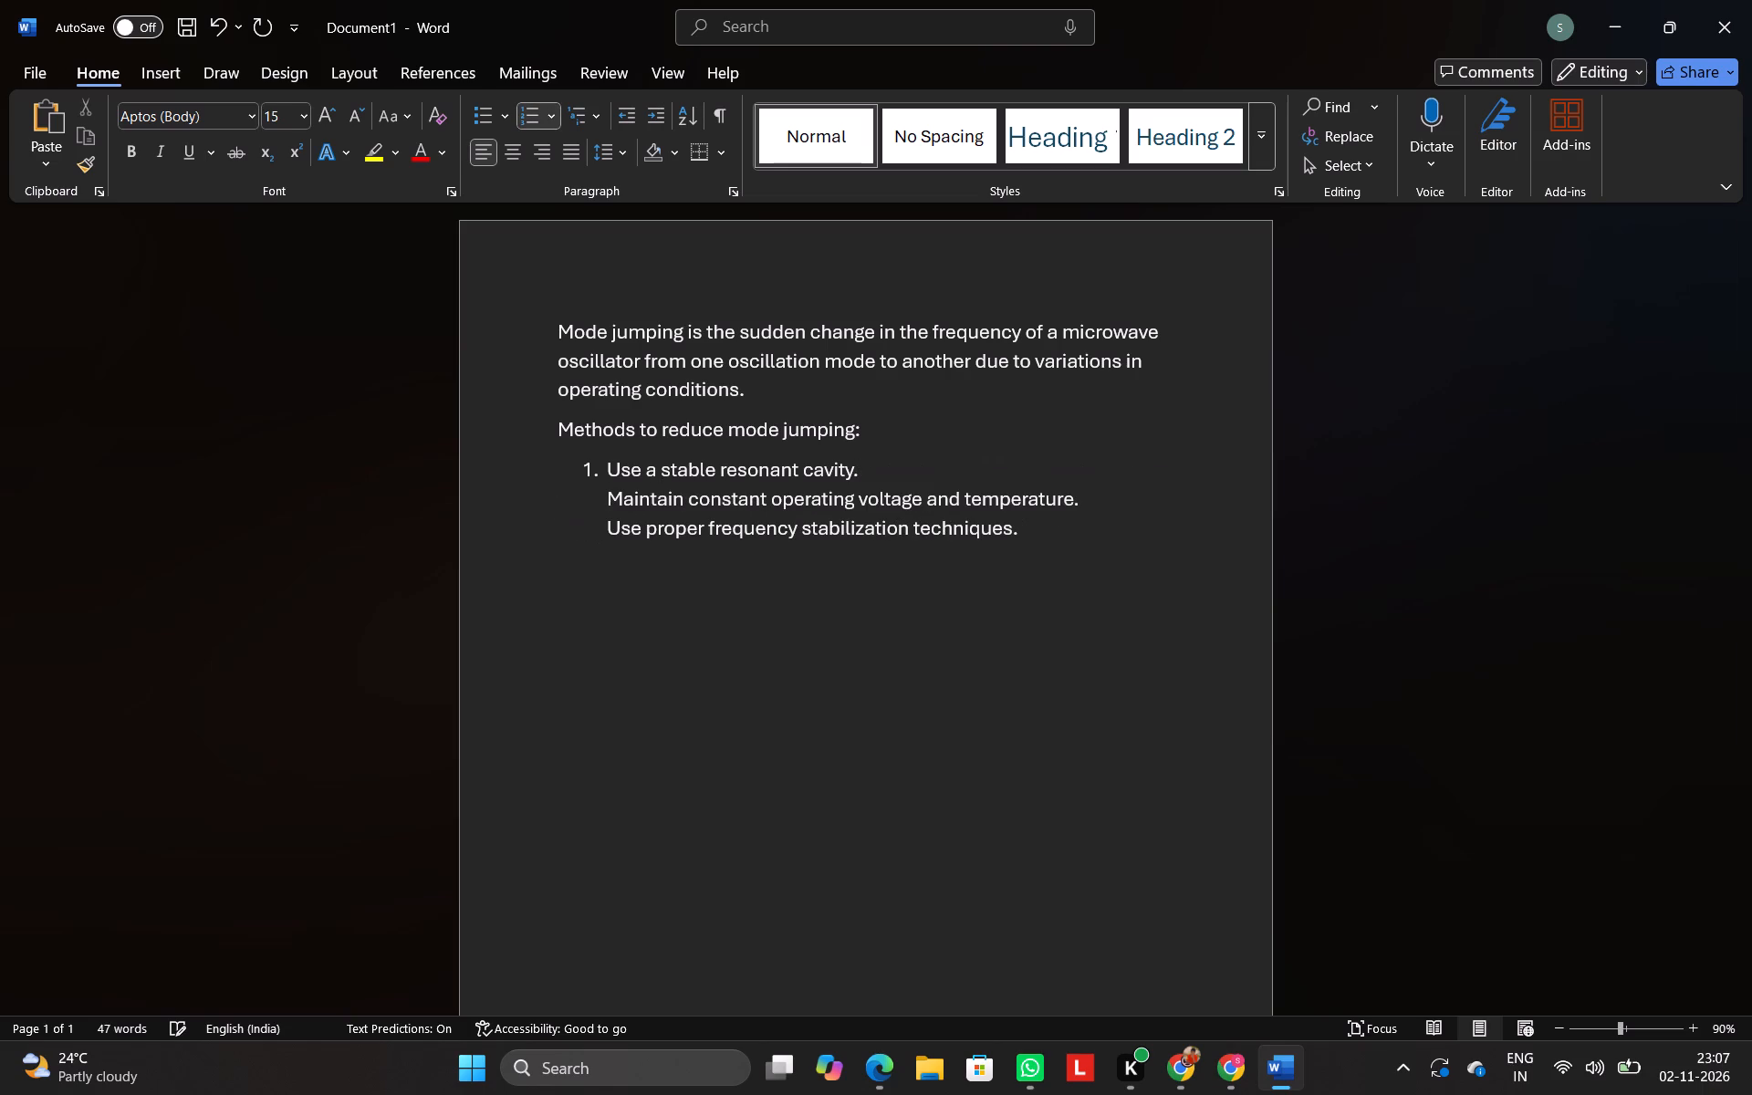
Join the "Maintain constant operating voltage" line directly onto the end of "Use a stable resonant cavity.", keeping the full stop.
key(BackSpace)
key(BackSpace)
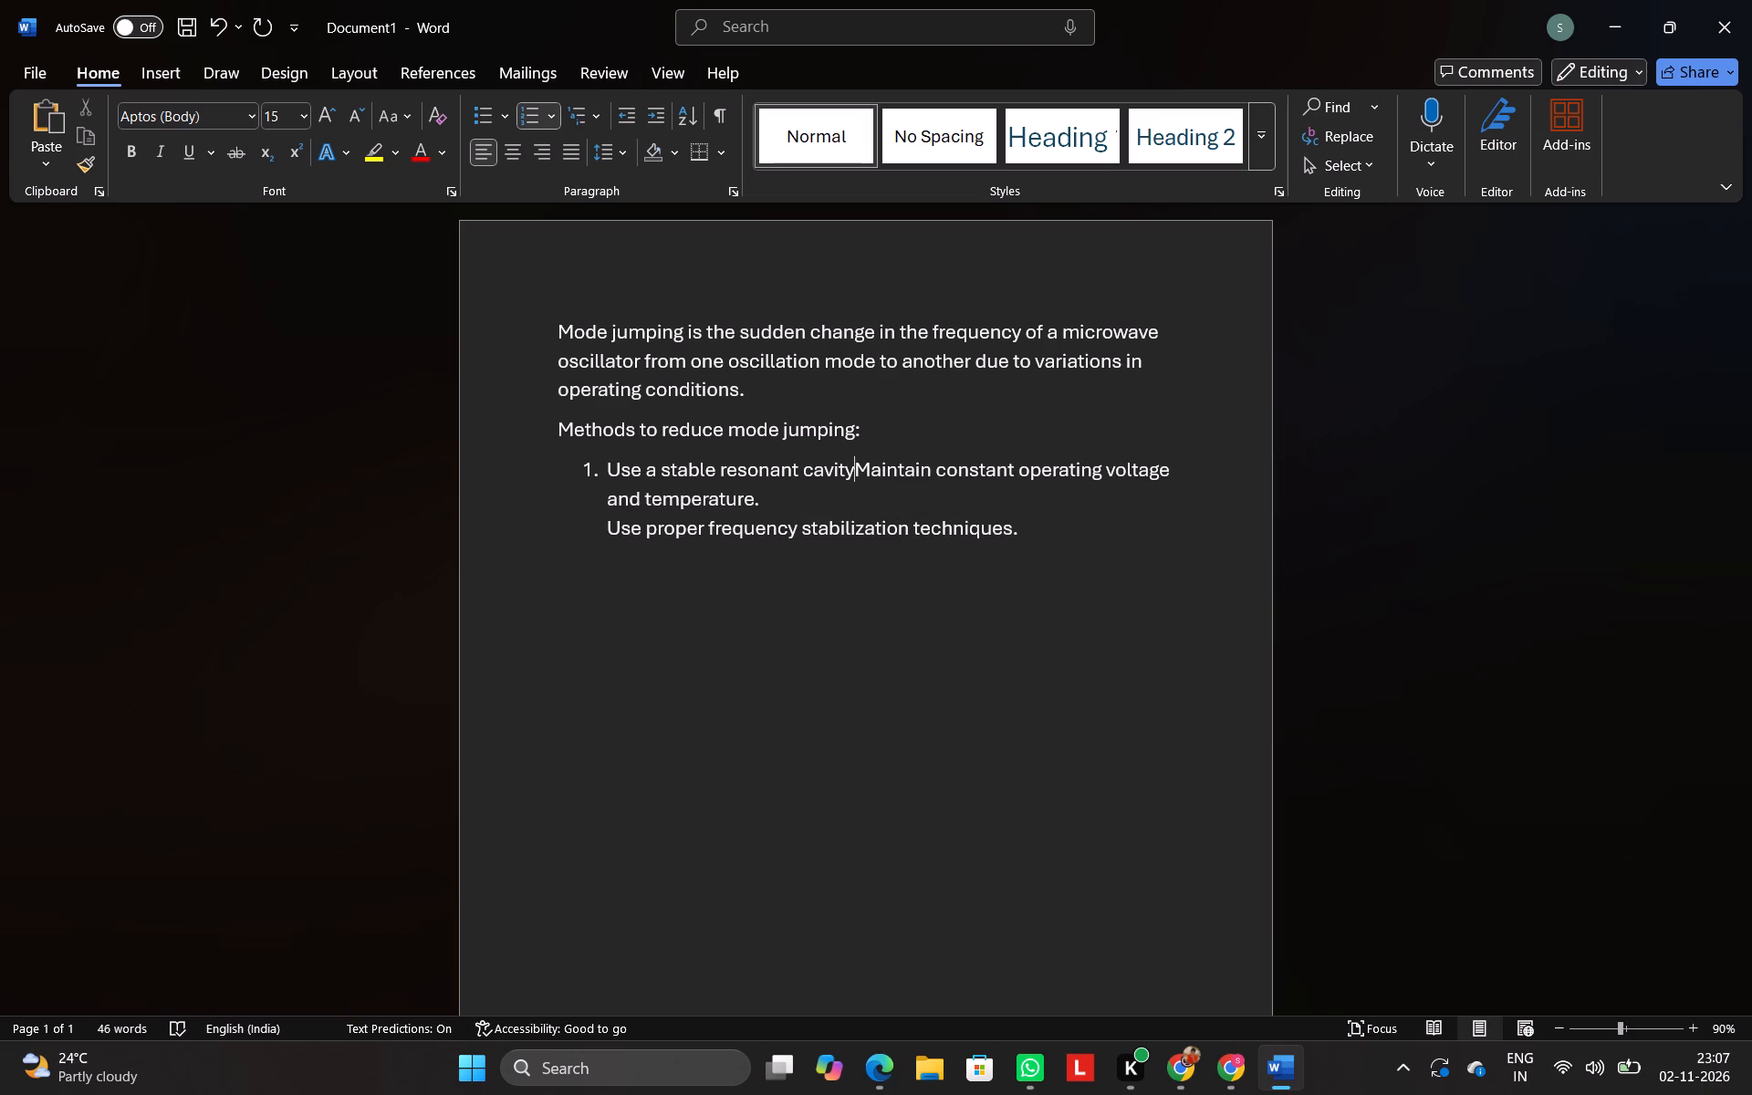
key(ctrl+z)
Remove the list numbering and indent before "Use a stable resonant cavity" and join it onto the "Methods to reduce mode jumping:" line.
key(Left)
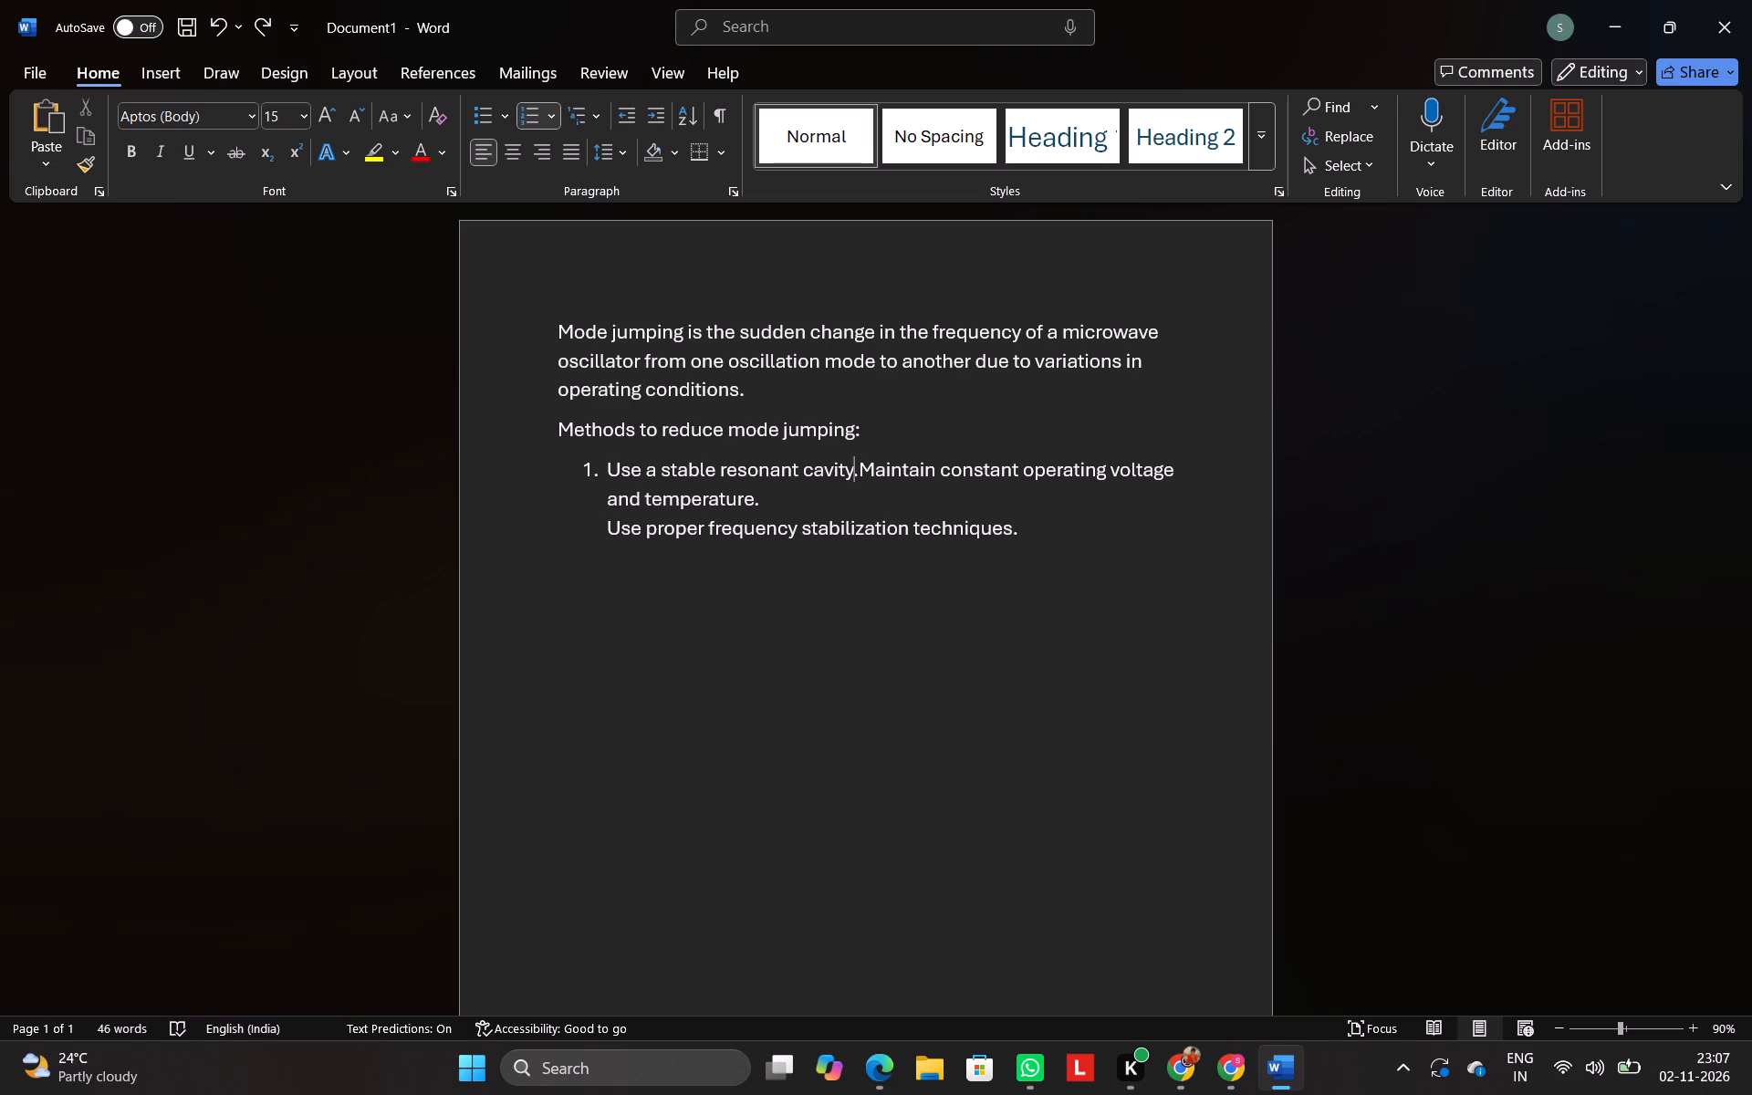
key(Left)
key(Left)
key(Left)
key(Left)
key(Left)
key(Left)
key(Left)
key(Left)
key(Left)
key(Left)
key(Left)
key(Left)
key(Left)
key(Left)
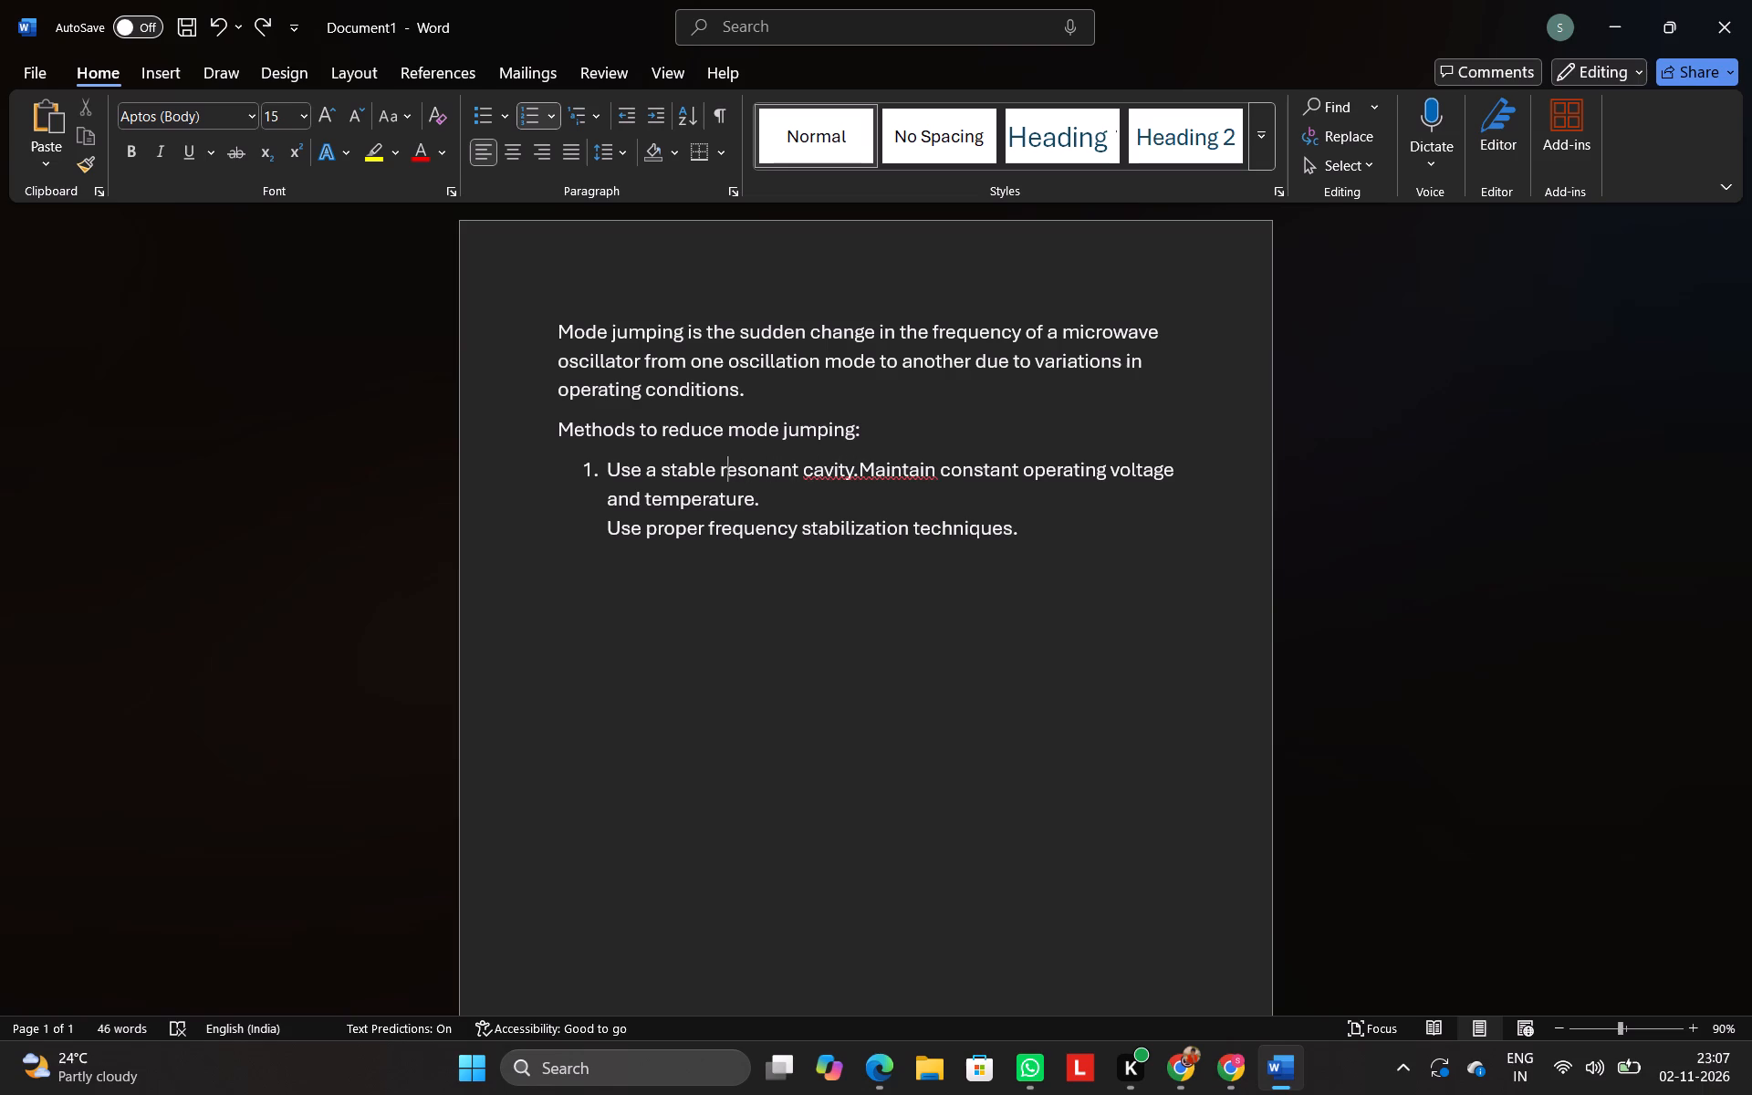
key(Left)
key(Left)
key(Left)
key(Left)
key(Left)
key(Left)
key(Left)
key(Left)
key(Left)
key(Left)
key(Left)
key(Left)
key(Left)
key(Left)
key(BackSpace)
key(BackSpace)
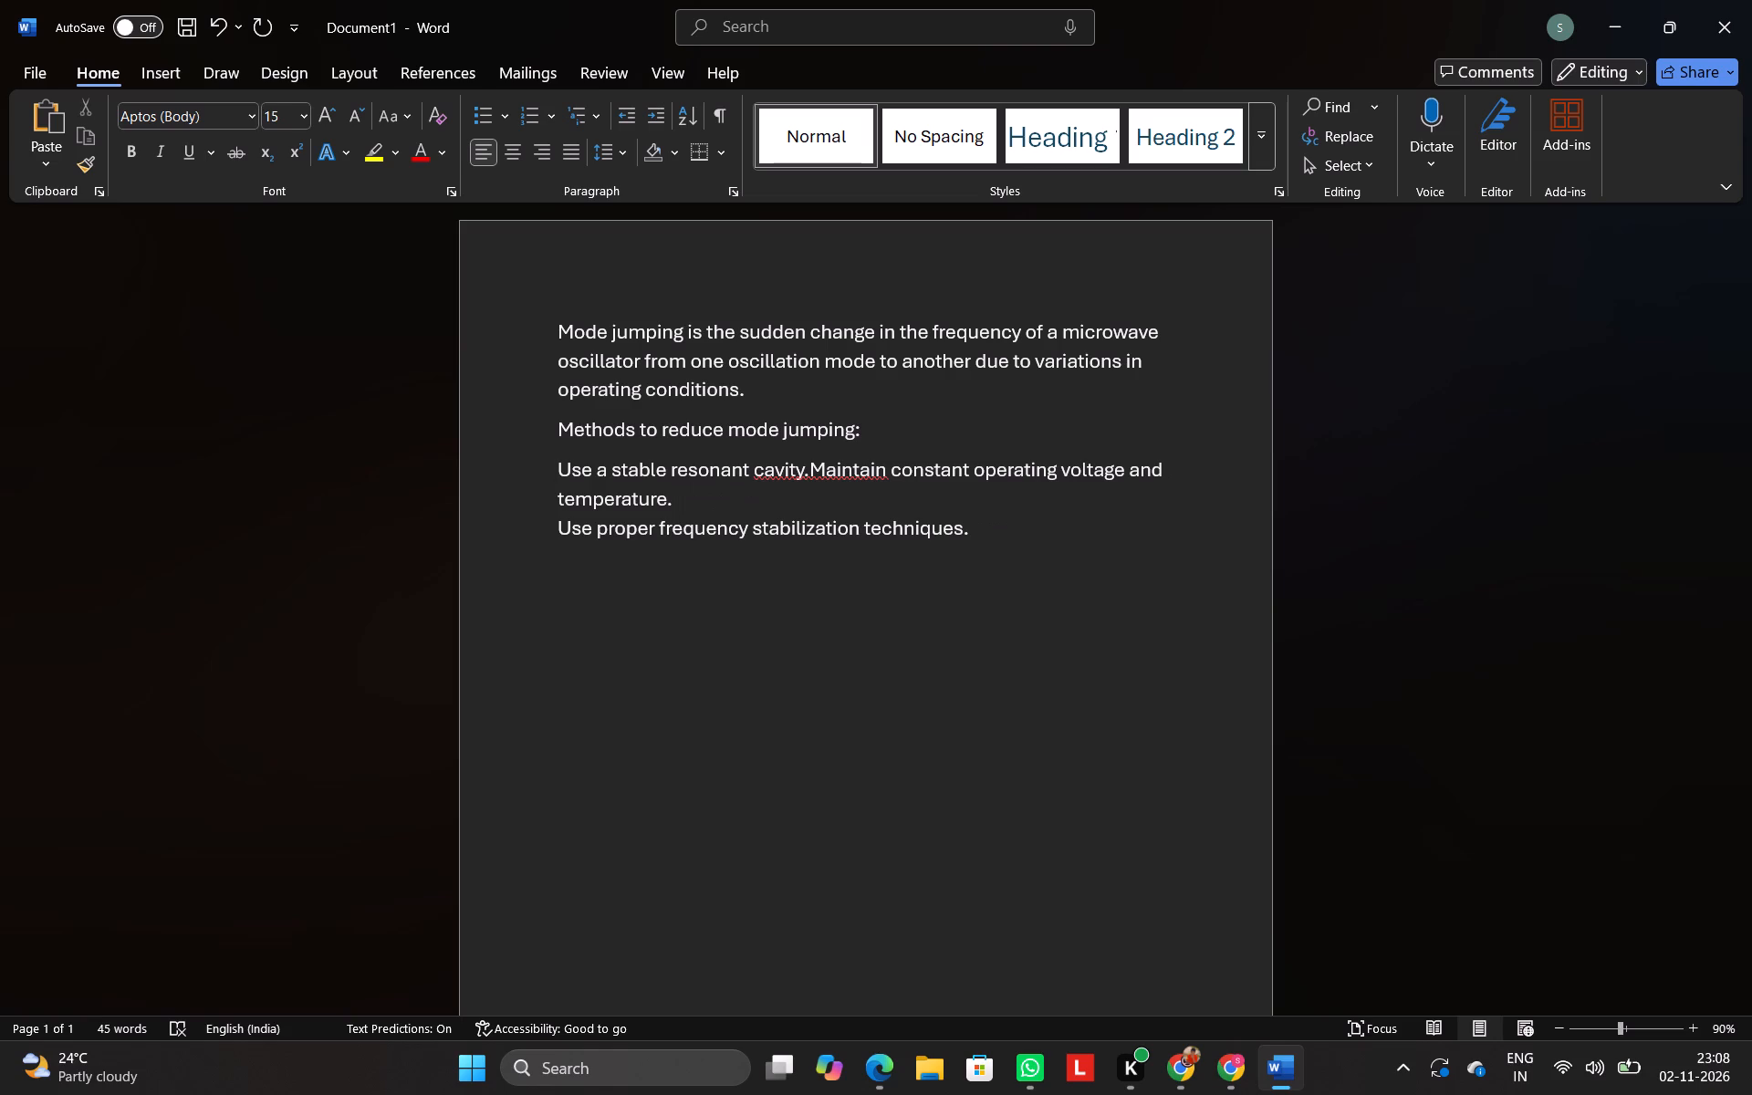
key(BackSpace)
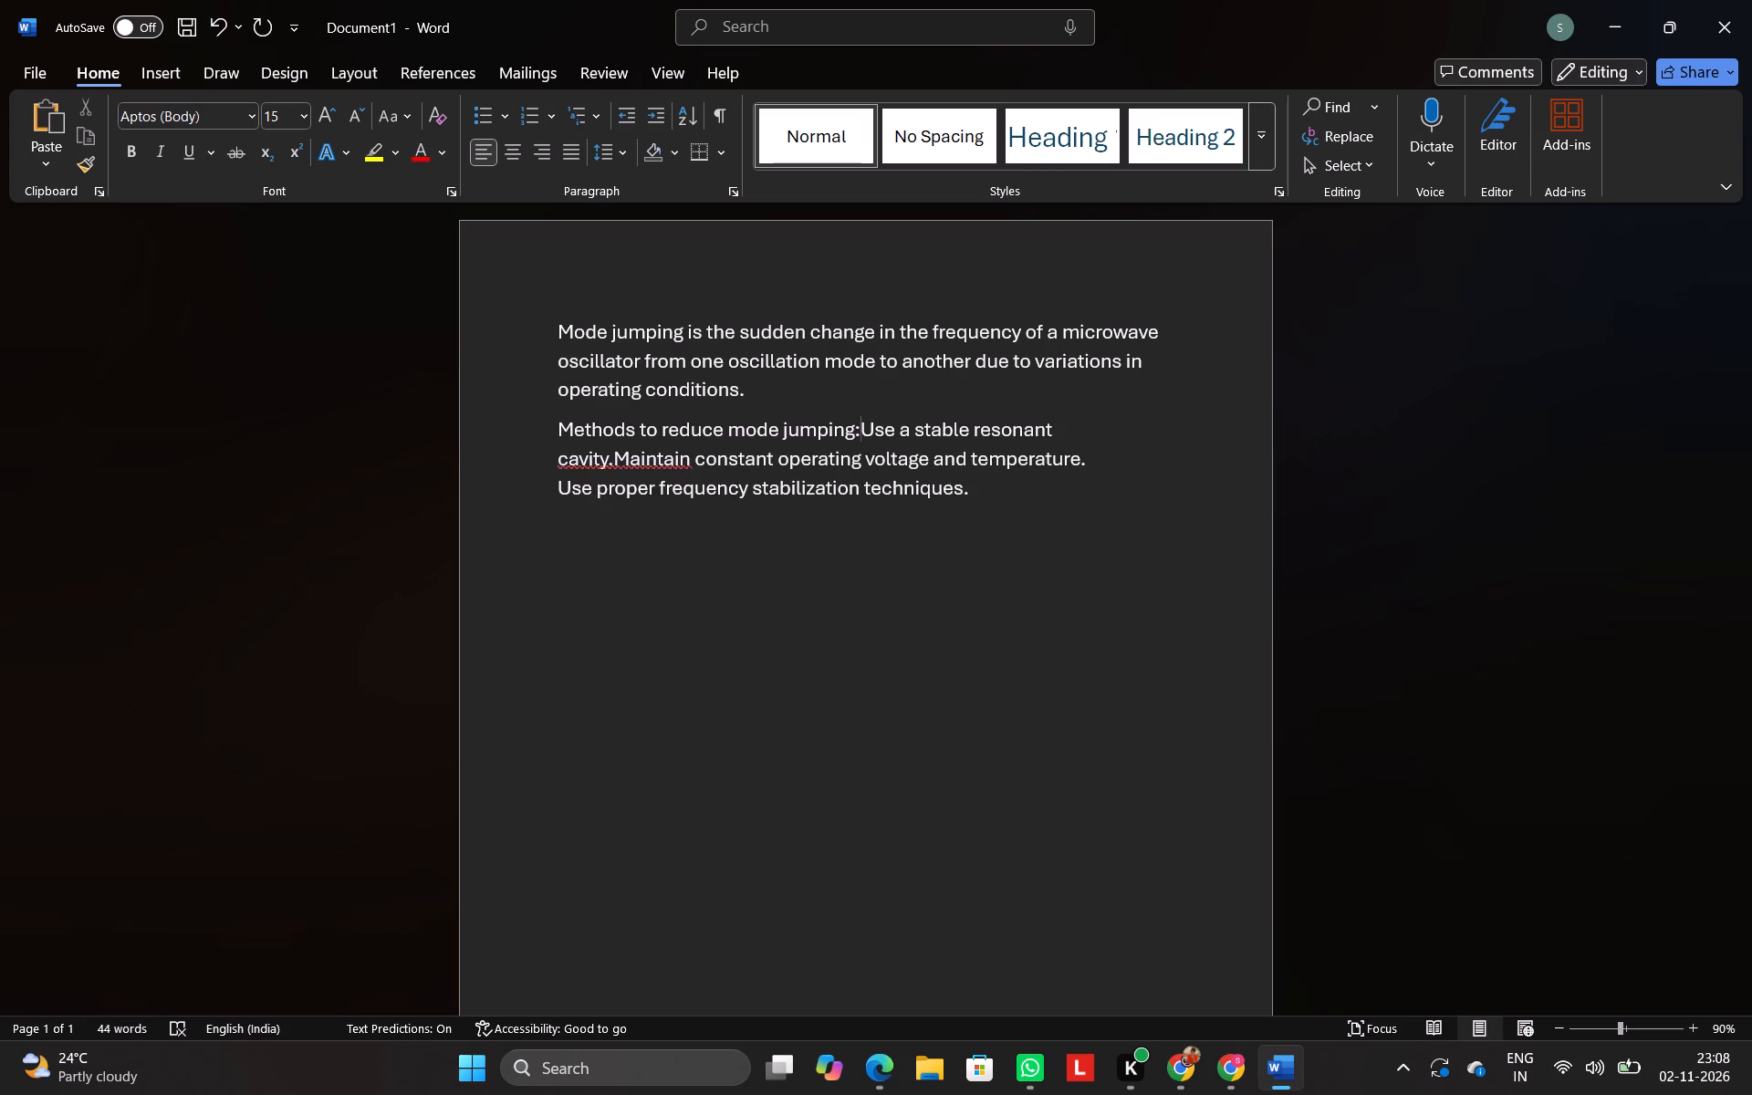
Number the three methods inline by inserting 1) before "Use a stable", 2) before "Maintain constant" and 3) before "Use proper frequency".
key(1)
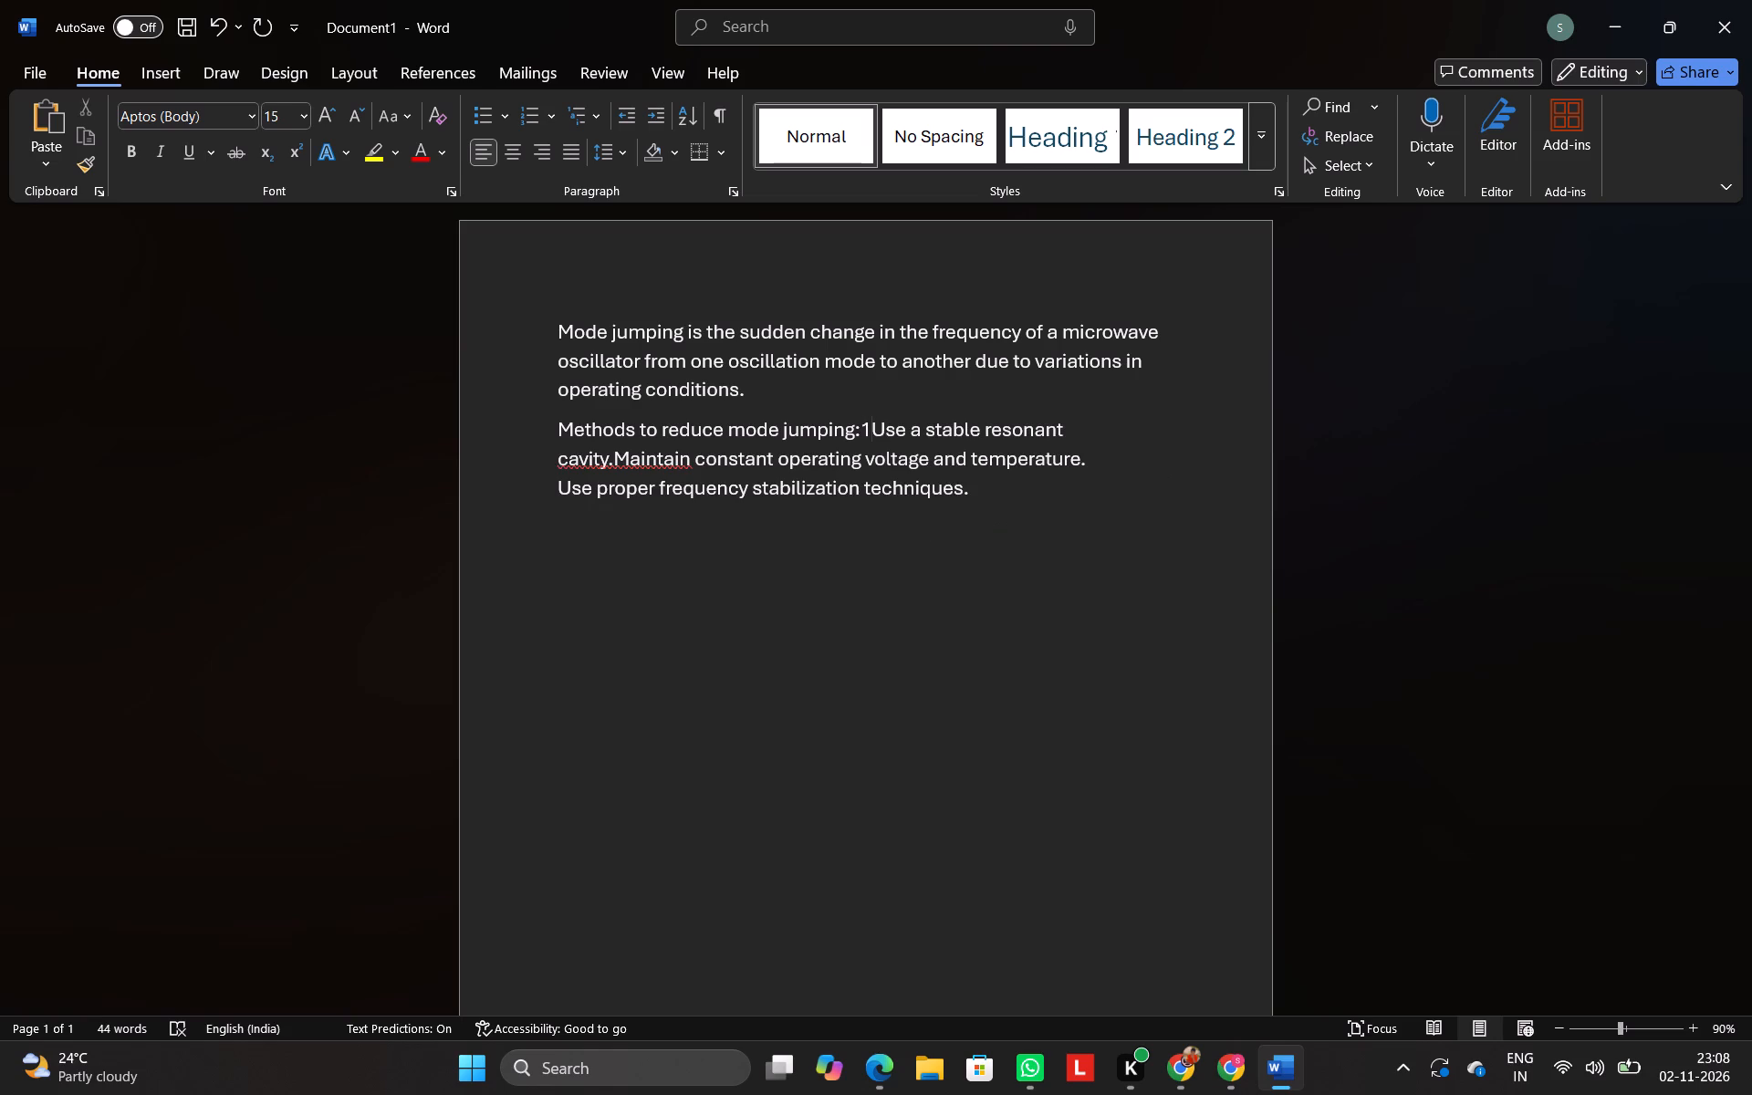
key(shift+parenright)
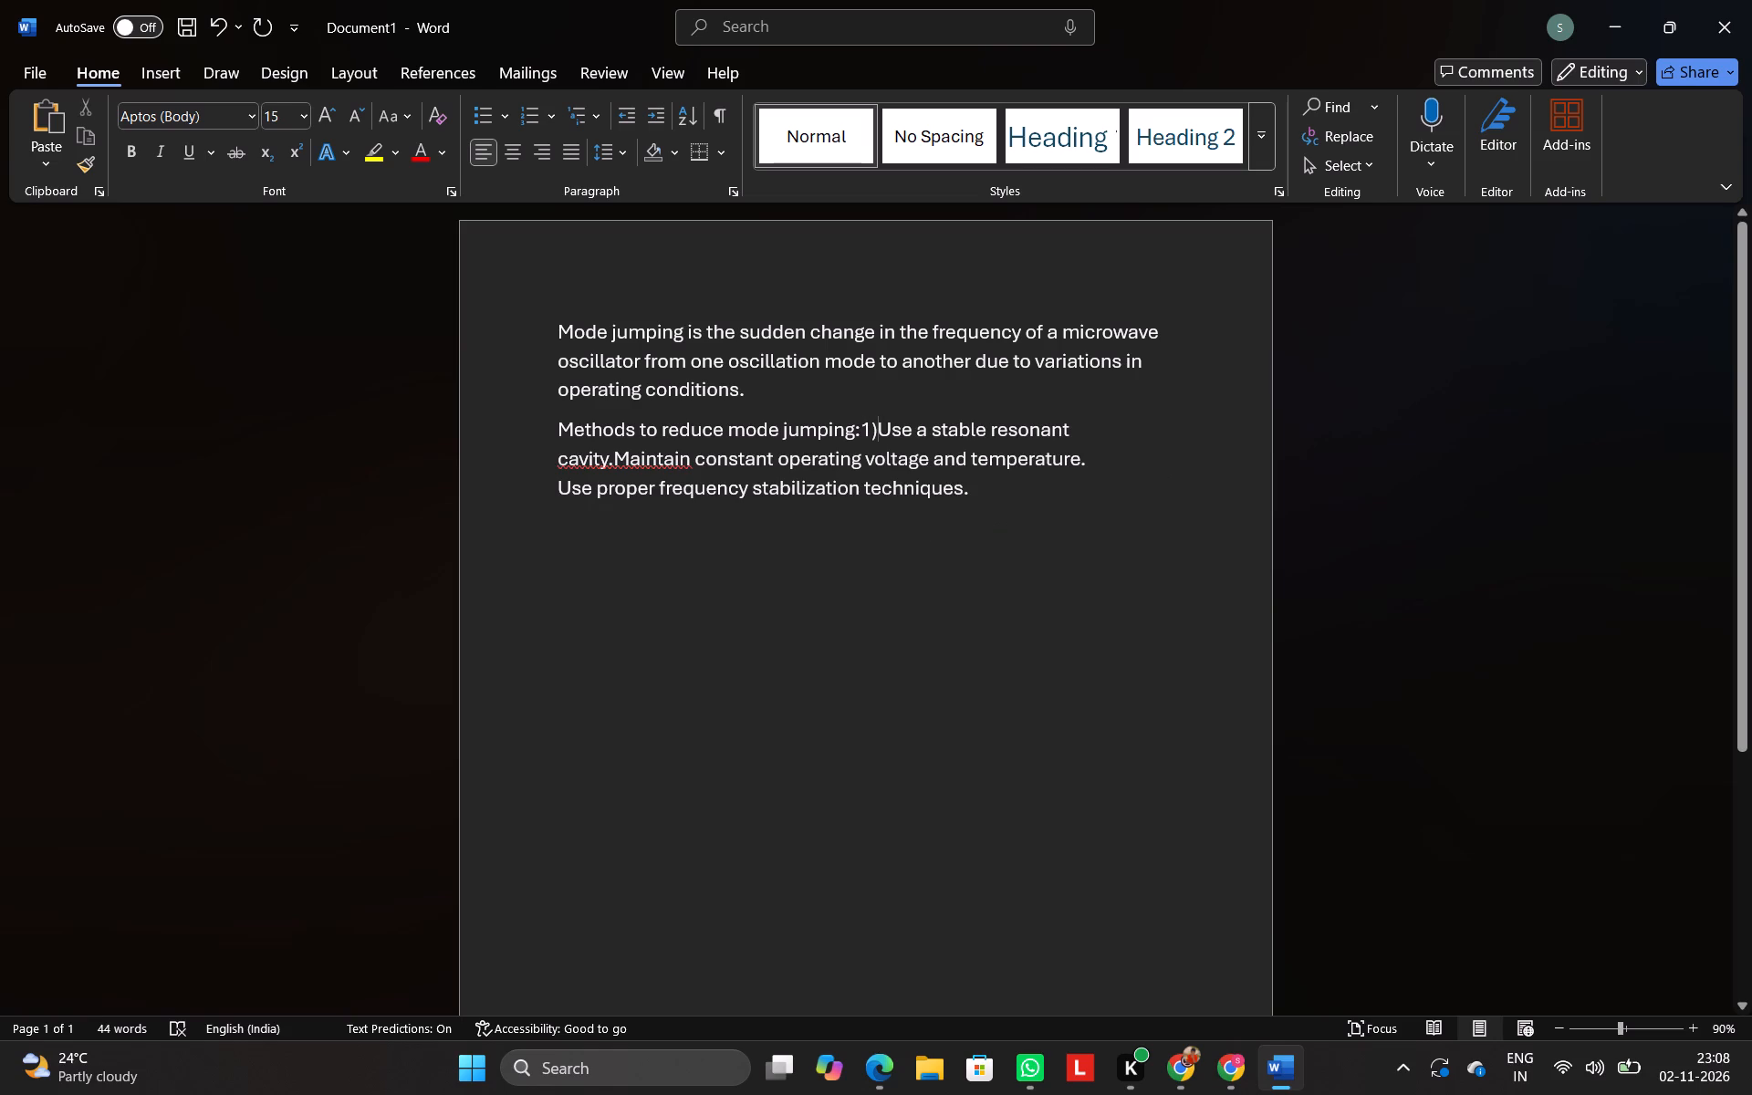
click(611, 462)
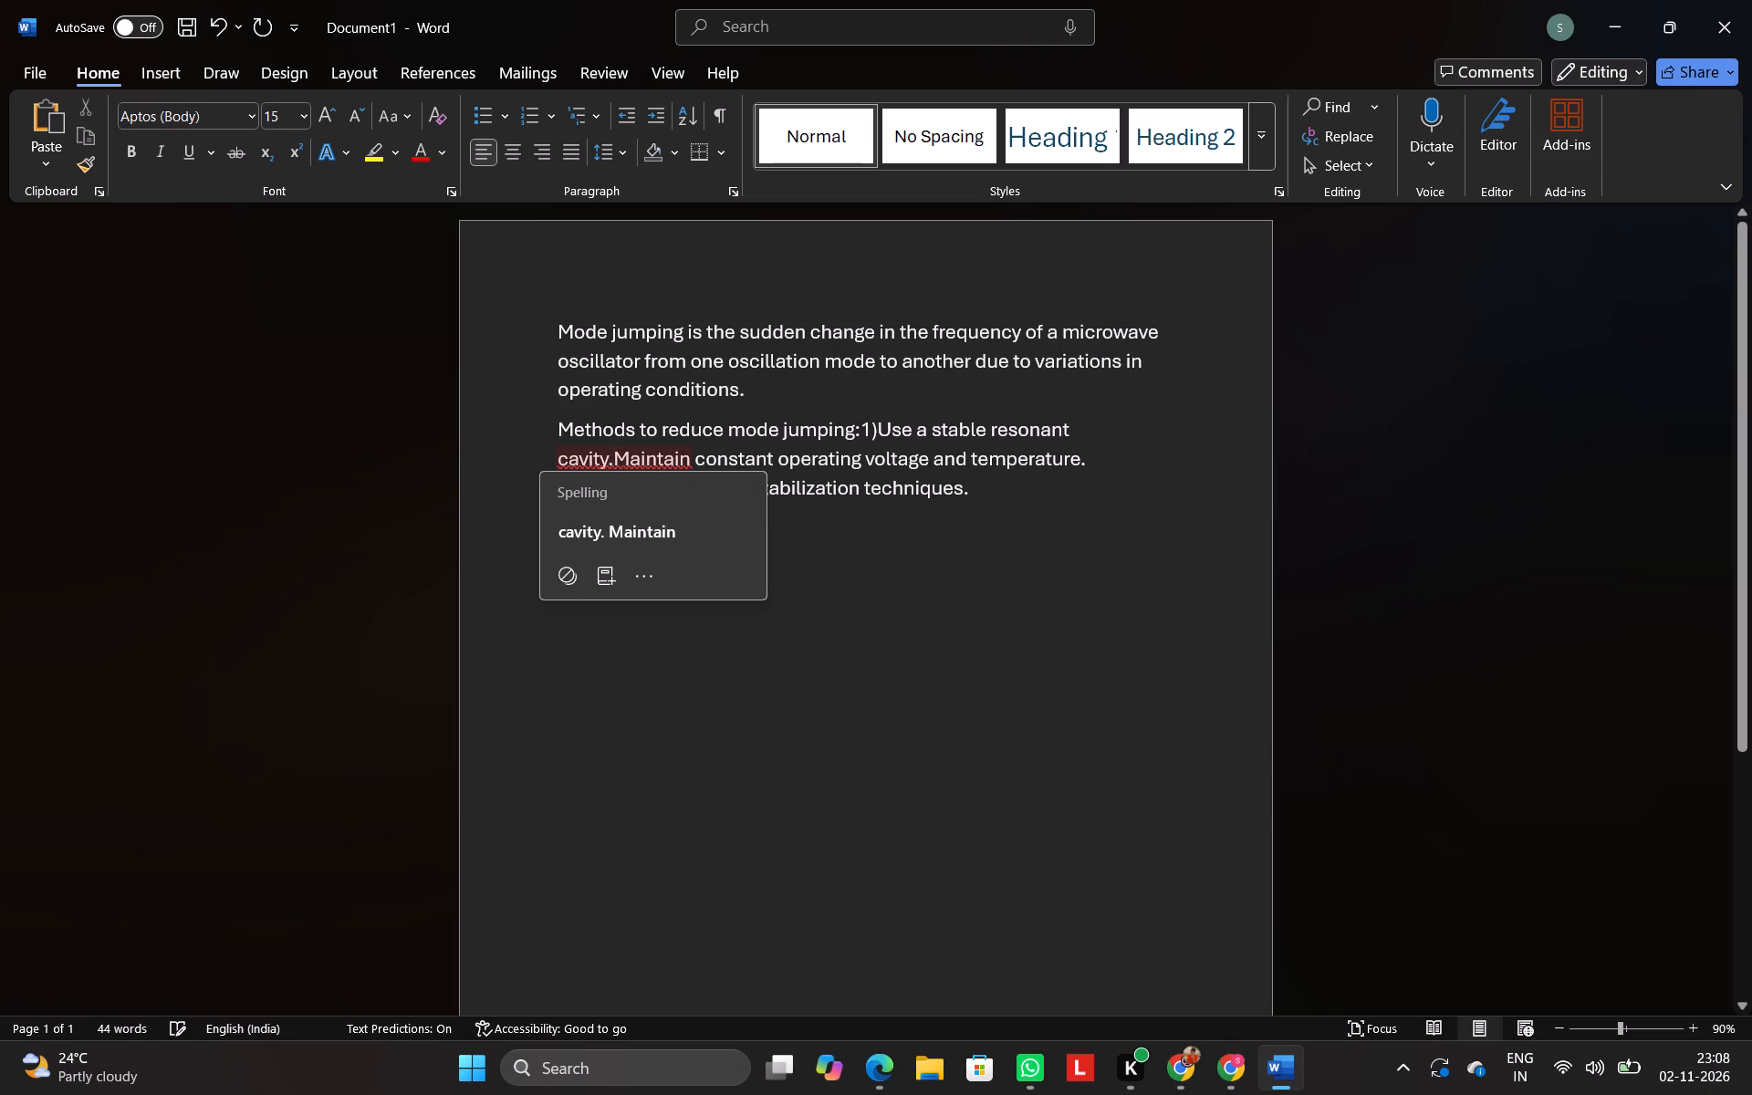
key(2)
key(shift+parenright)
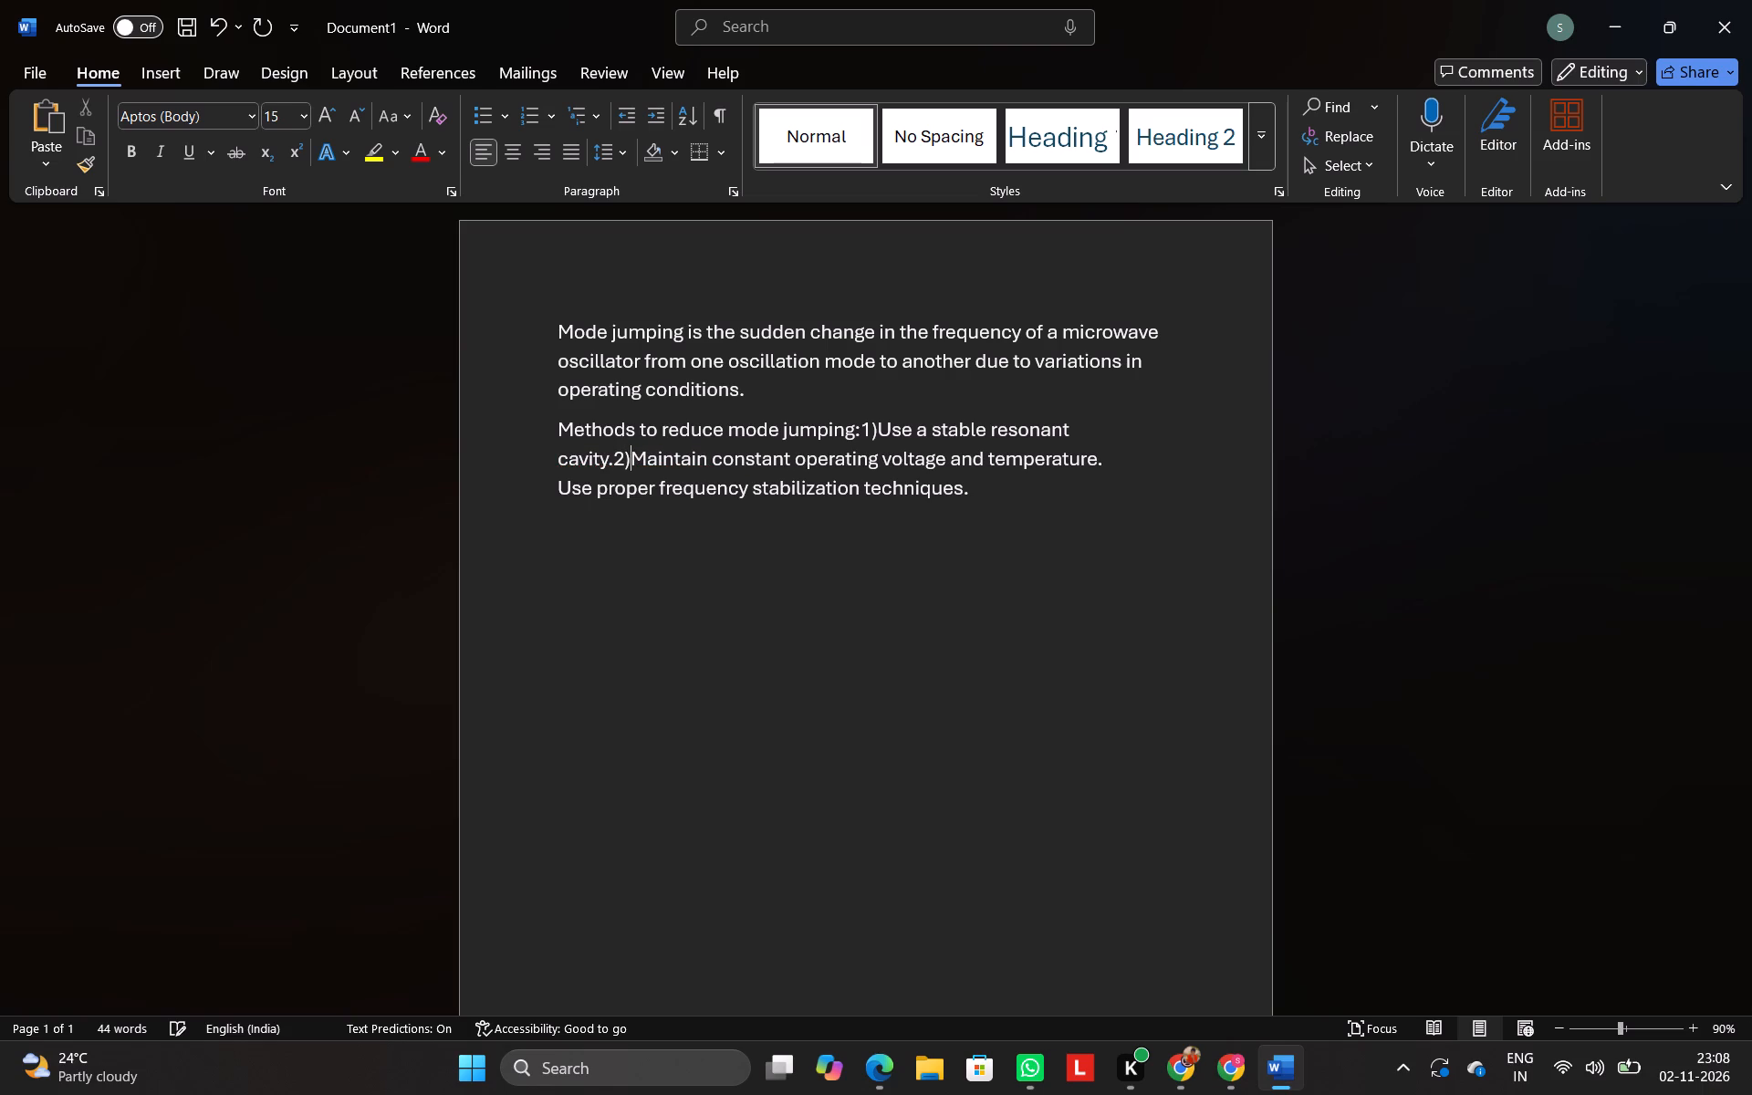
click(561, 487)
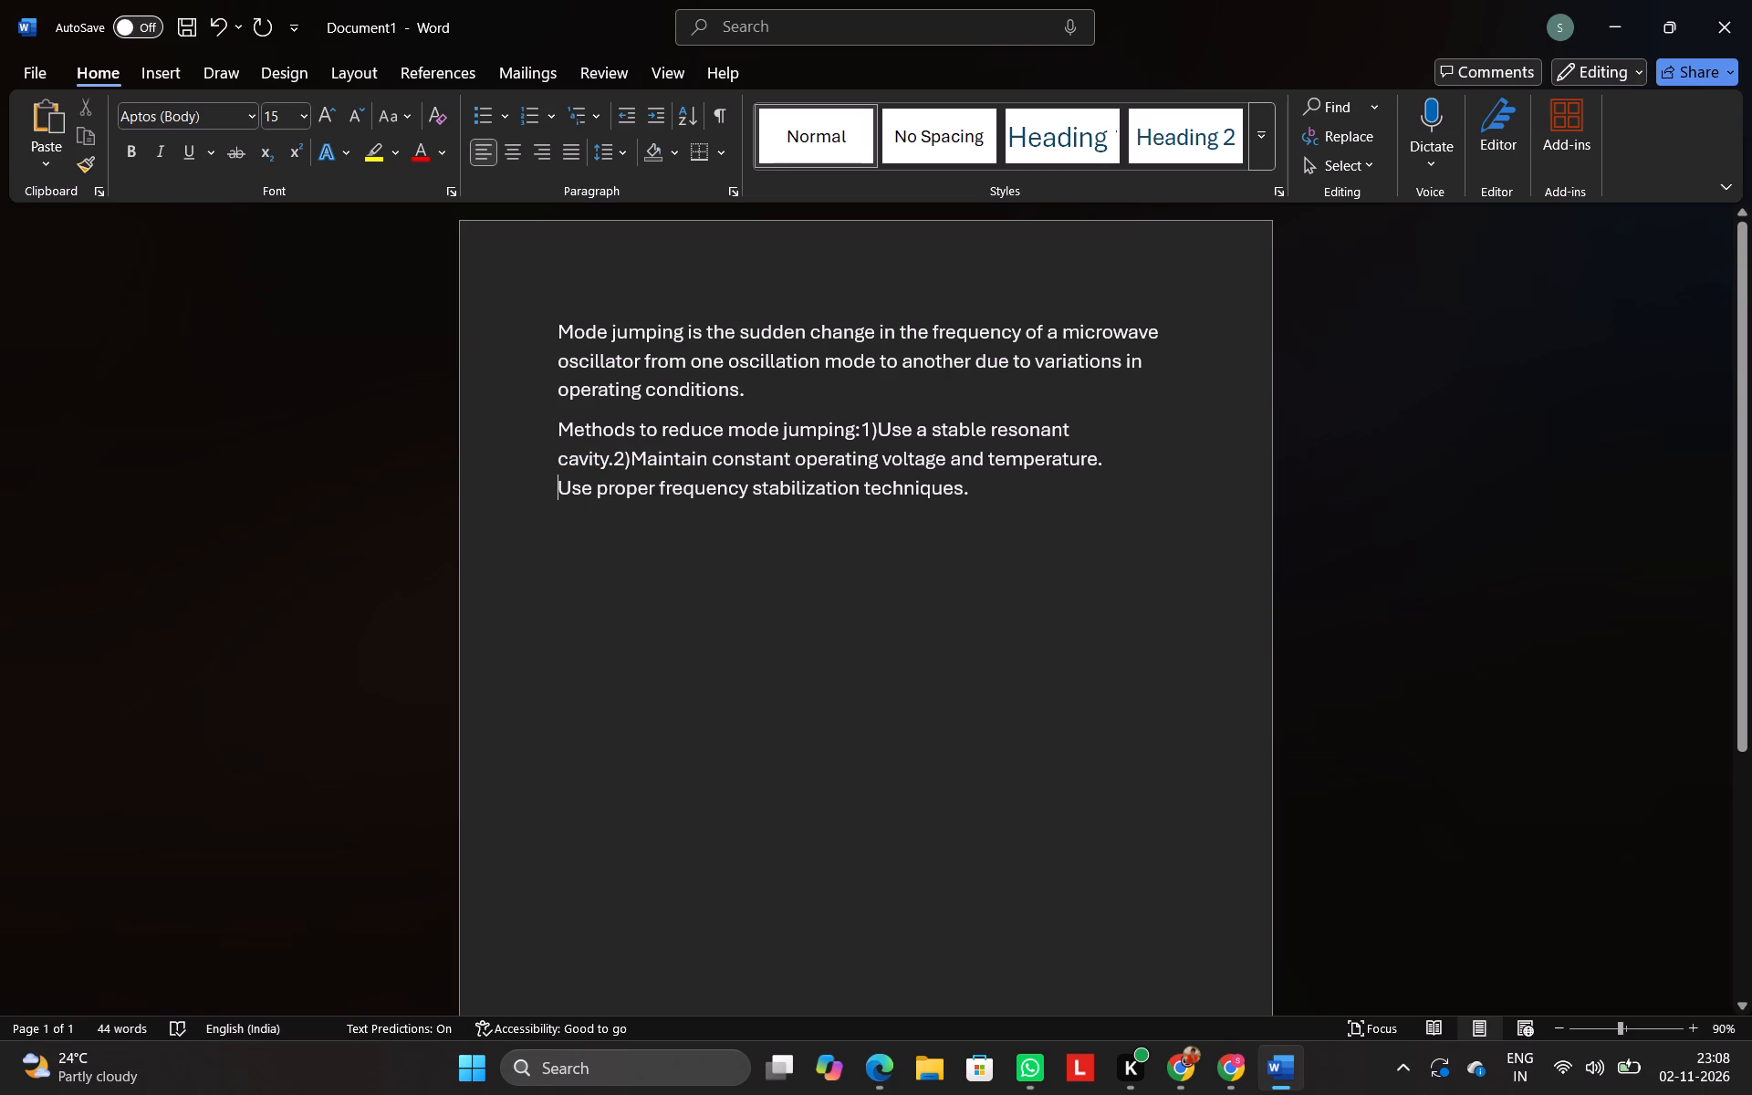
key(3)
key(shift+parenright)
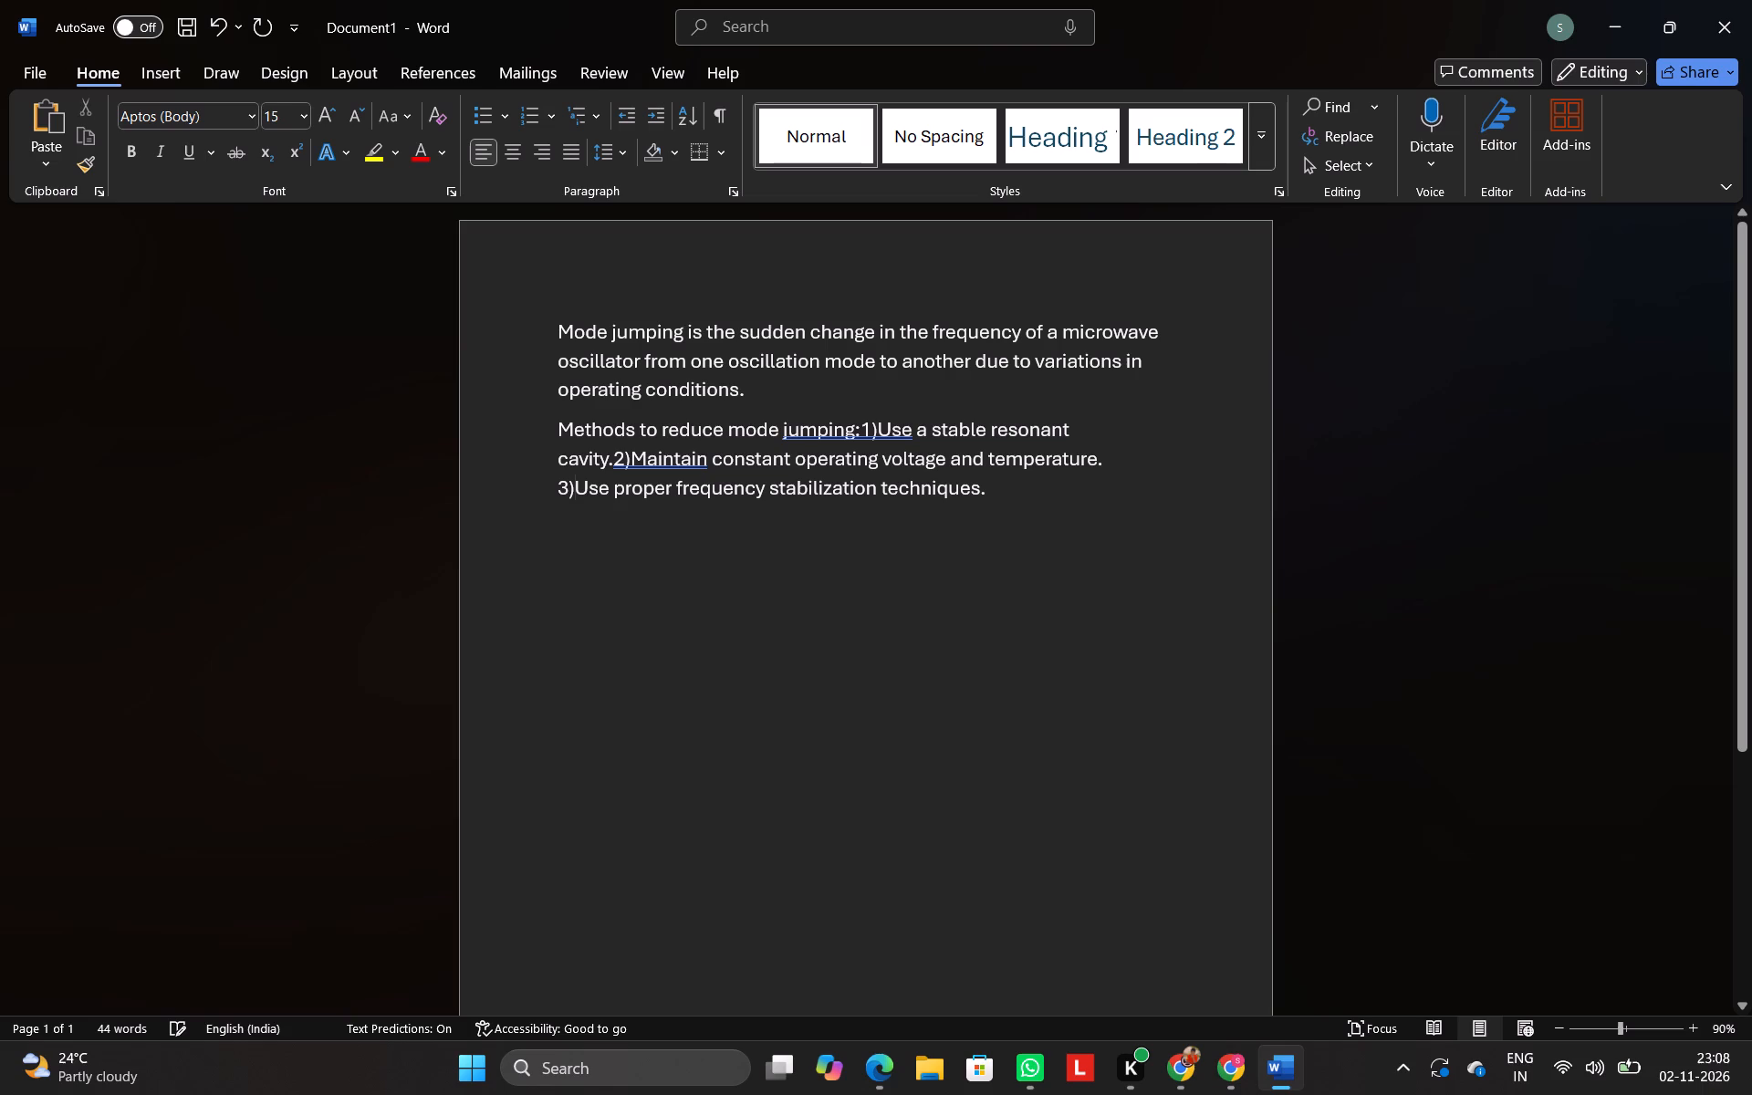
click(1000, 498)
Make the "Methods to reduce mode jumping" heading text bold and underlined.
drag(562, 427, 767, 430)
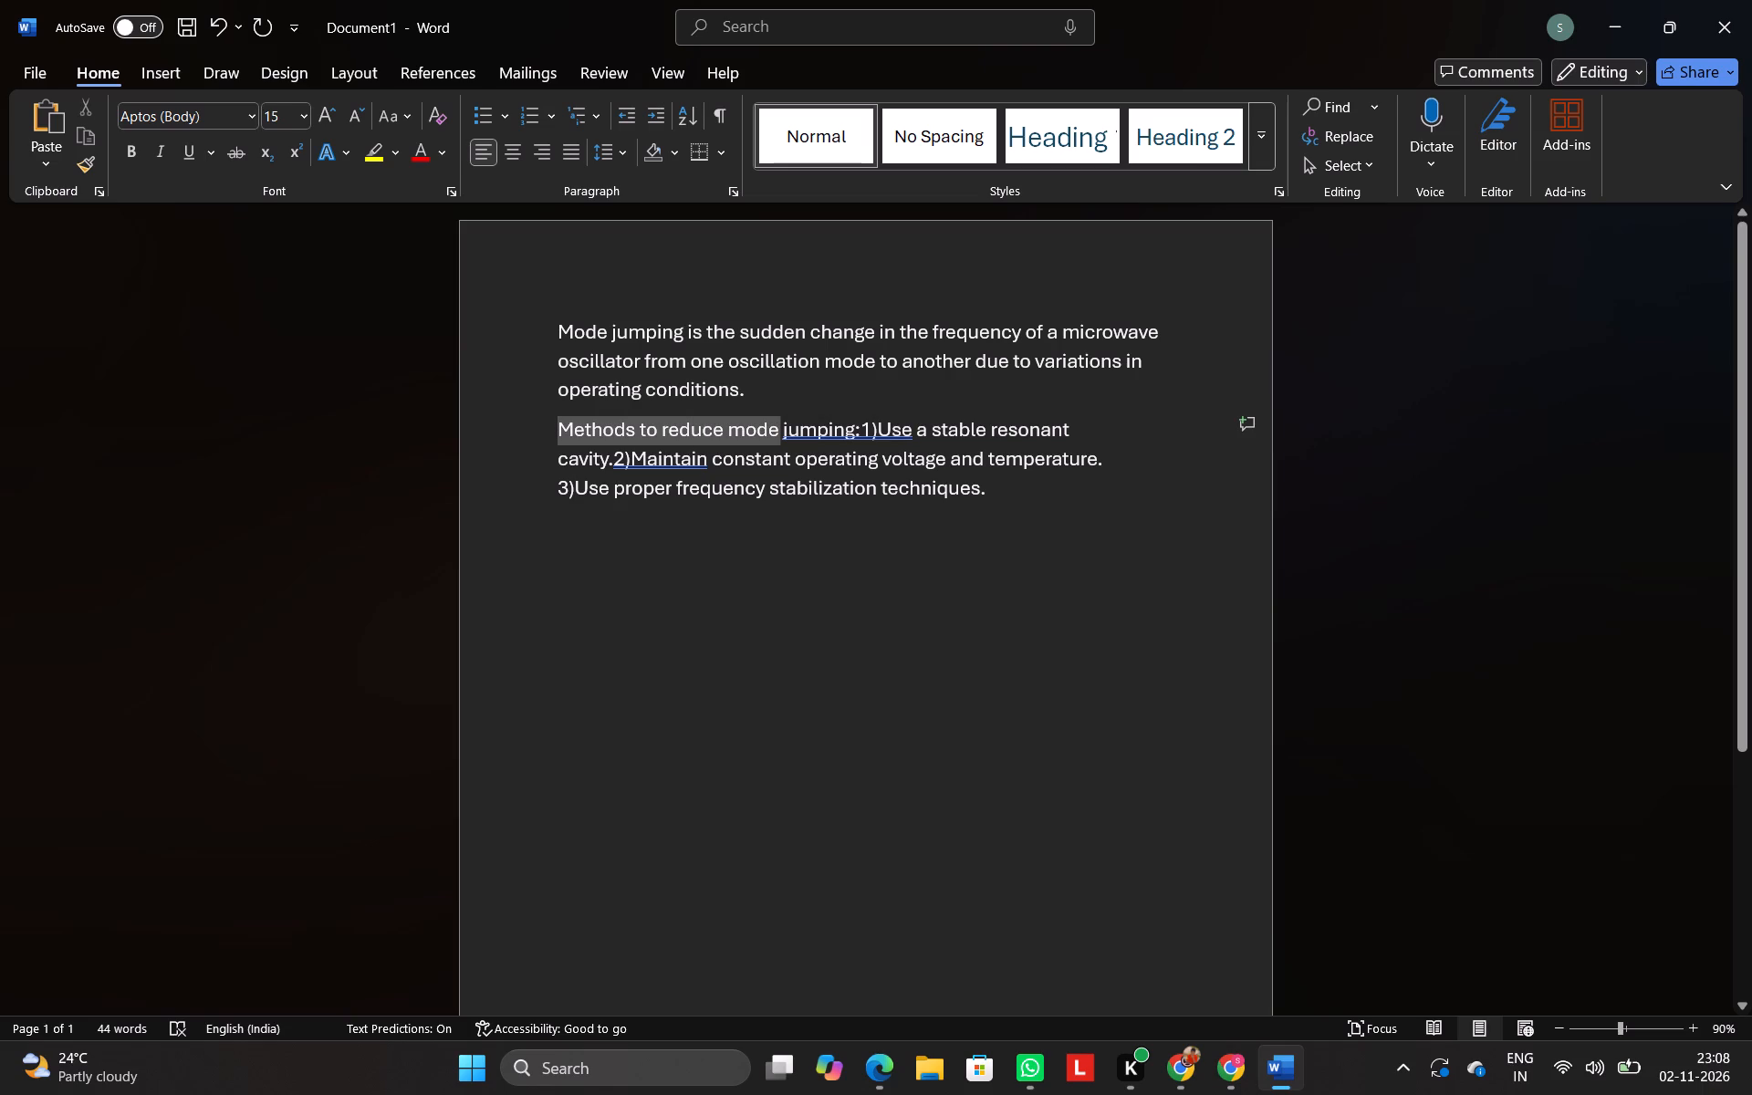
drag(767, 430, 814, 429)
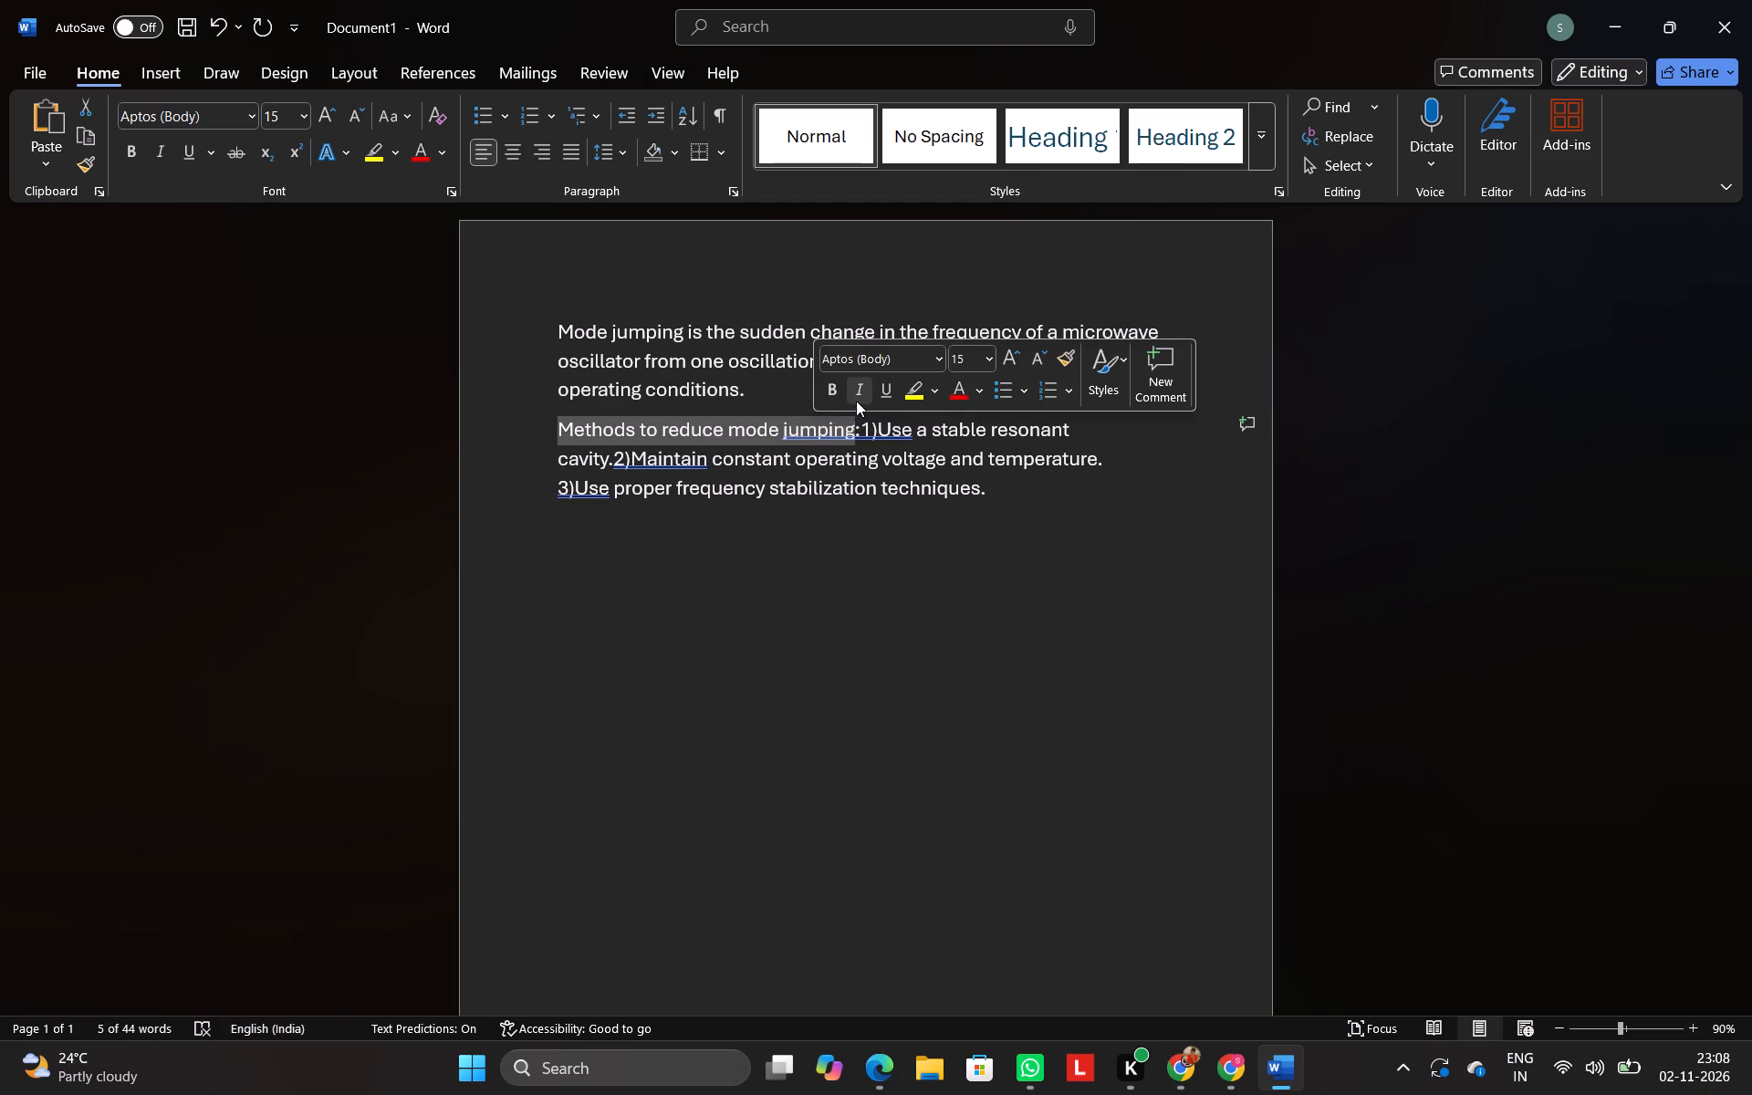
click(839, 394)
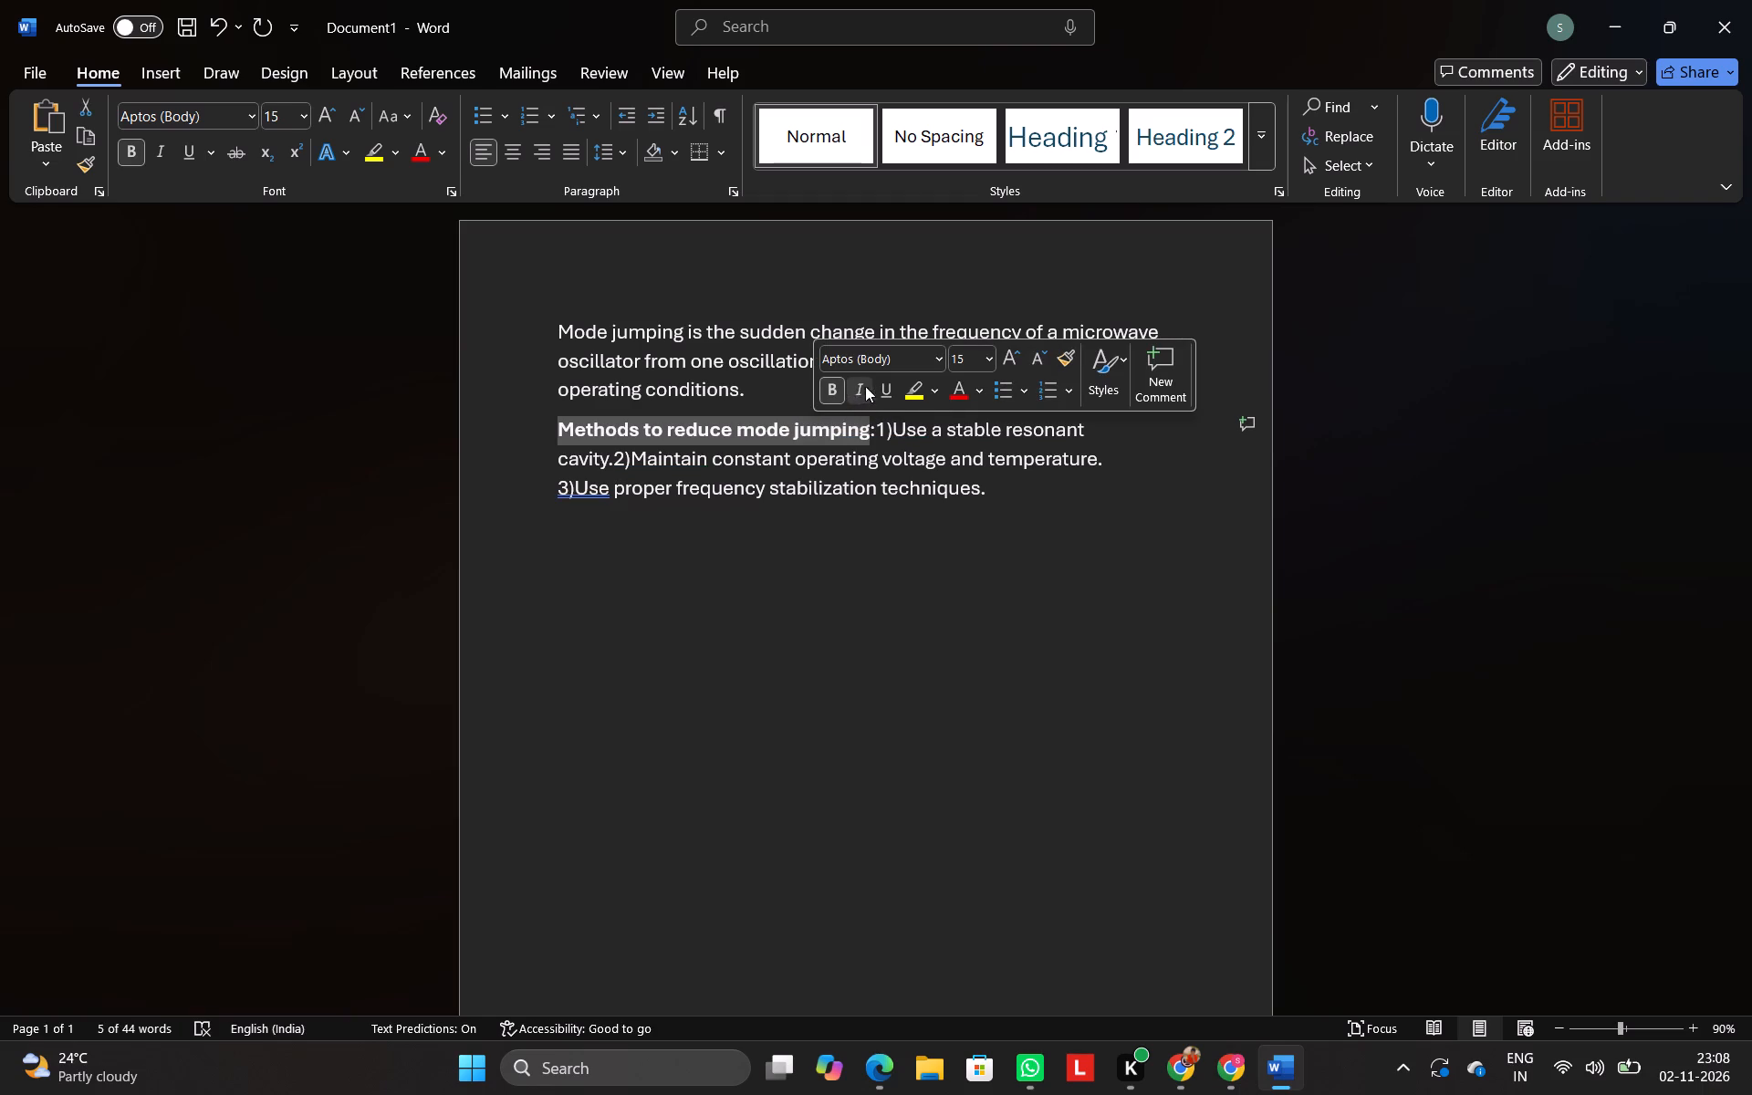
click(889, 382)
click(899, 587)
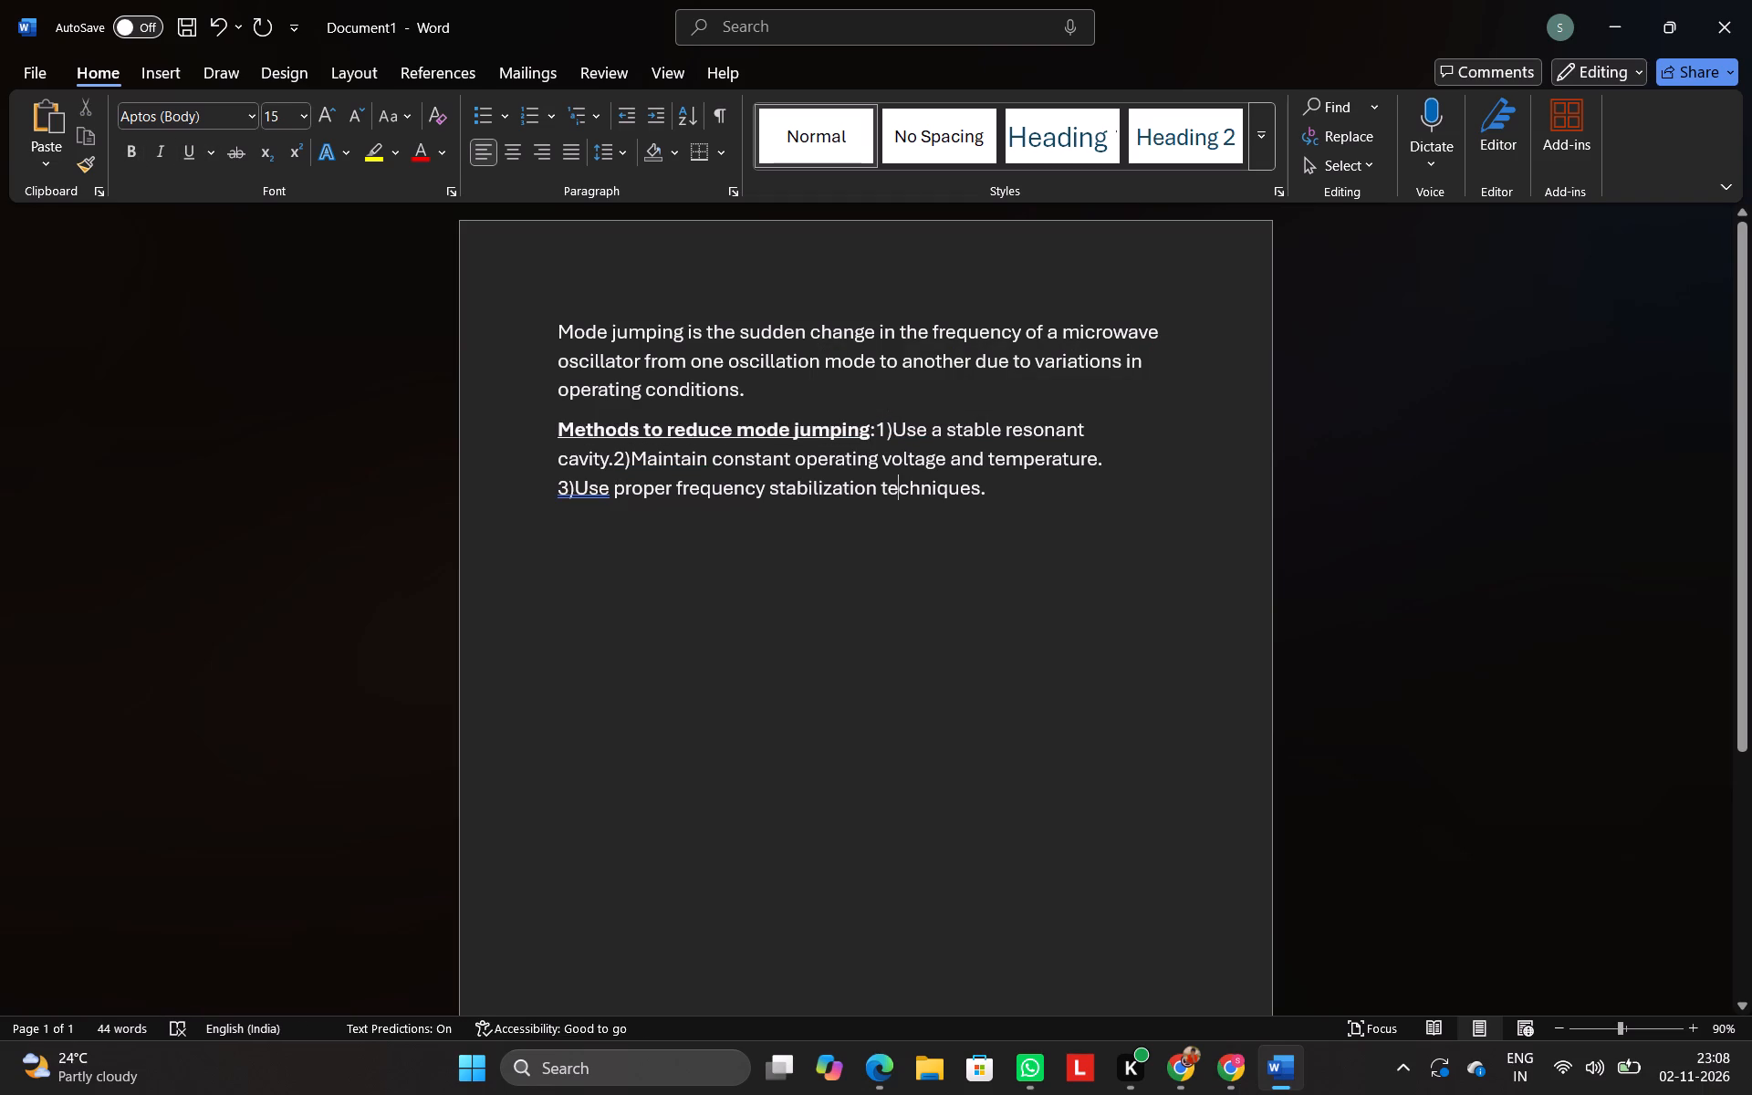
Make the words "Mode jumping" at the start of the first paragraph bold and underlined.
drag(558, 327, 677, 333)
click(700, 296)
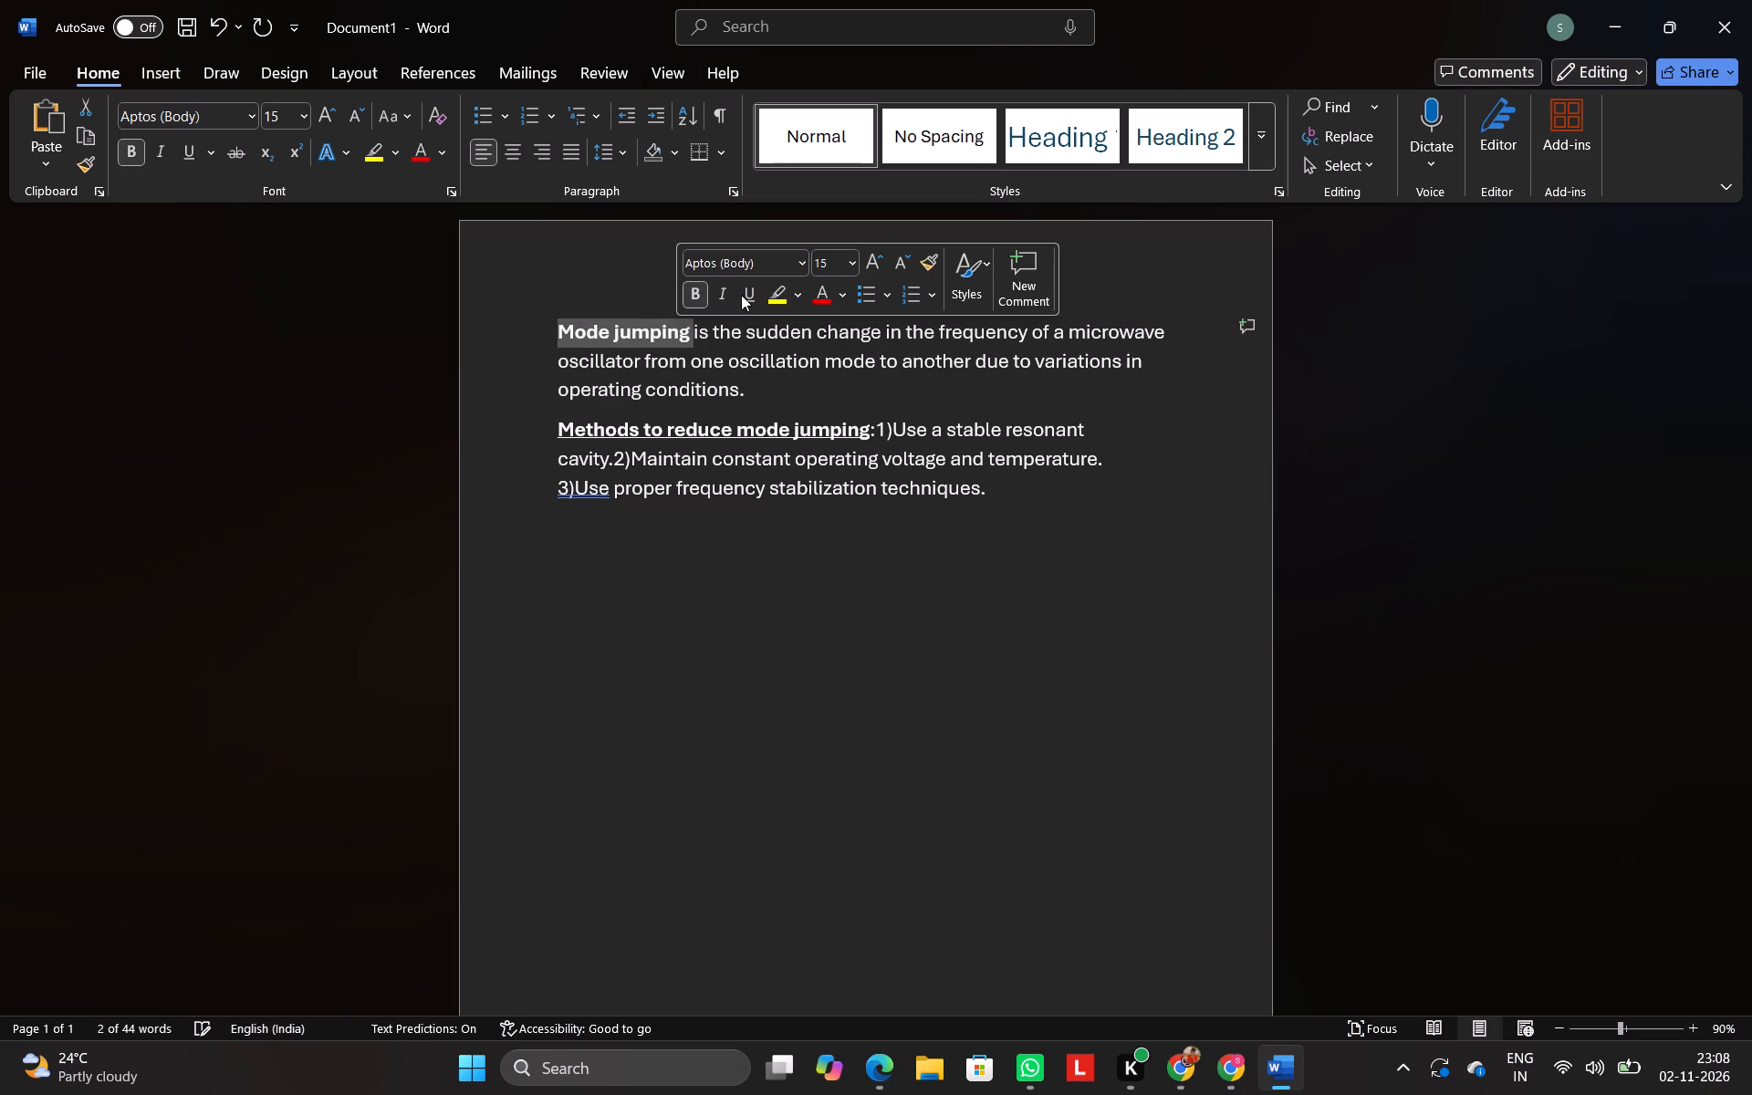
click(741, 295)
click(810, 382)
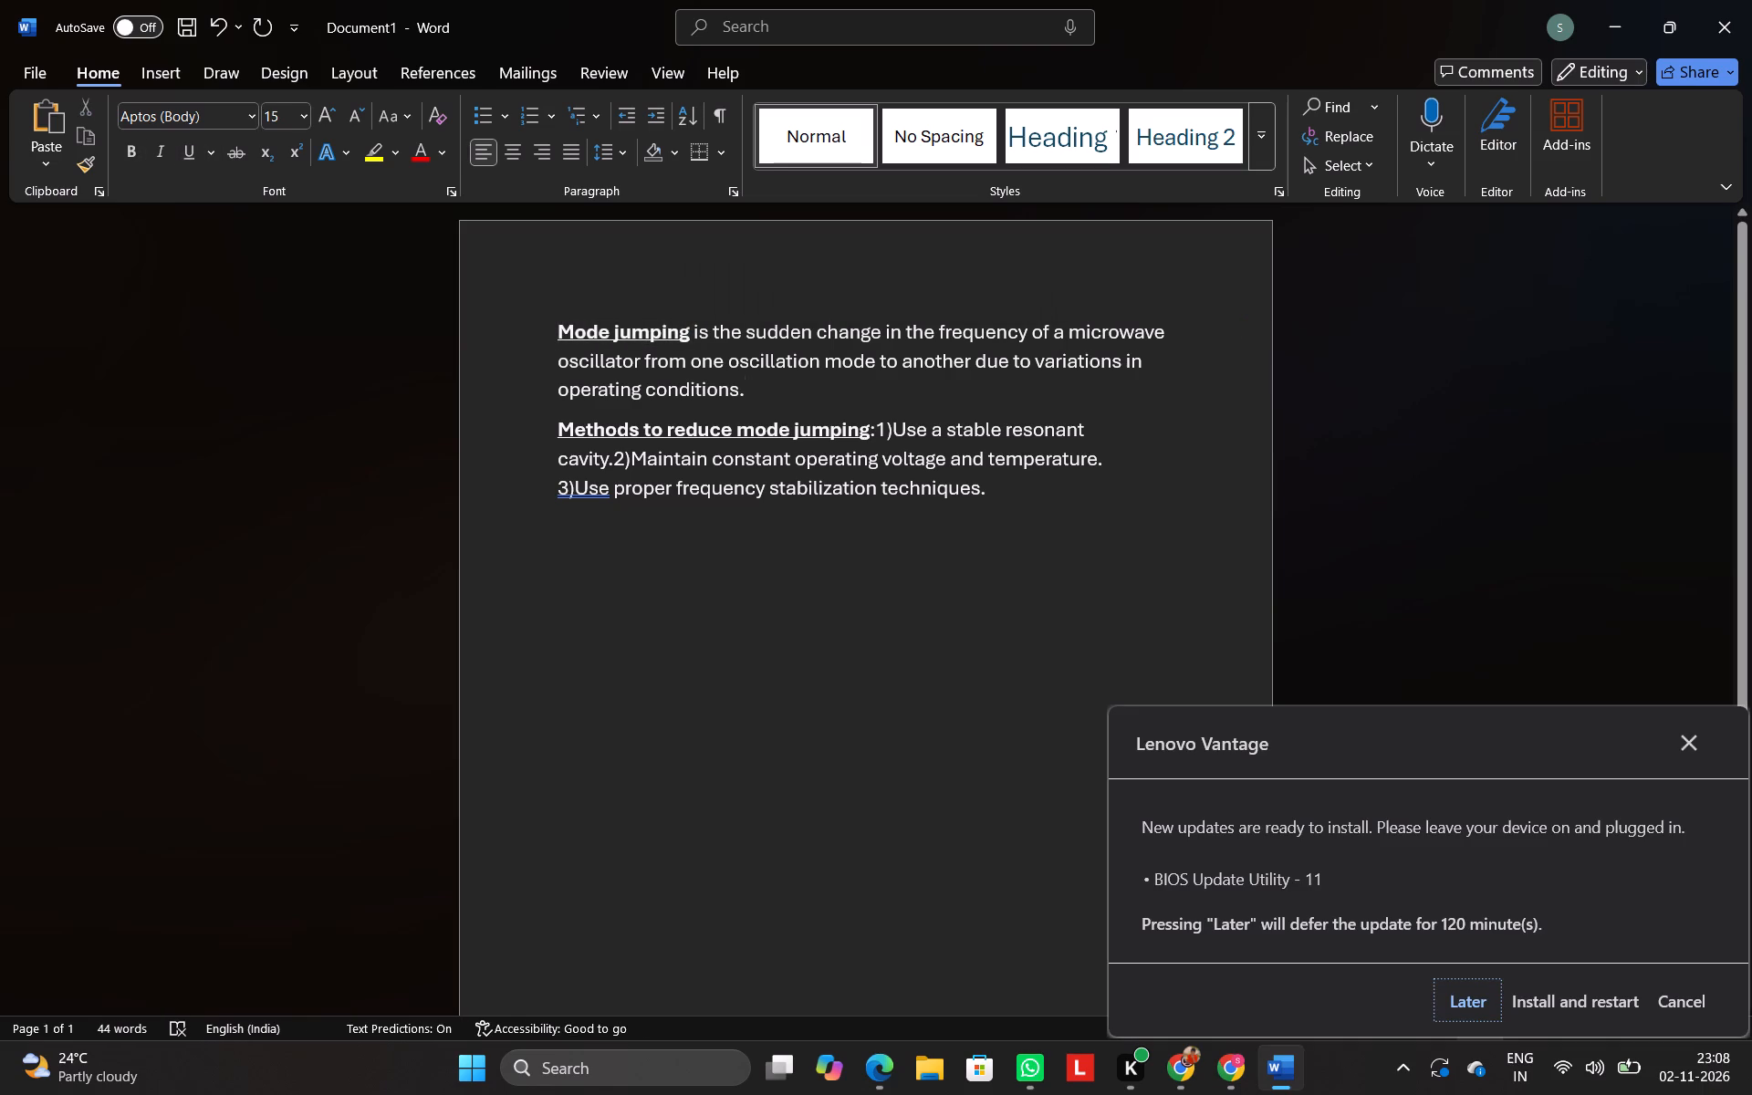
click(965, 605)
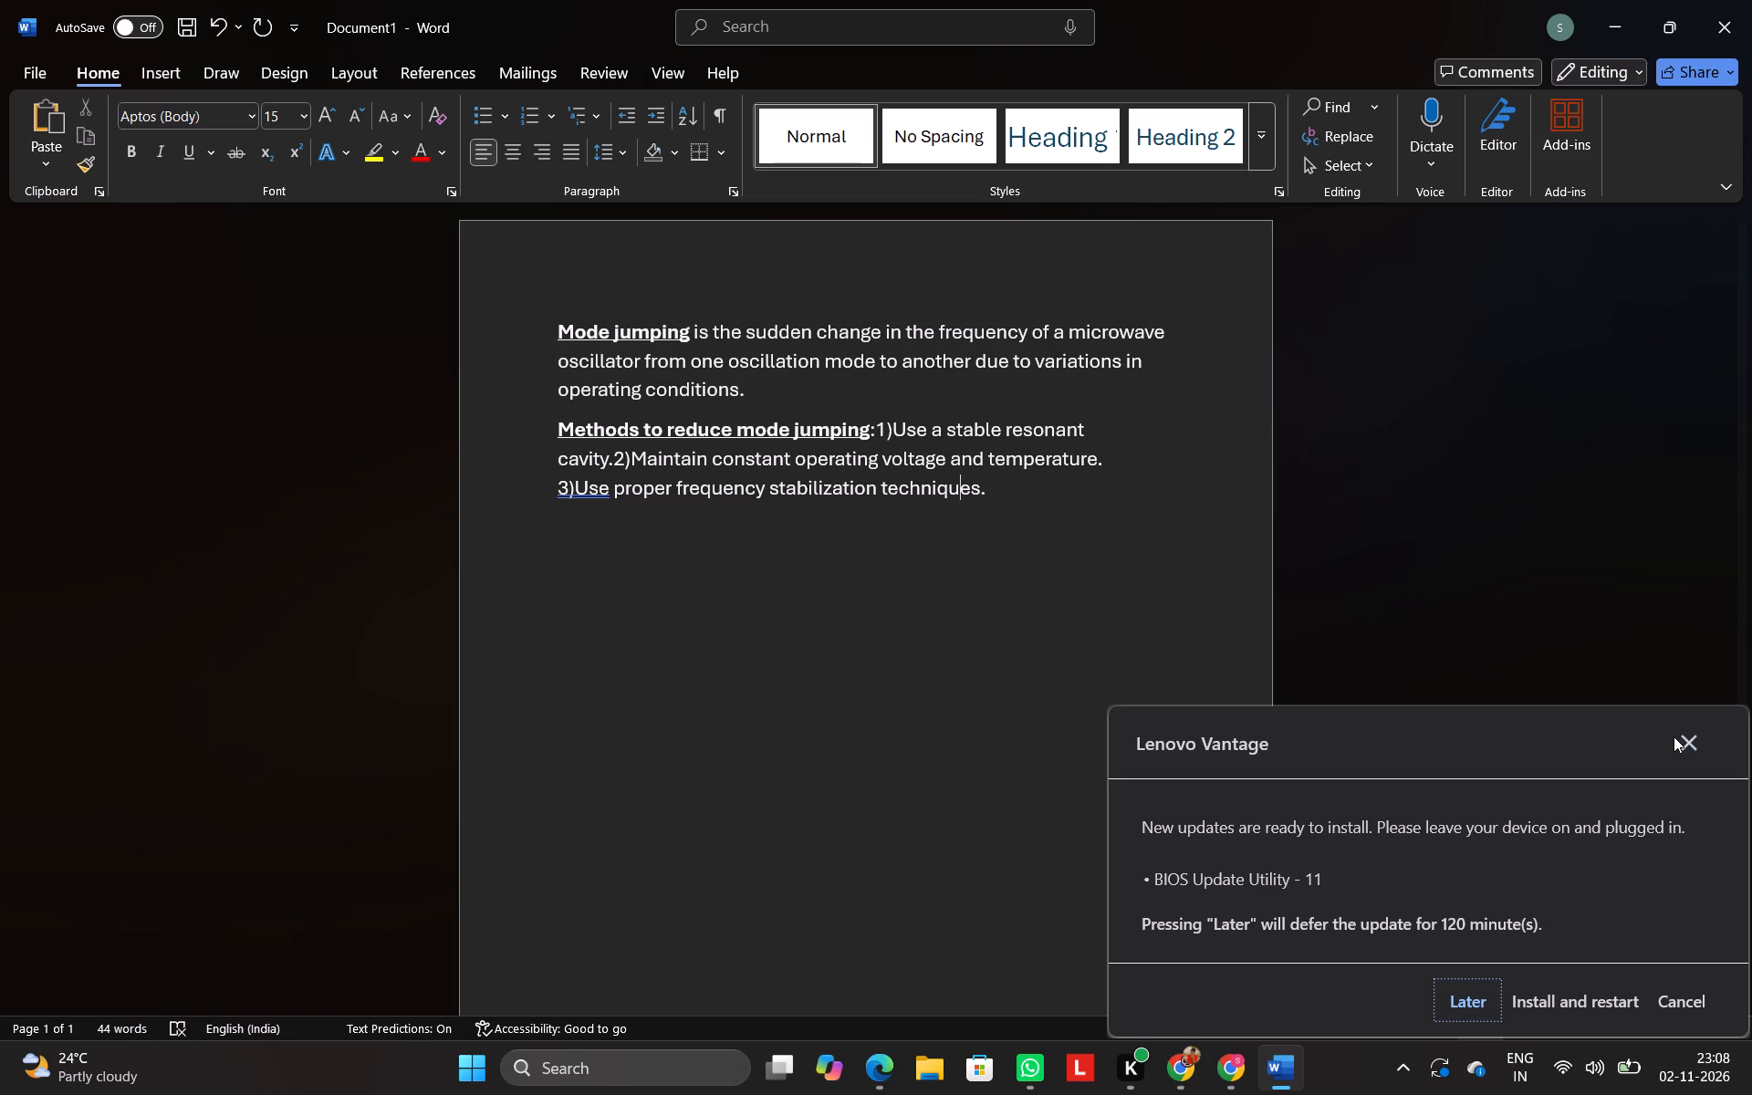
Dismiss the Lenovo Vantage update notification.
click(1675, 739)
click(1692, 746)
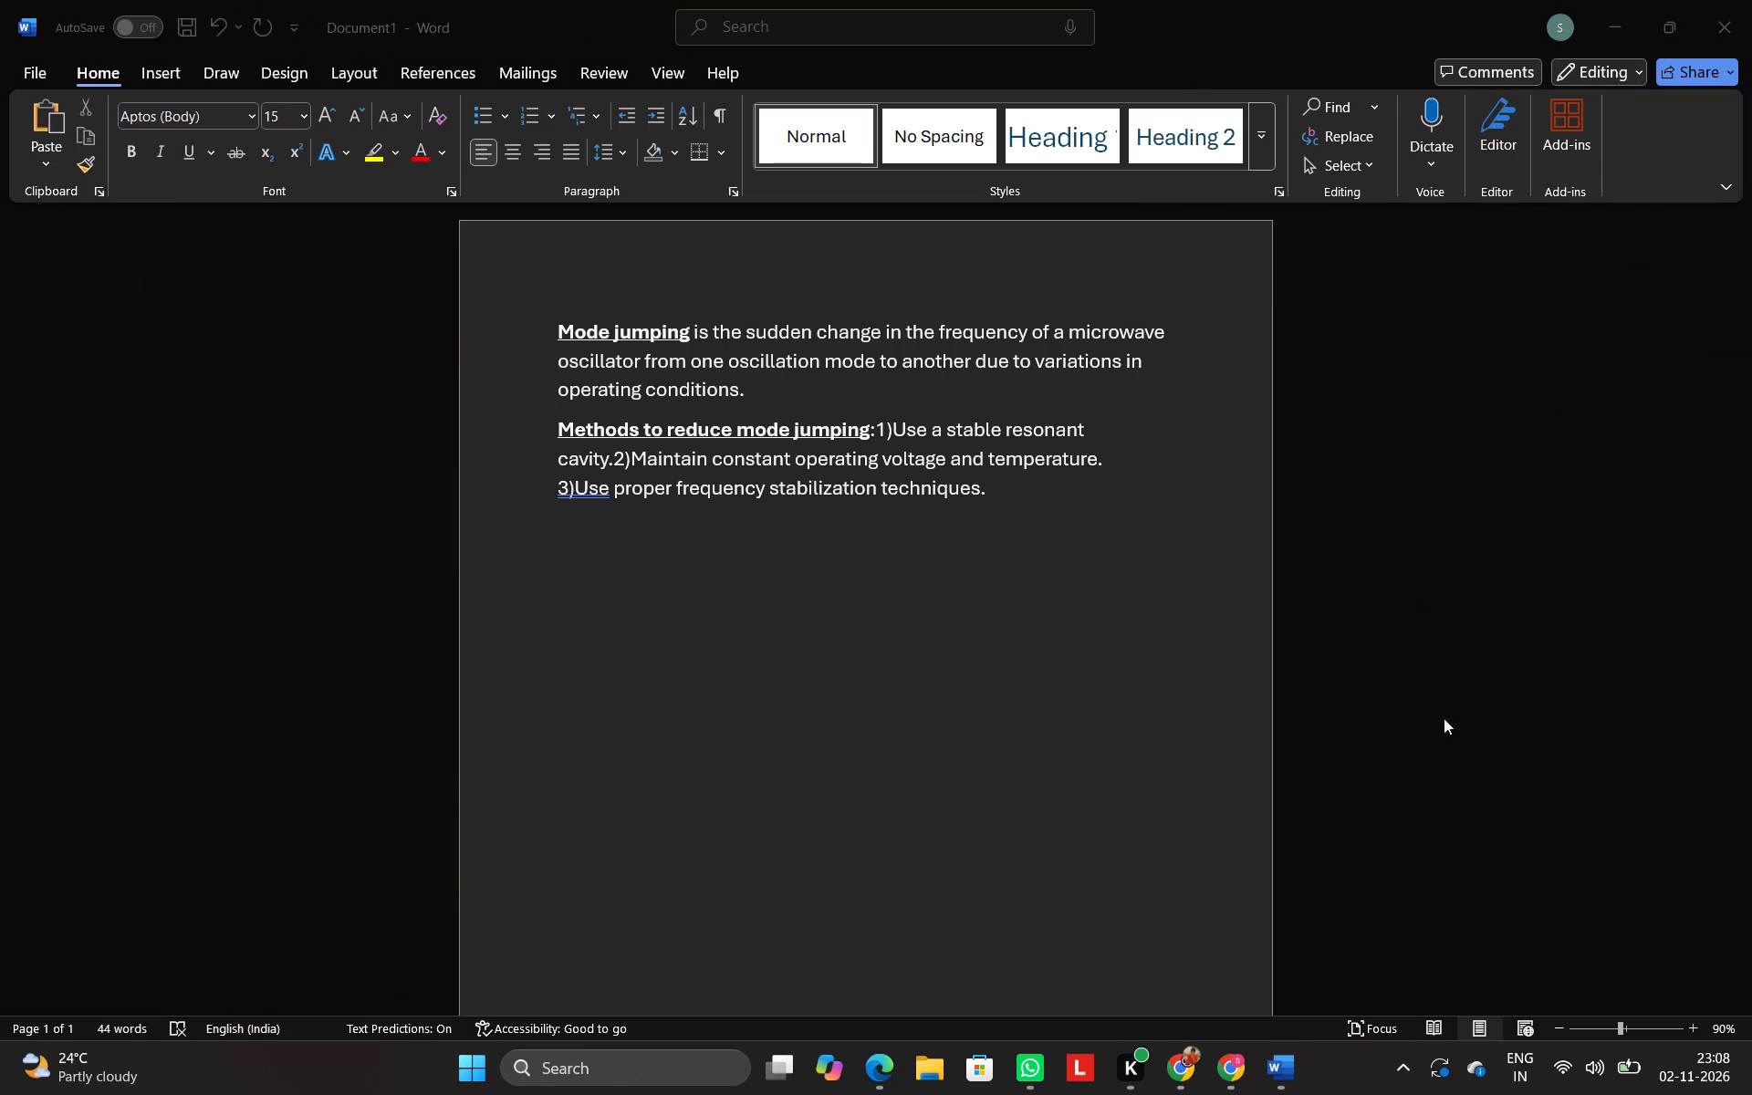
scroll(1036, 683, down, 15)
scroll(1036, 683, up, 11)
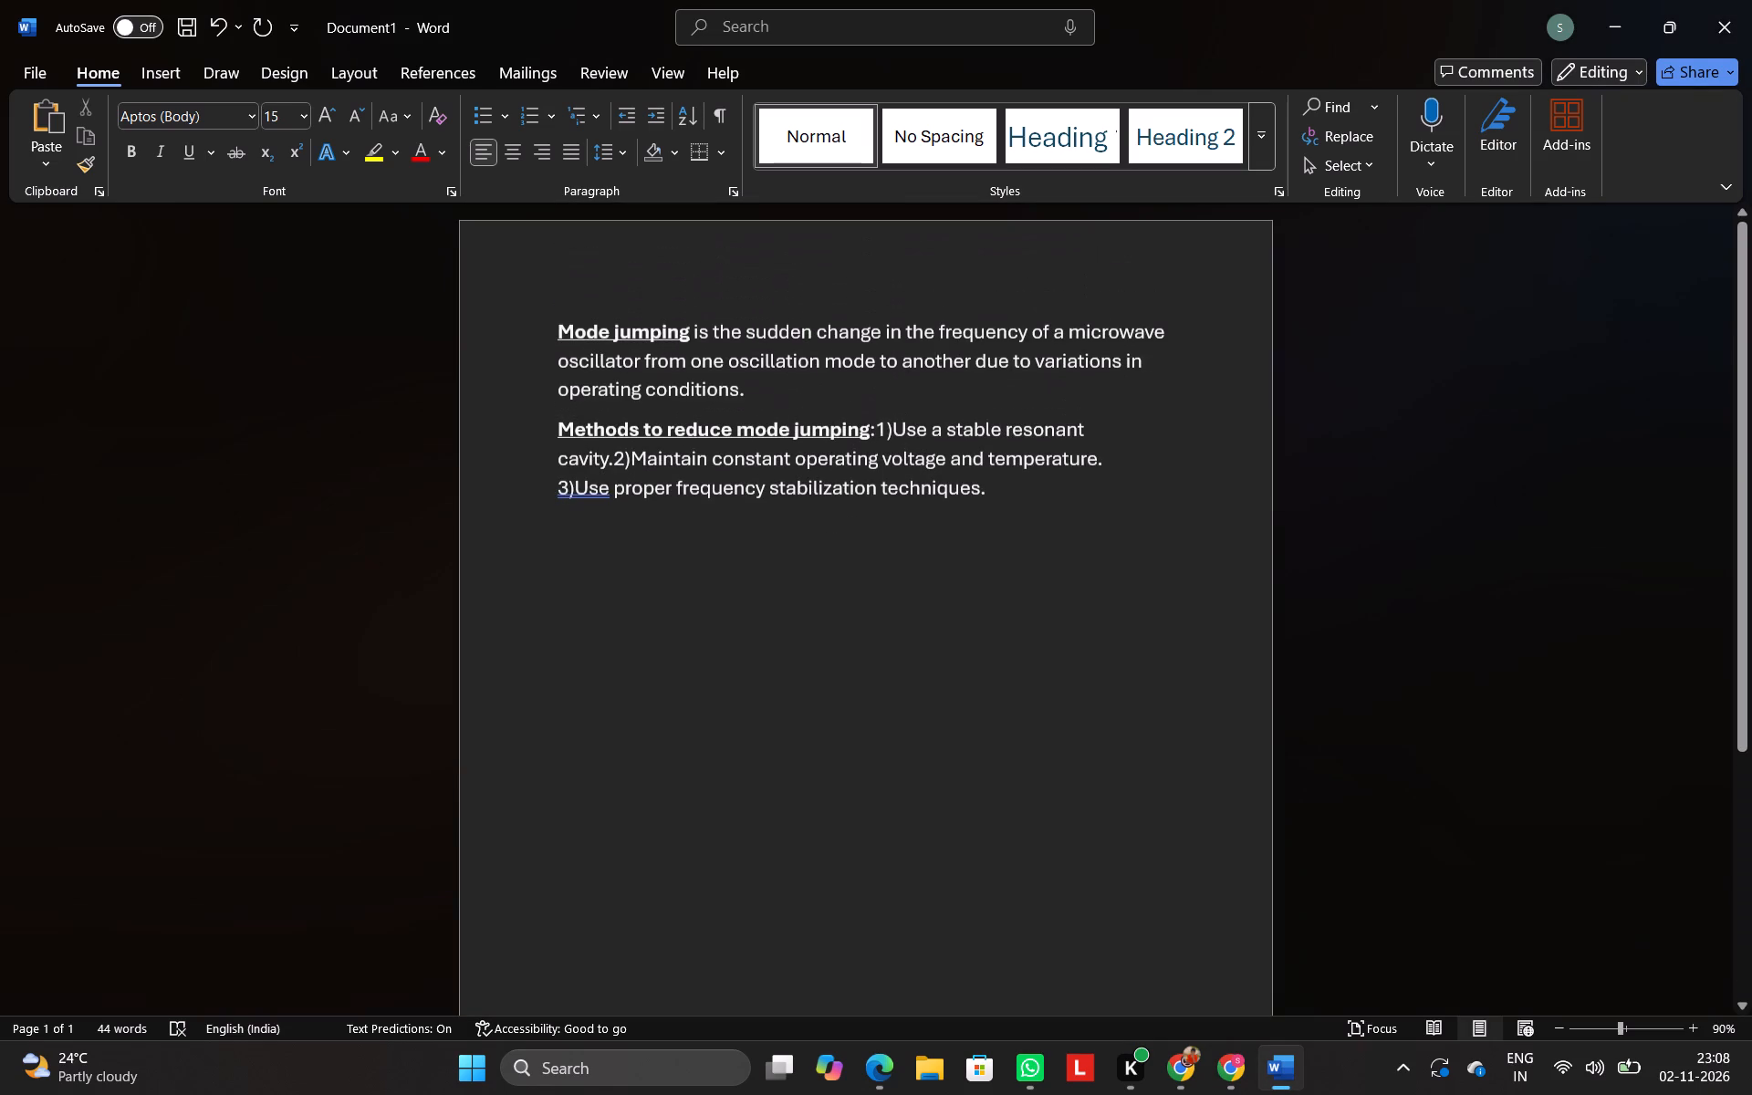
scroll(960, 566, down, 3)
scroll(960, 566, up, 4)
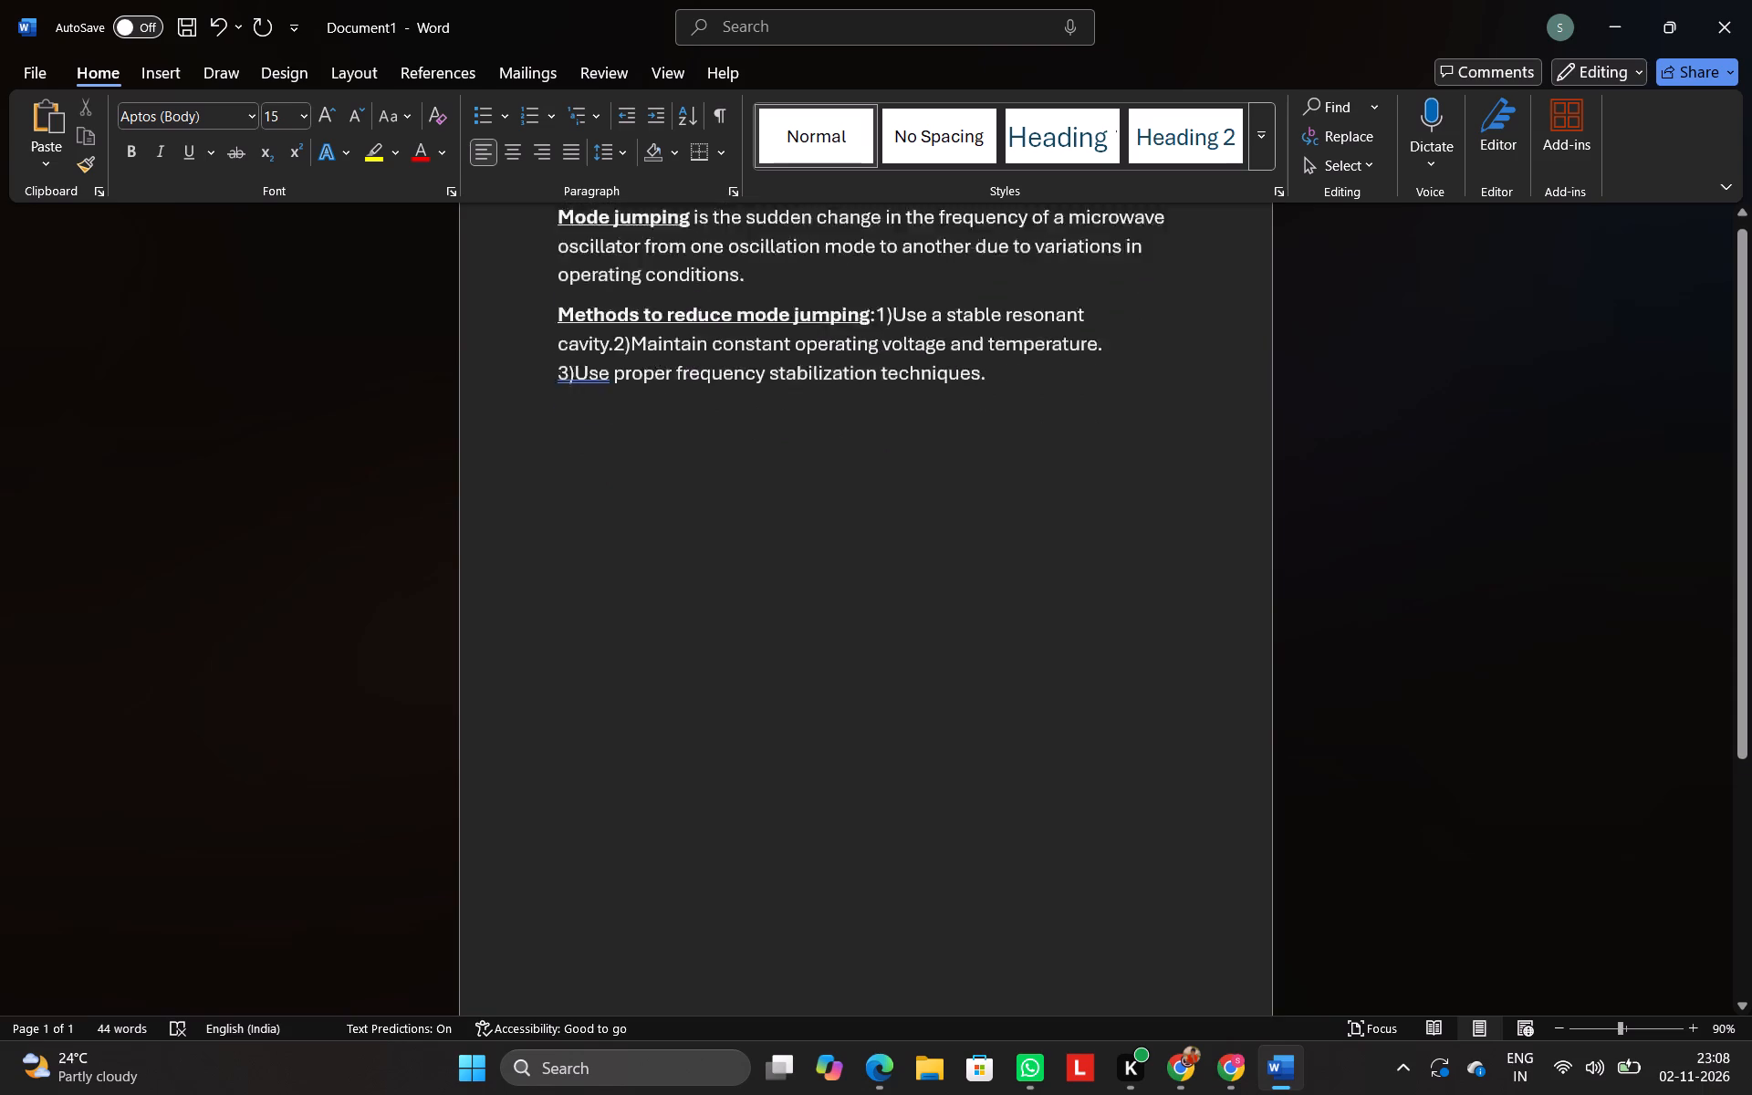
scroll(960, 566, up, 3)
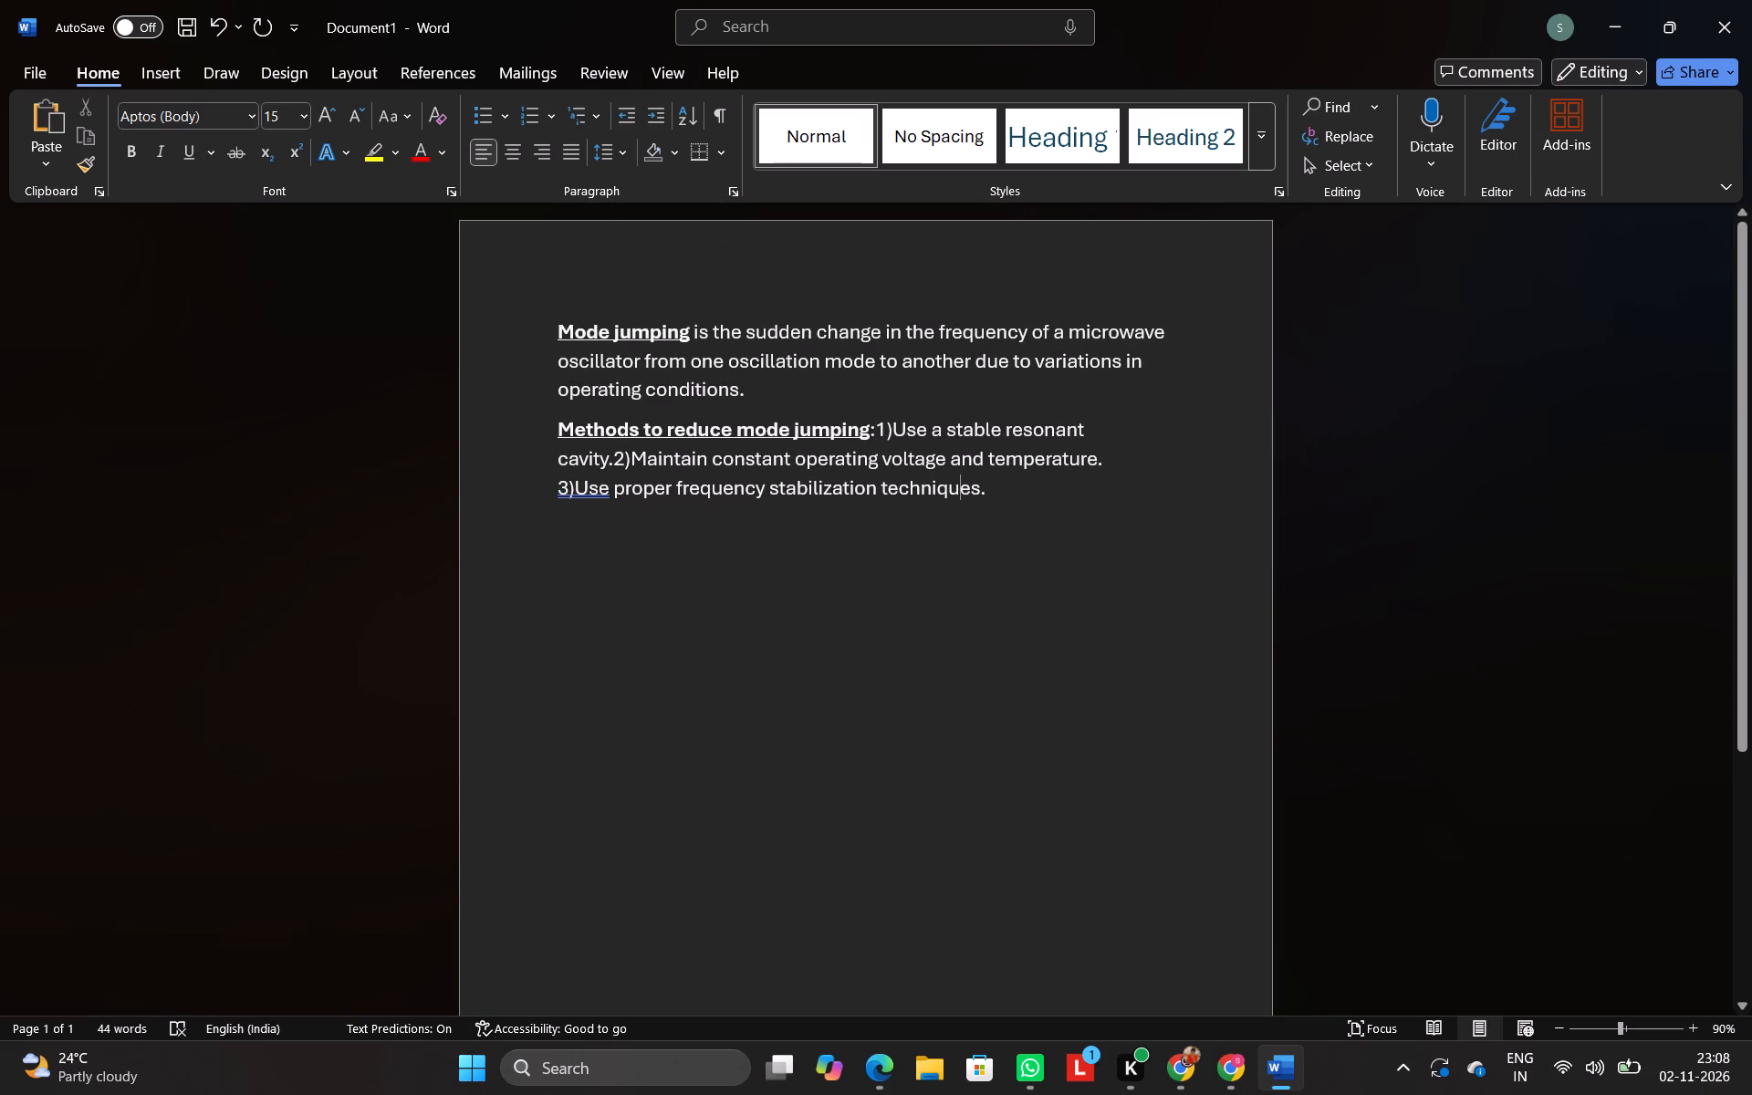
Insert the question number 16) in front of "Mode jumping" in the first paragraph.
click(558, 331)
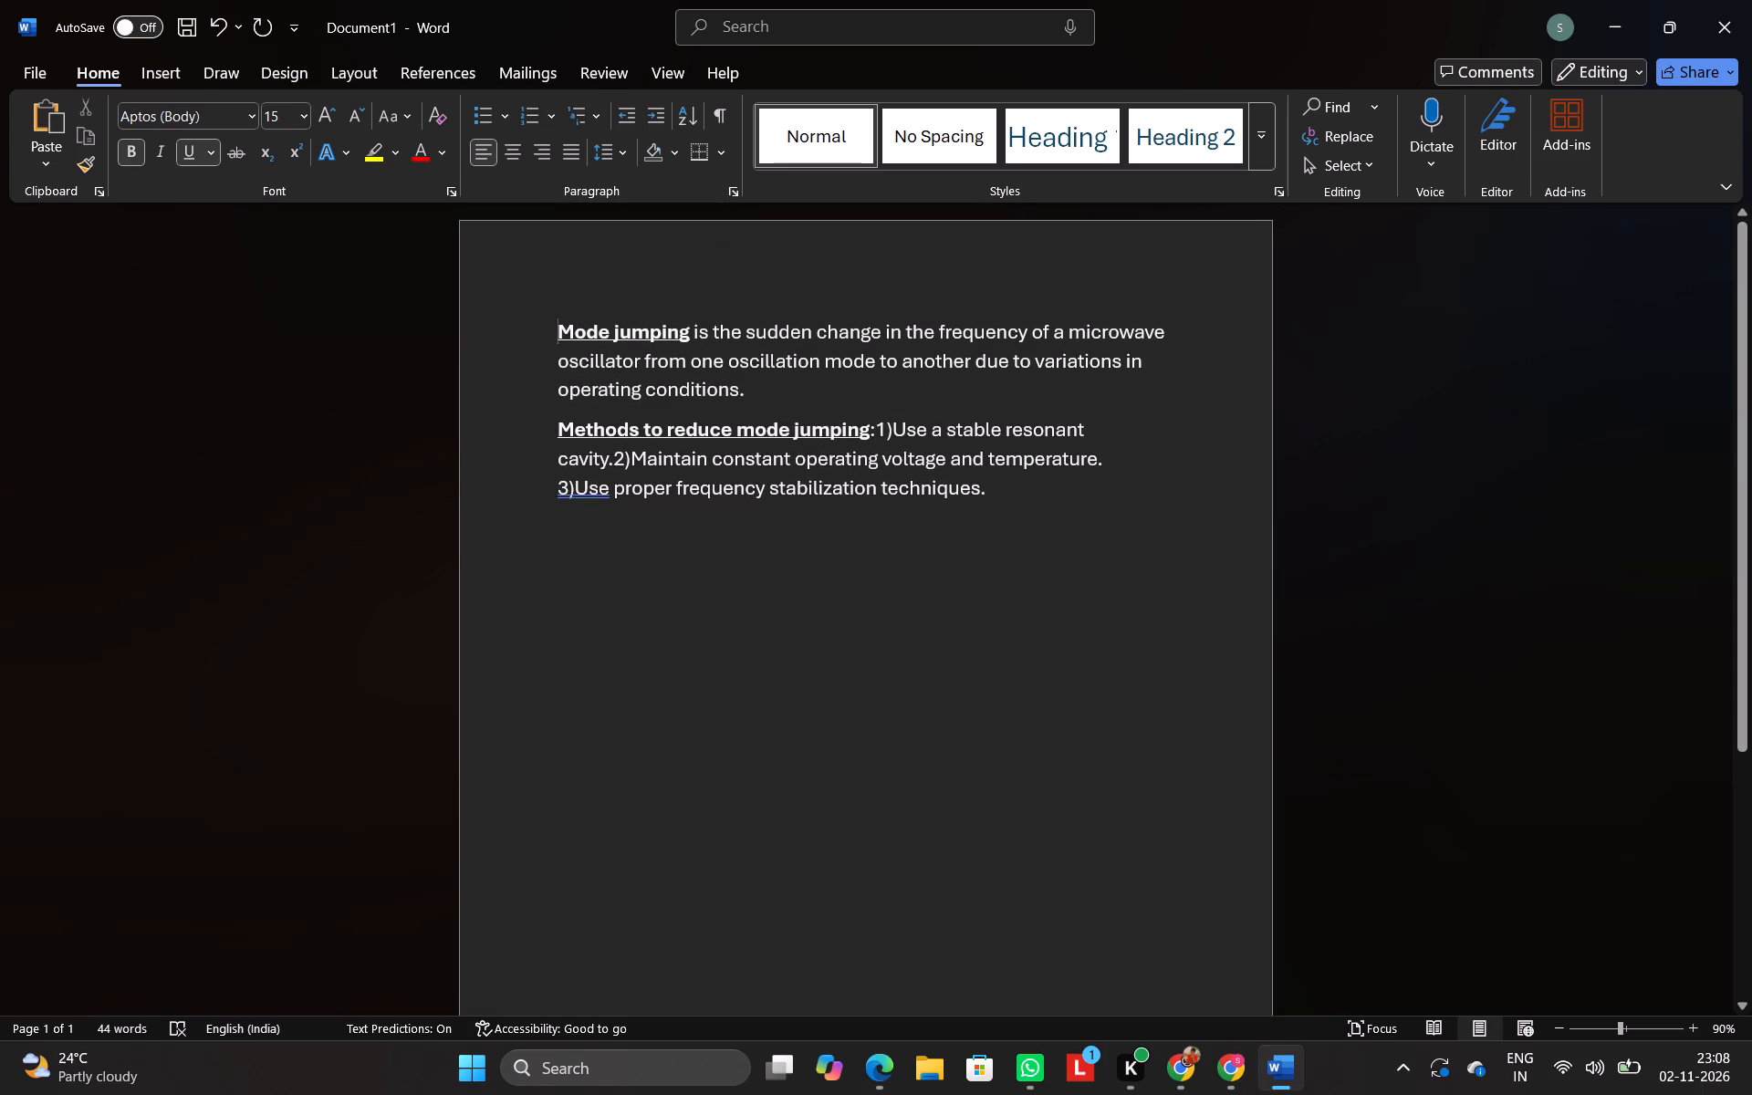
click(558, 331)
text(16)
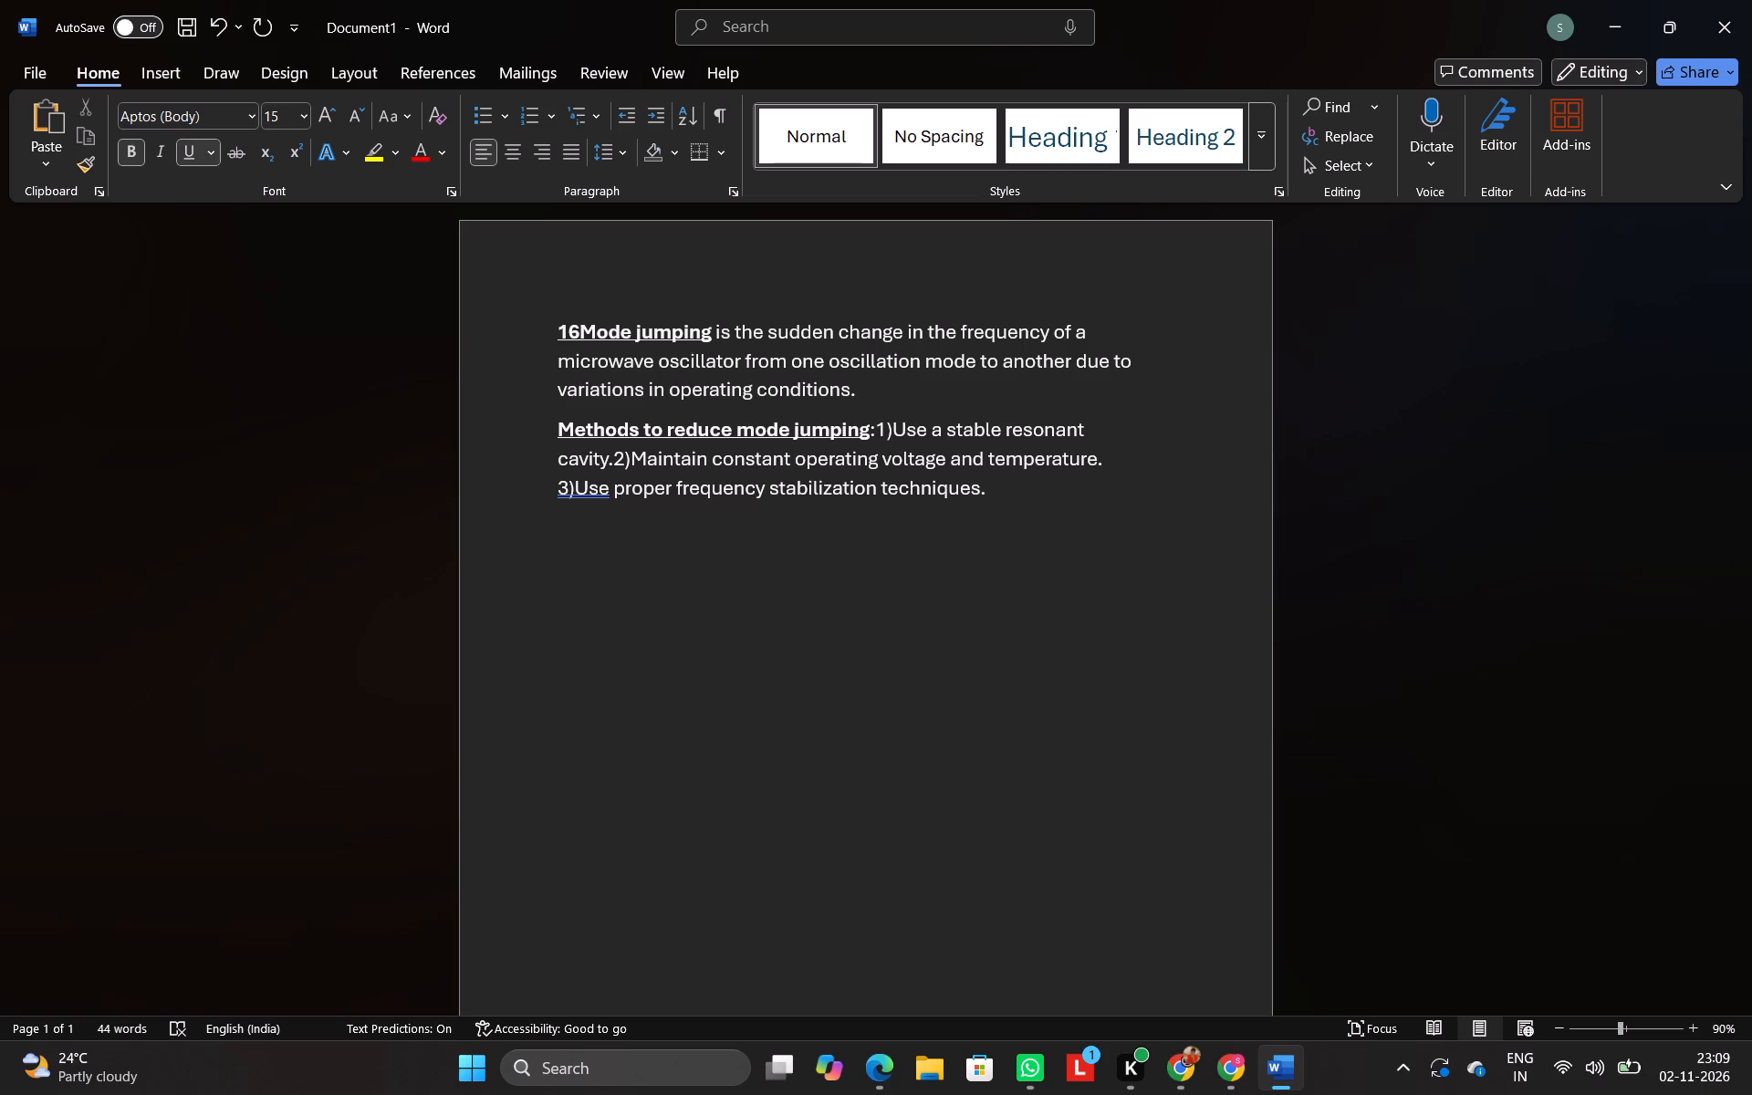
key(shift+parenright)
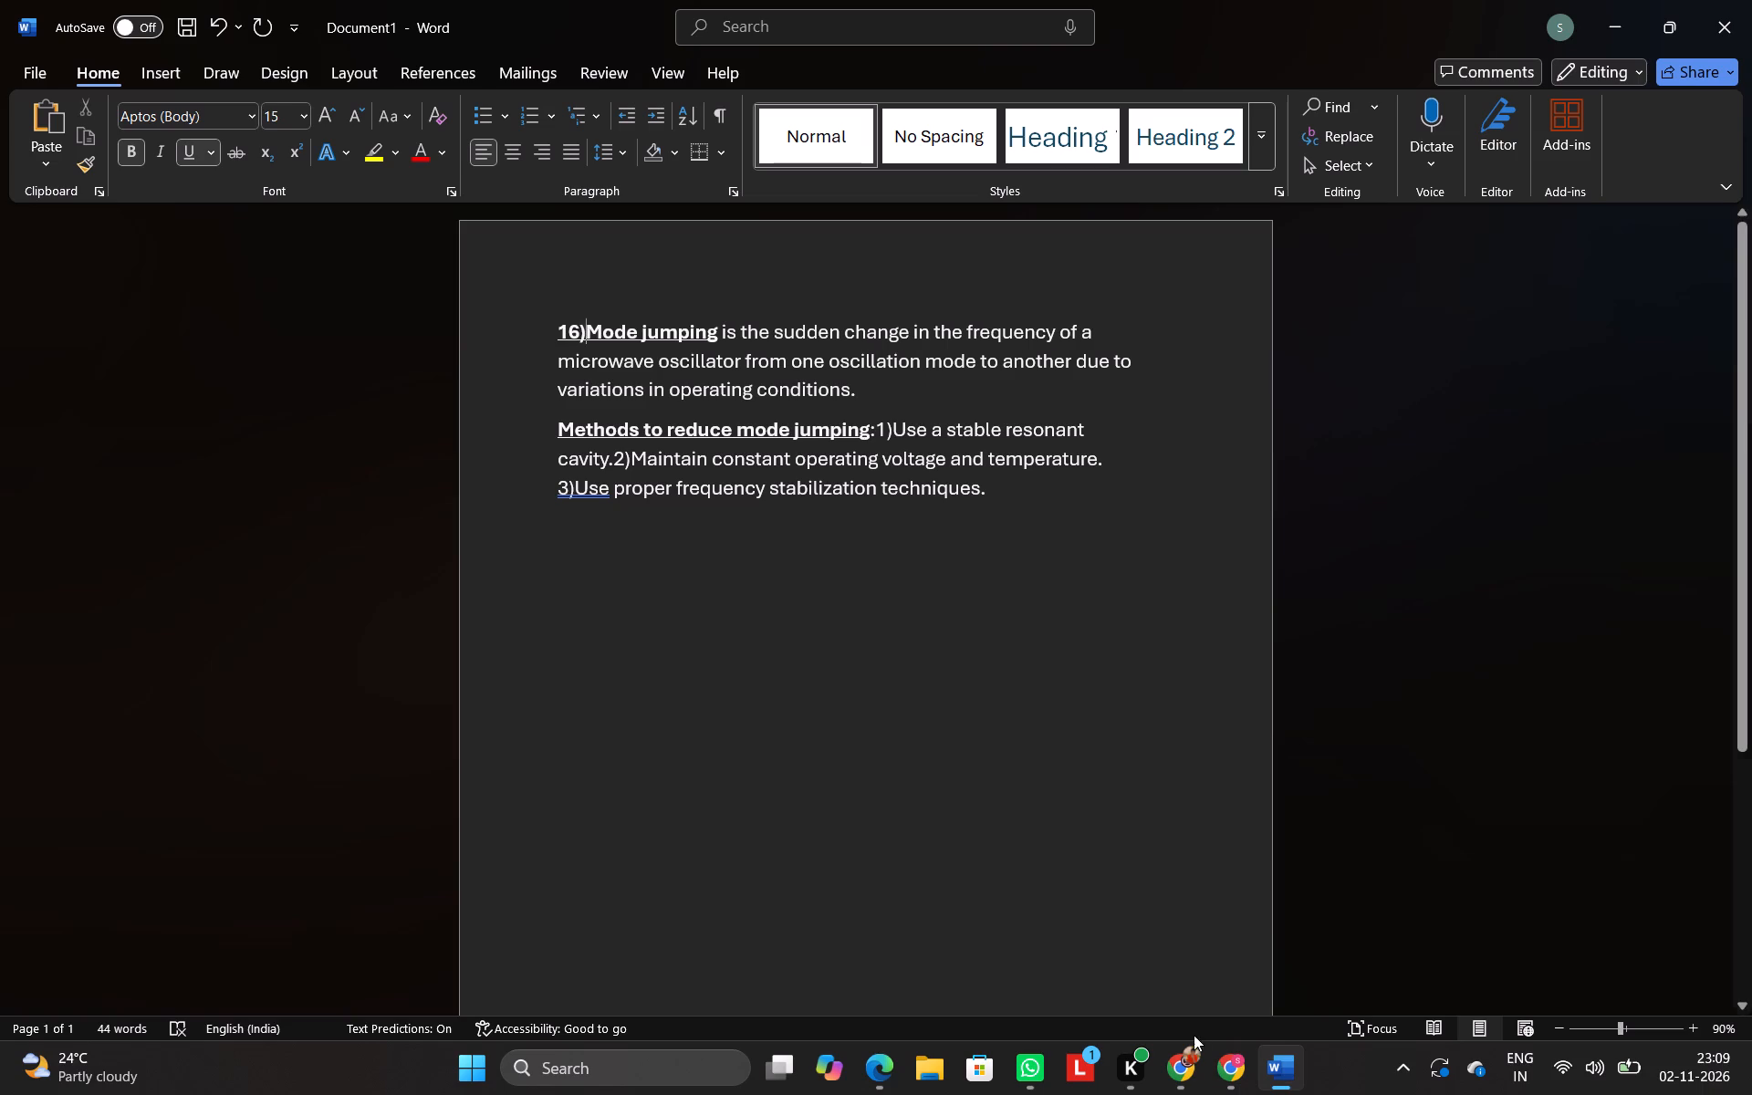
Switch to the MWE QB PDF in Edge to check the 2-mark questions around number 16, and return to Word.
click(880, 1062)
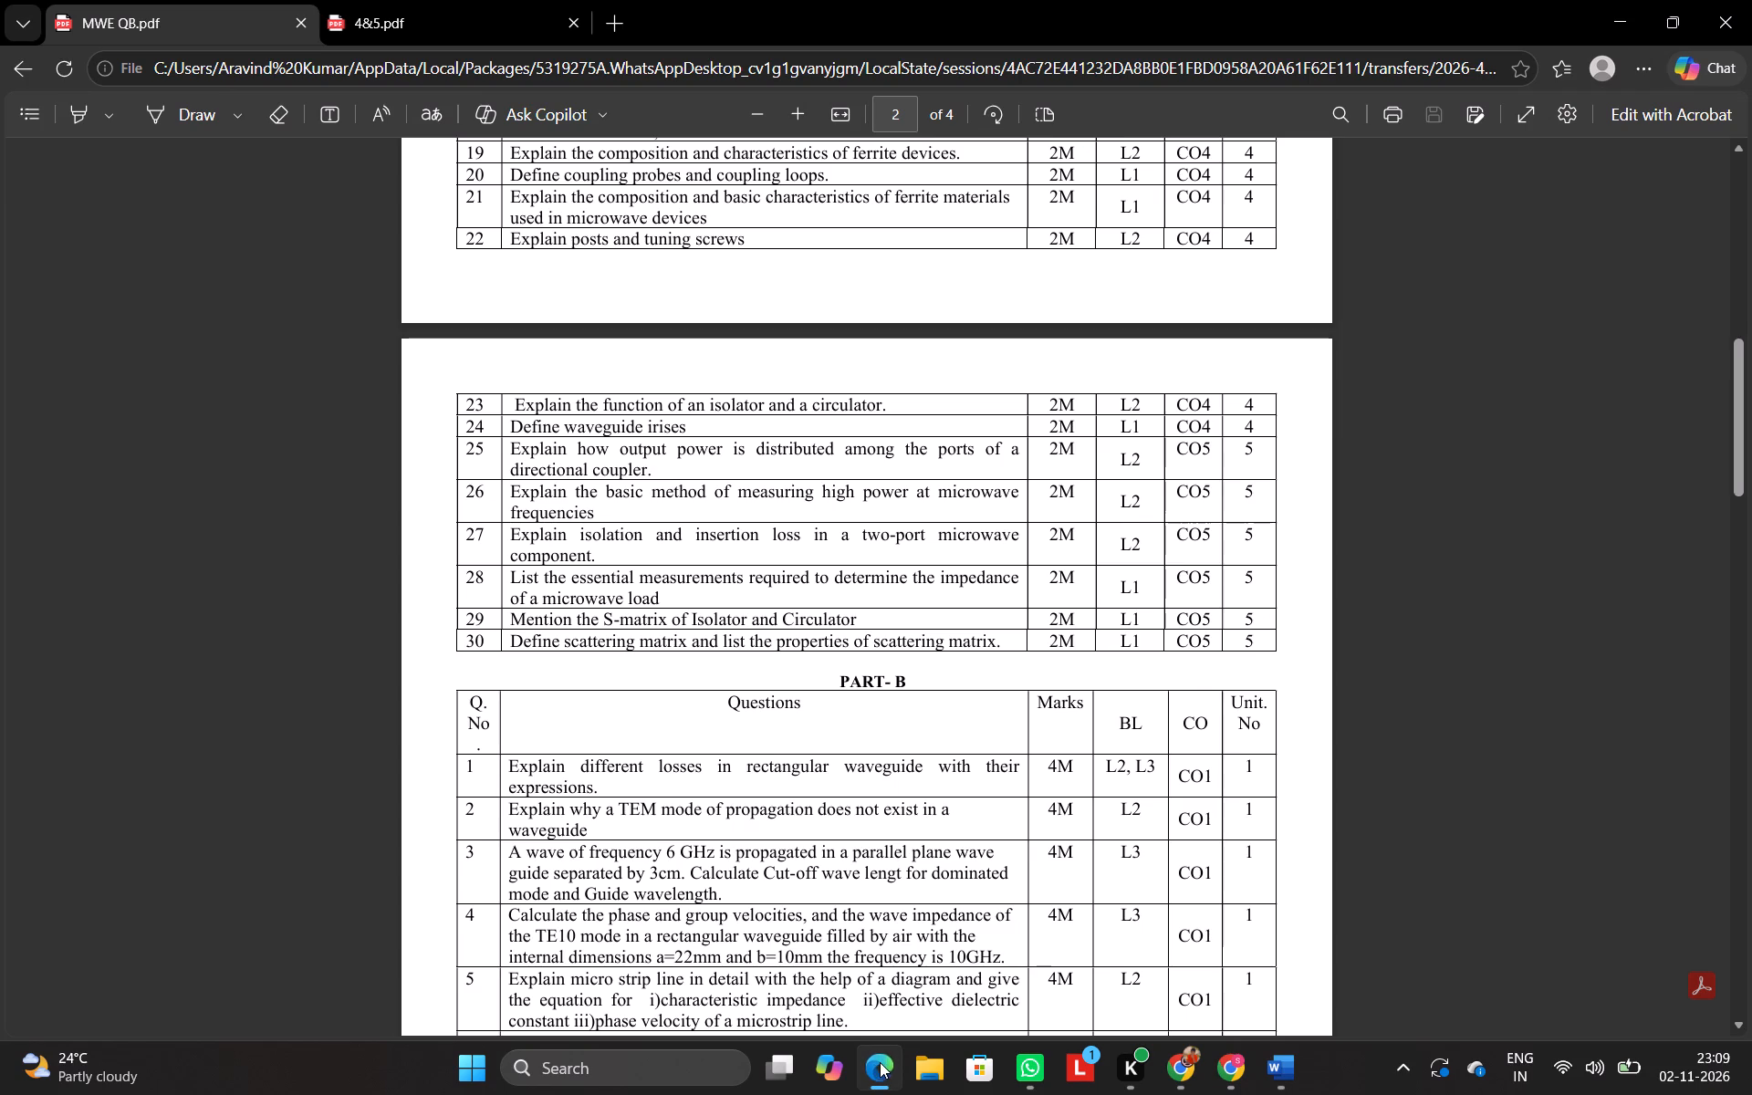
scroll(834, 570, up, 2)
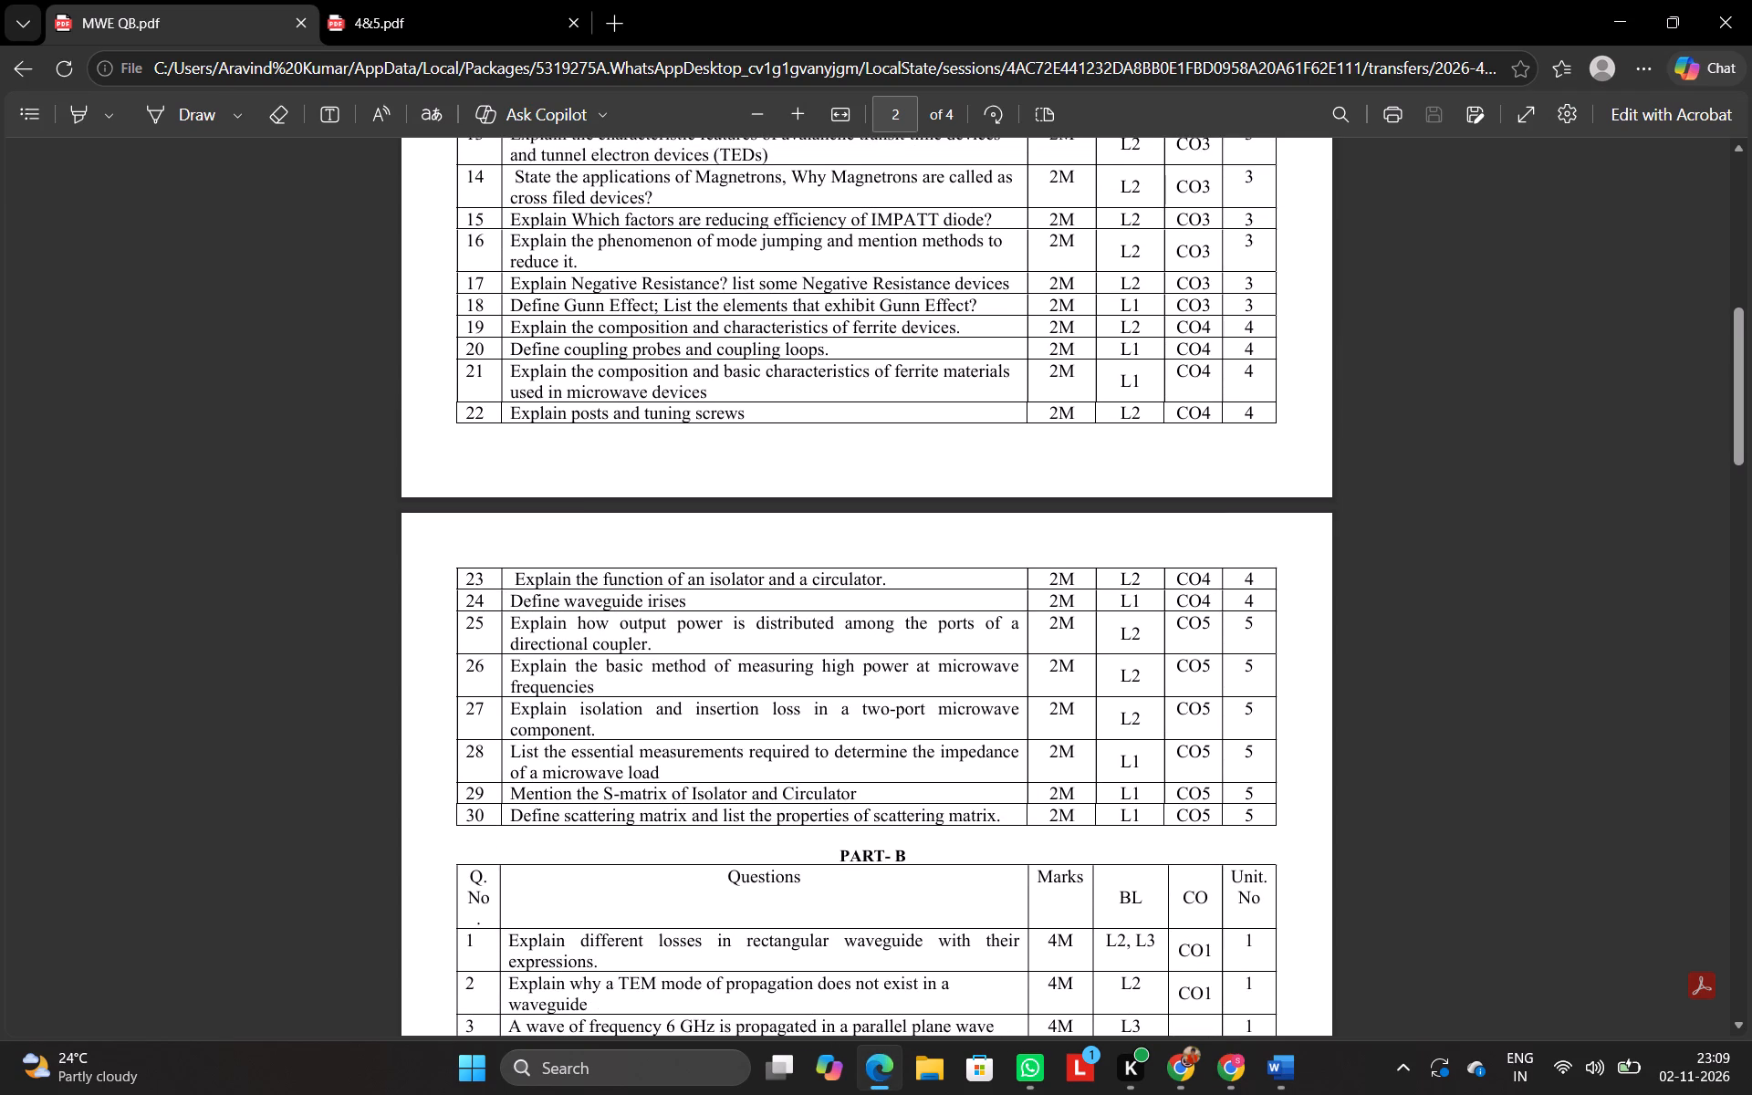
click(1273, 1076)
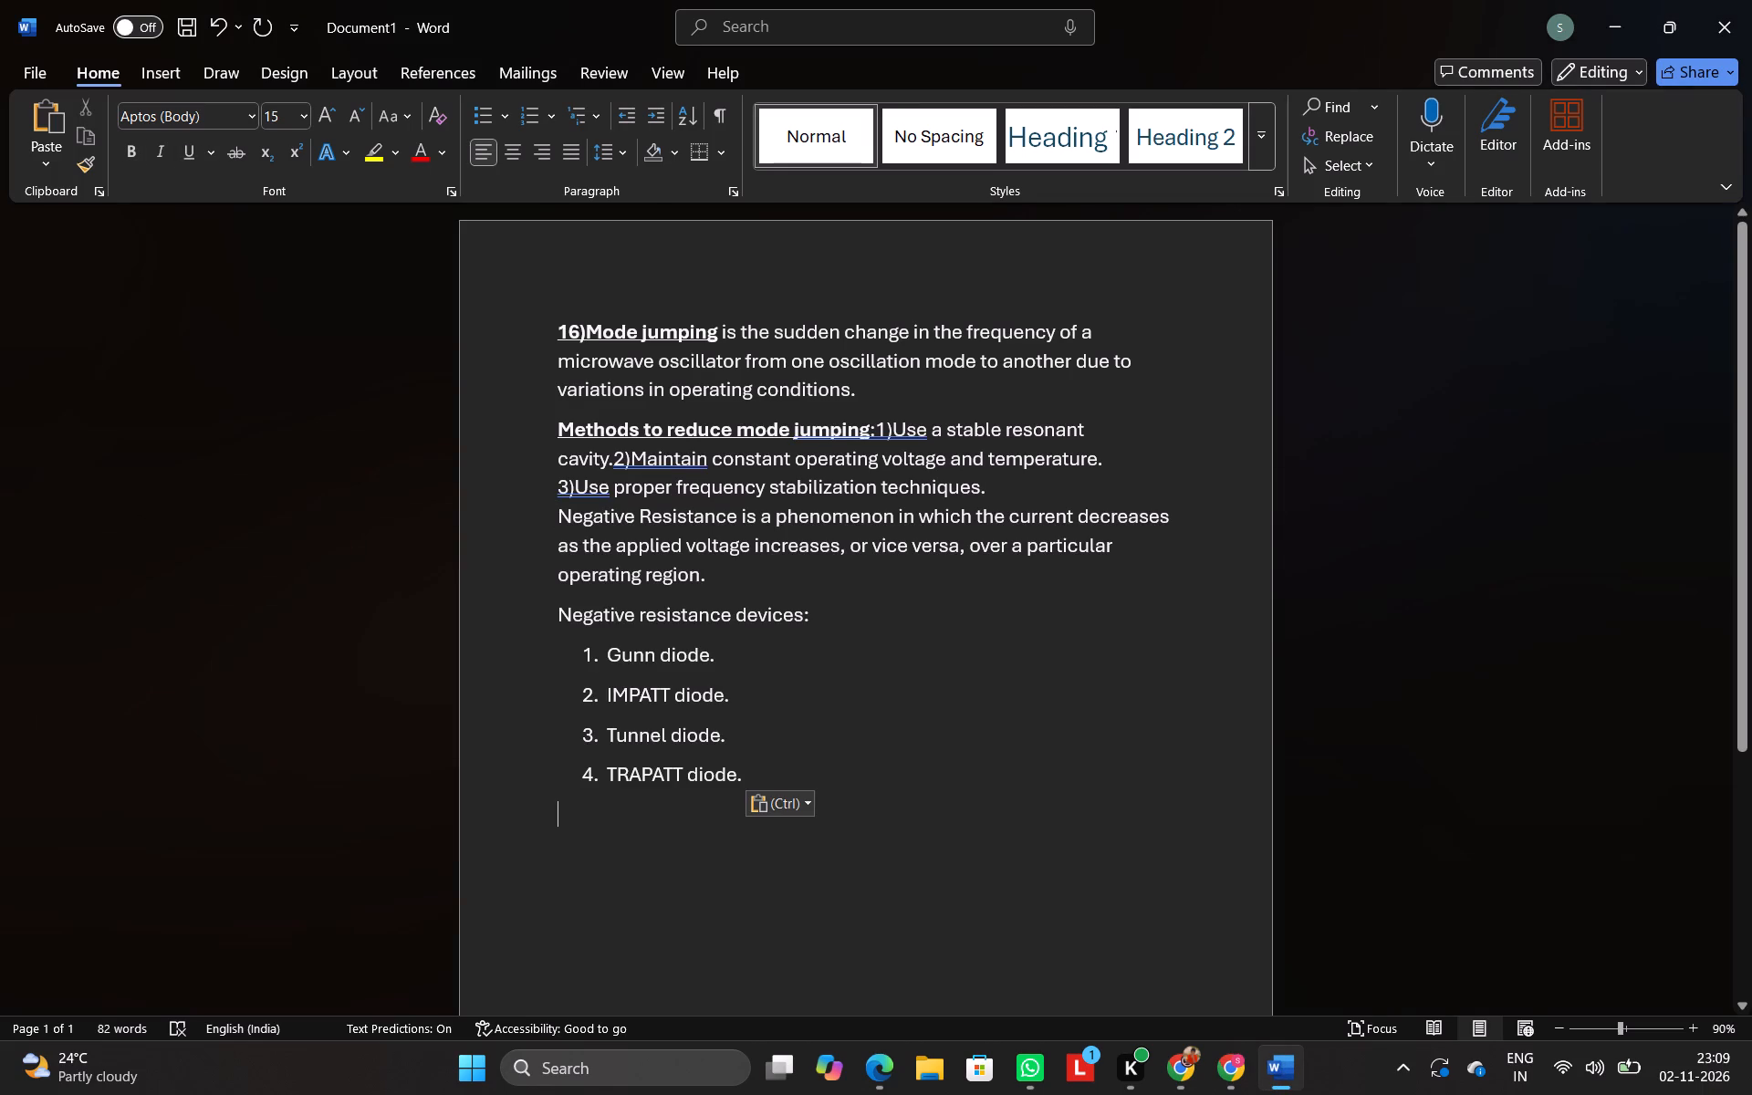
Insert the question number 17) in front of the Negative Resistance definition.
click(560, 517)
text(17)
key(shift+parenright)
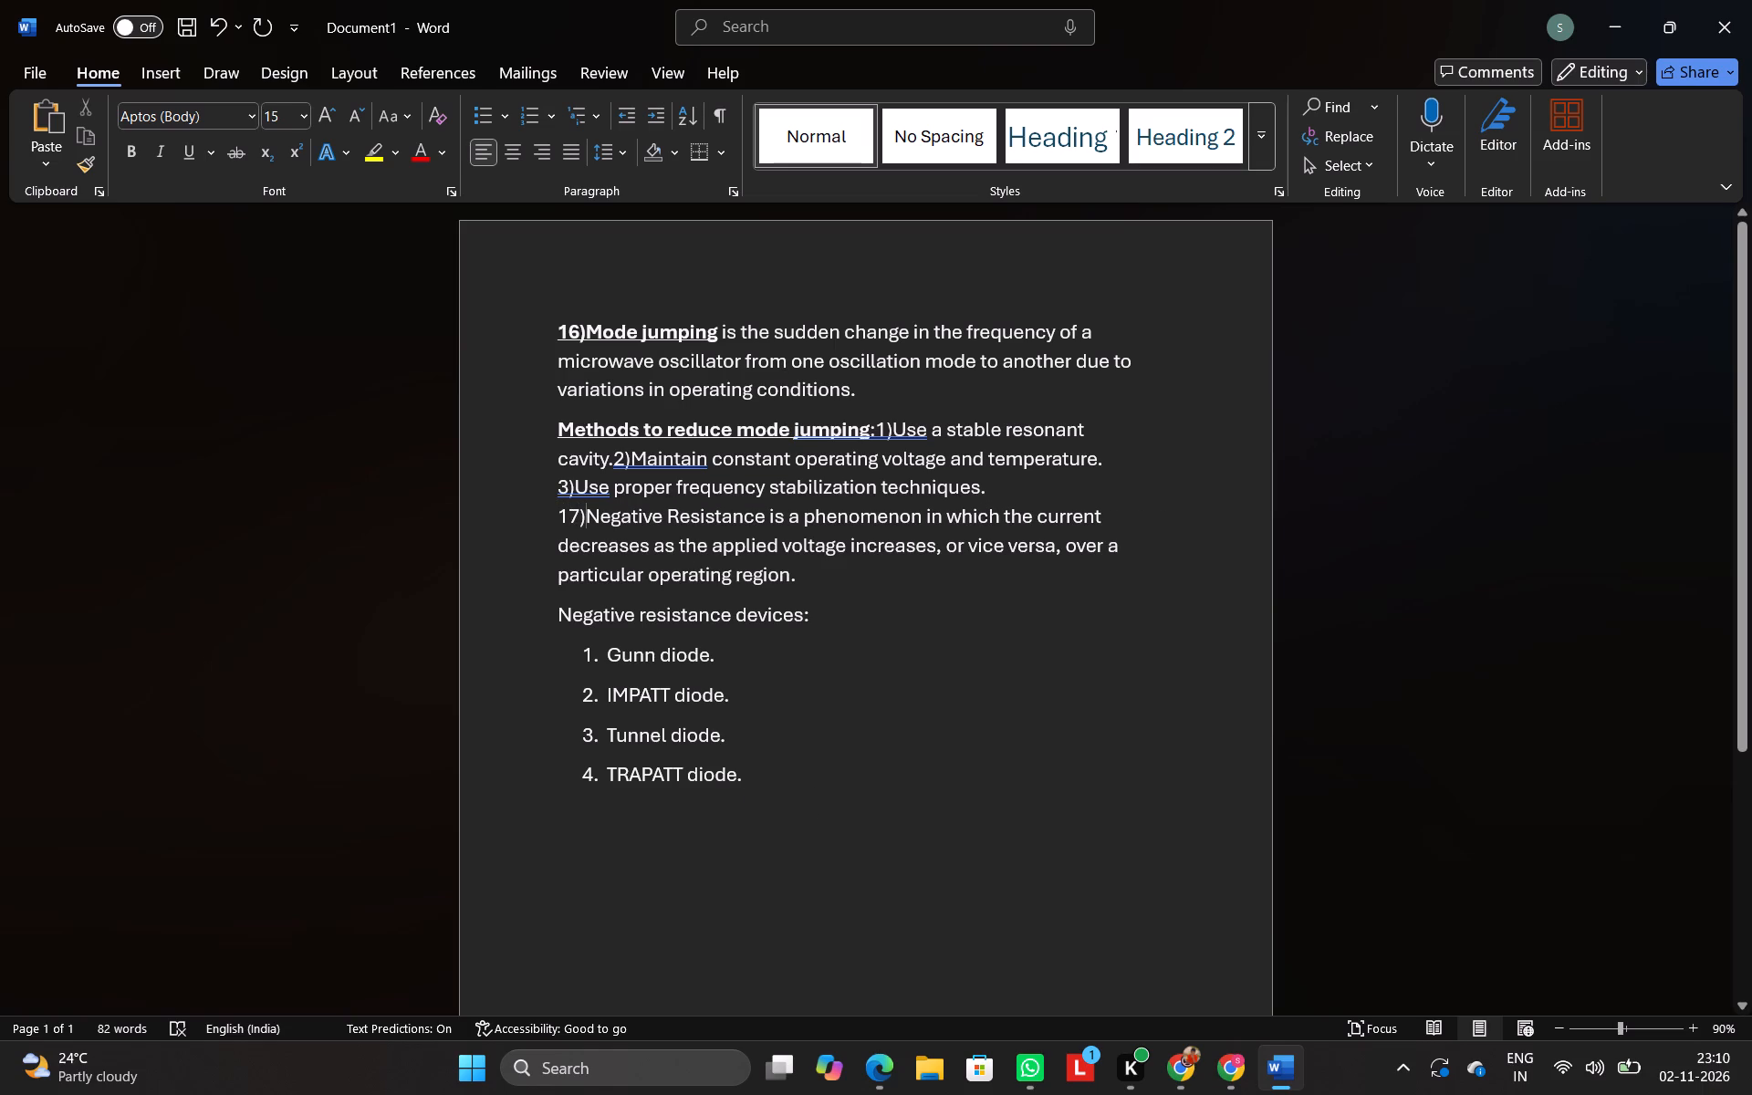
Replace the Gunn diode item's automatic list number with 1), on a line break directly under "Negative resistance devices:".
click(601, 661)
key(BackSpace)
key(BackSpace)
key(BackSpace)
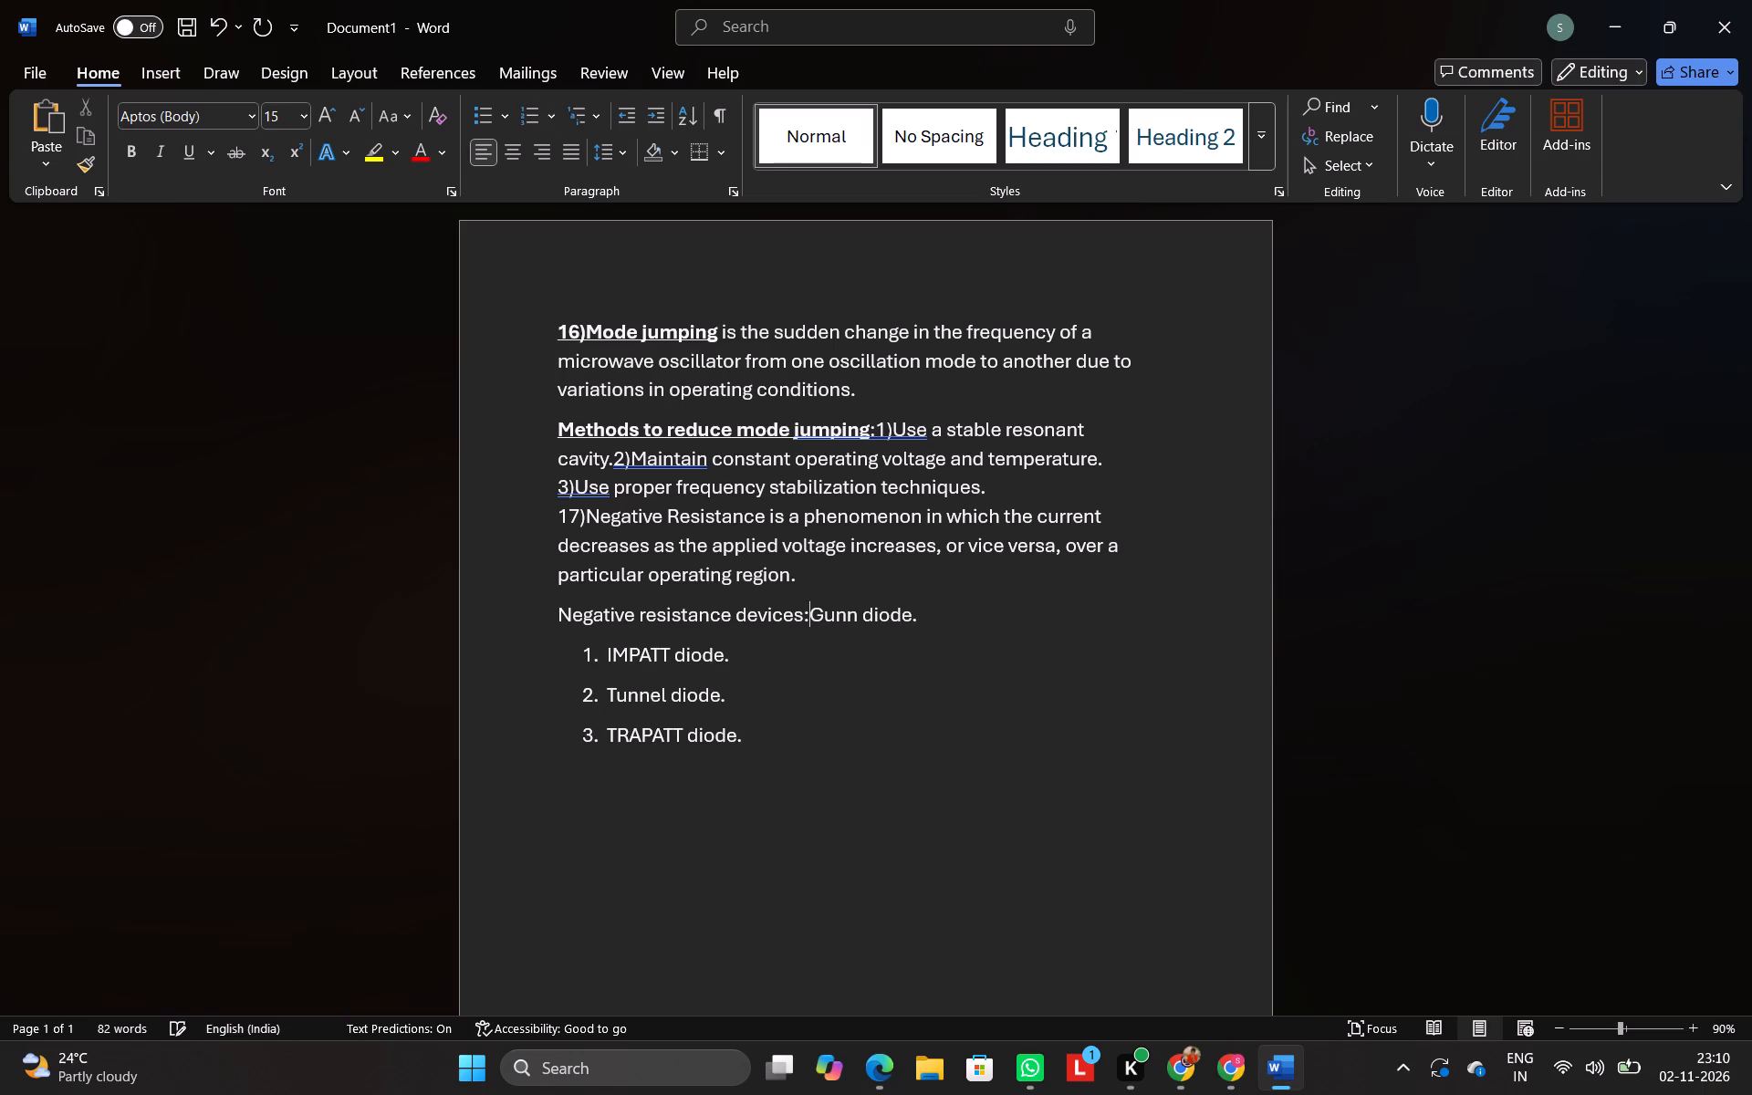
key(shift+Return)
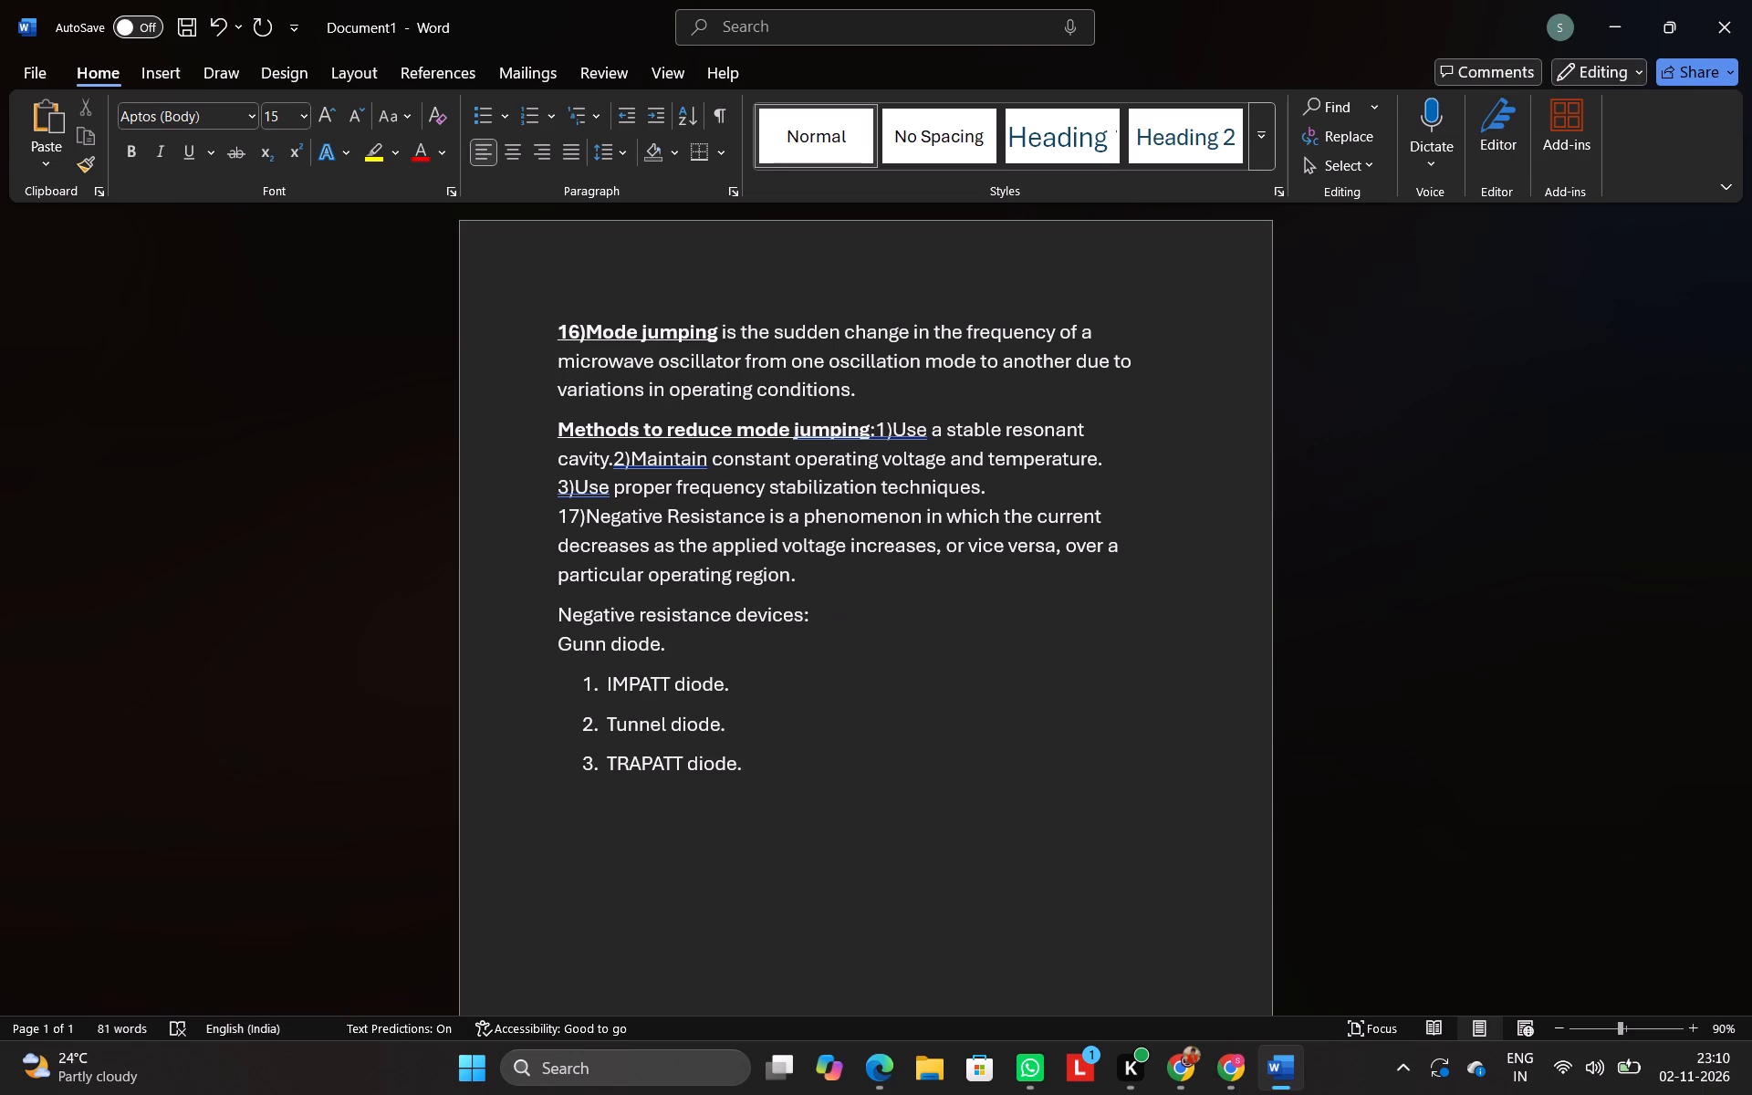
key(1)
key(shift+parenright)
Join the IMPATT diode item onto the Gunn diode line, numbered 2) instead of the automatic list number.
key(Down)
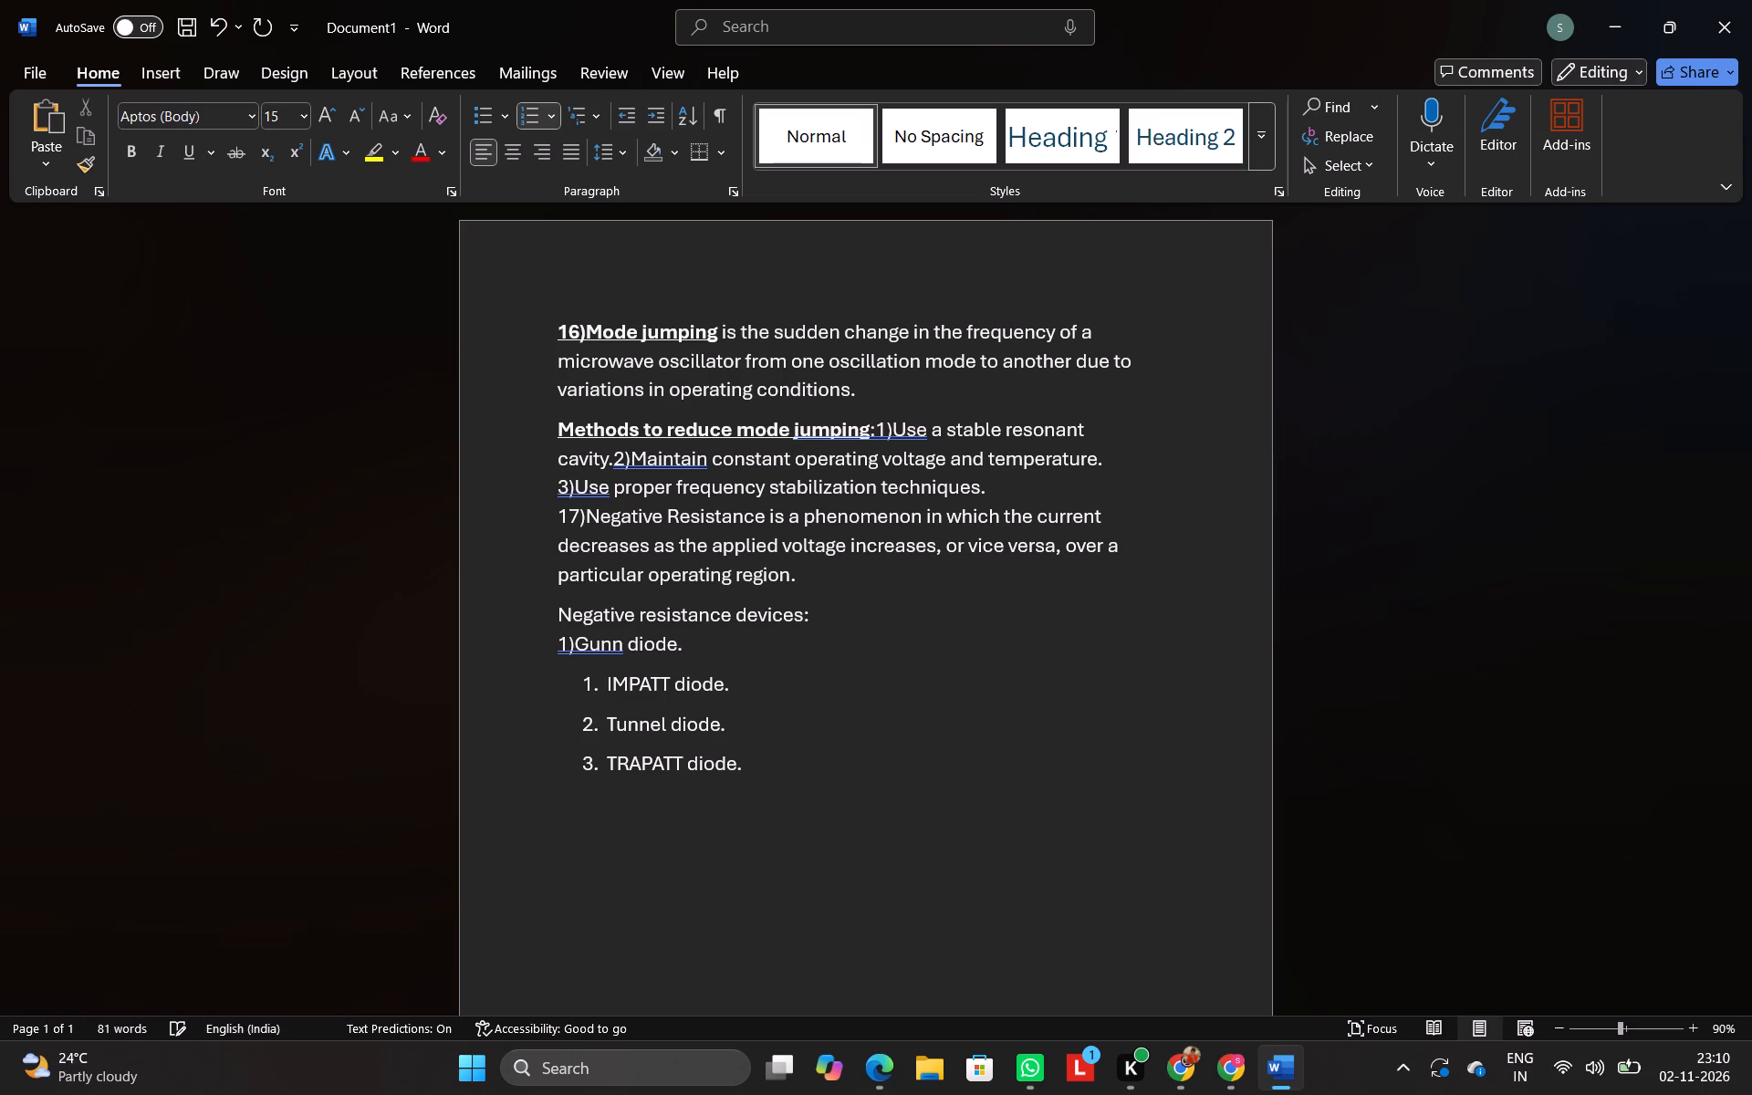
key(BackSpace)
key(BackSpace)
key(BackSpace)
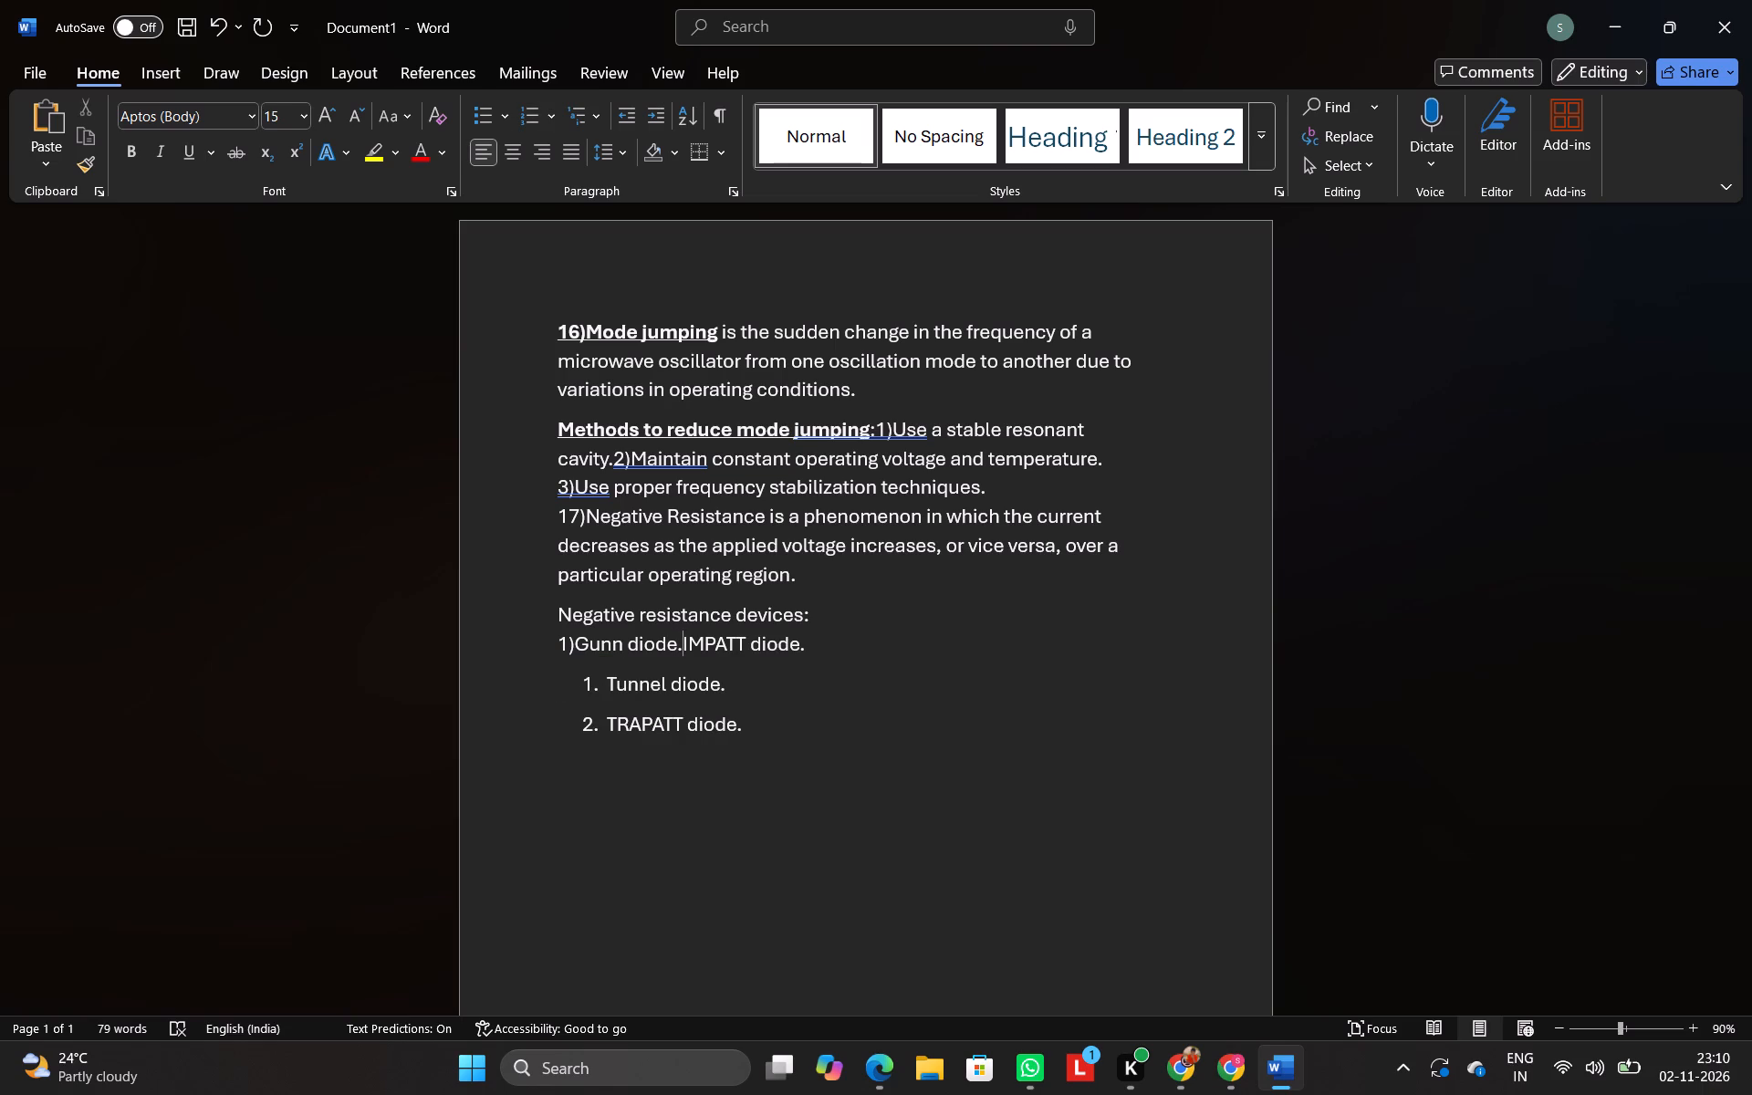
key(2)
key(shift+parenright)
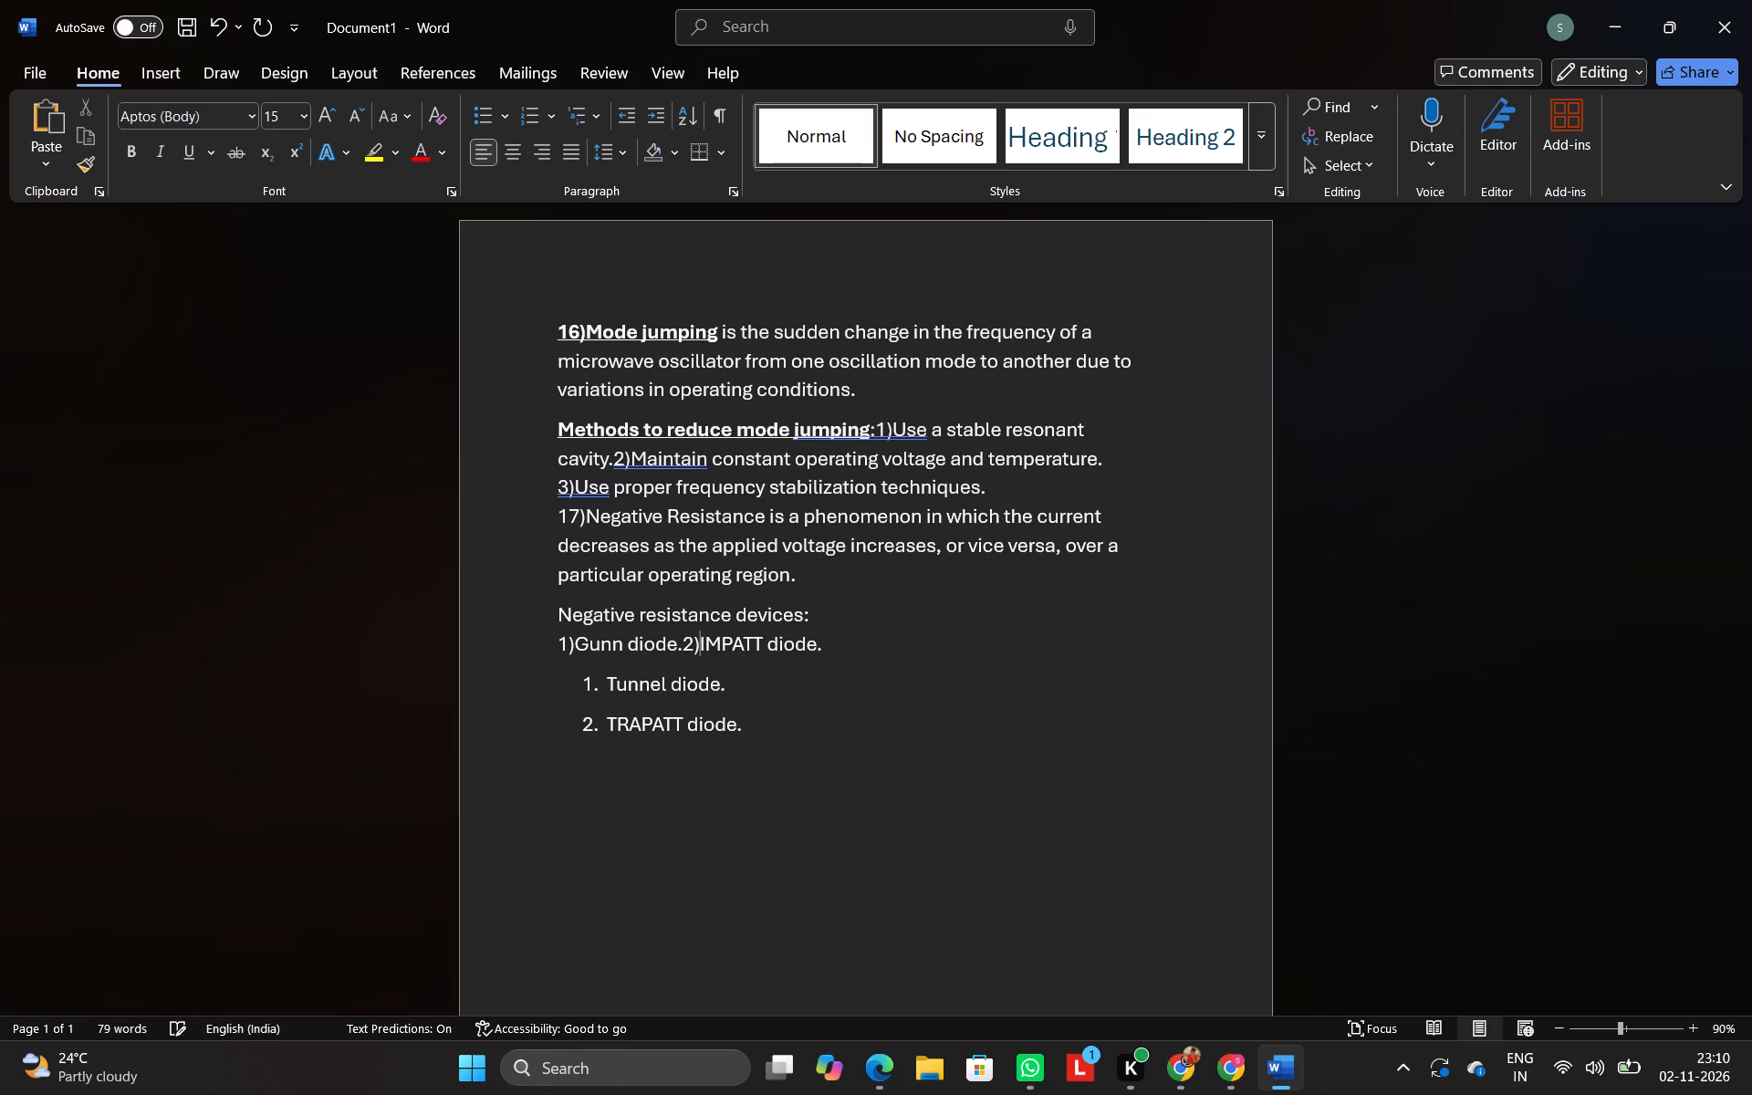
Join the Tunnel diode item onto the same line after IMPATT diode, numbered 3) instead of the automatic list number.
key(Down)
key(Left)
key(Left)
key(Left)
key(Left)
key(Left)
key(Left)
key(Left)
key(Left)
key(Left)
key(Left)
key(Left)
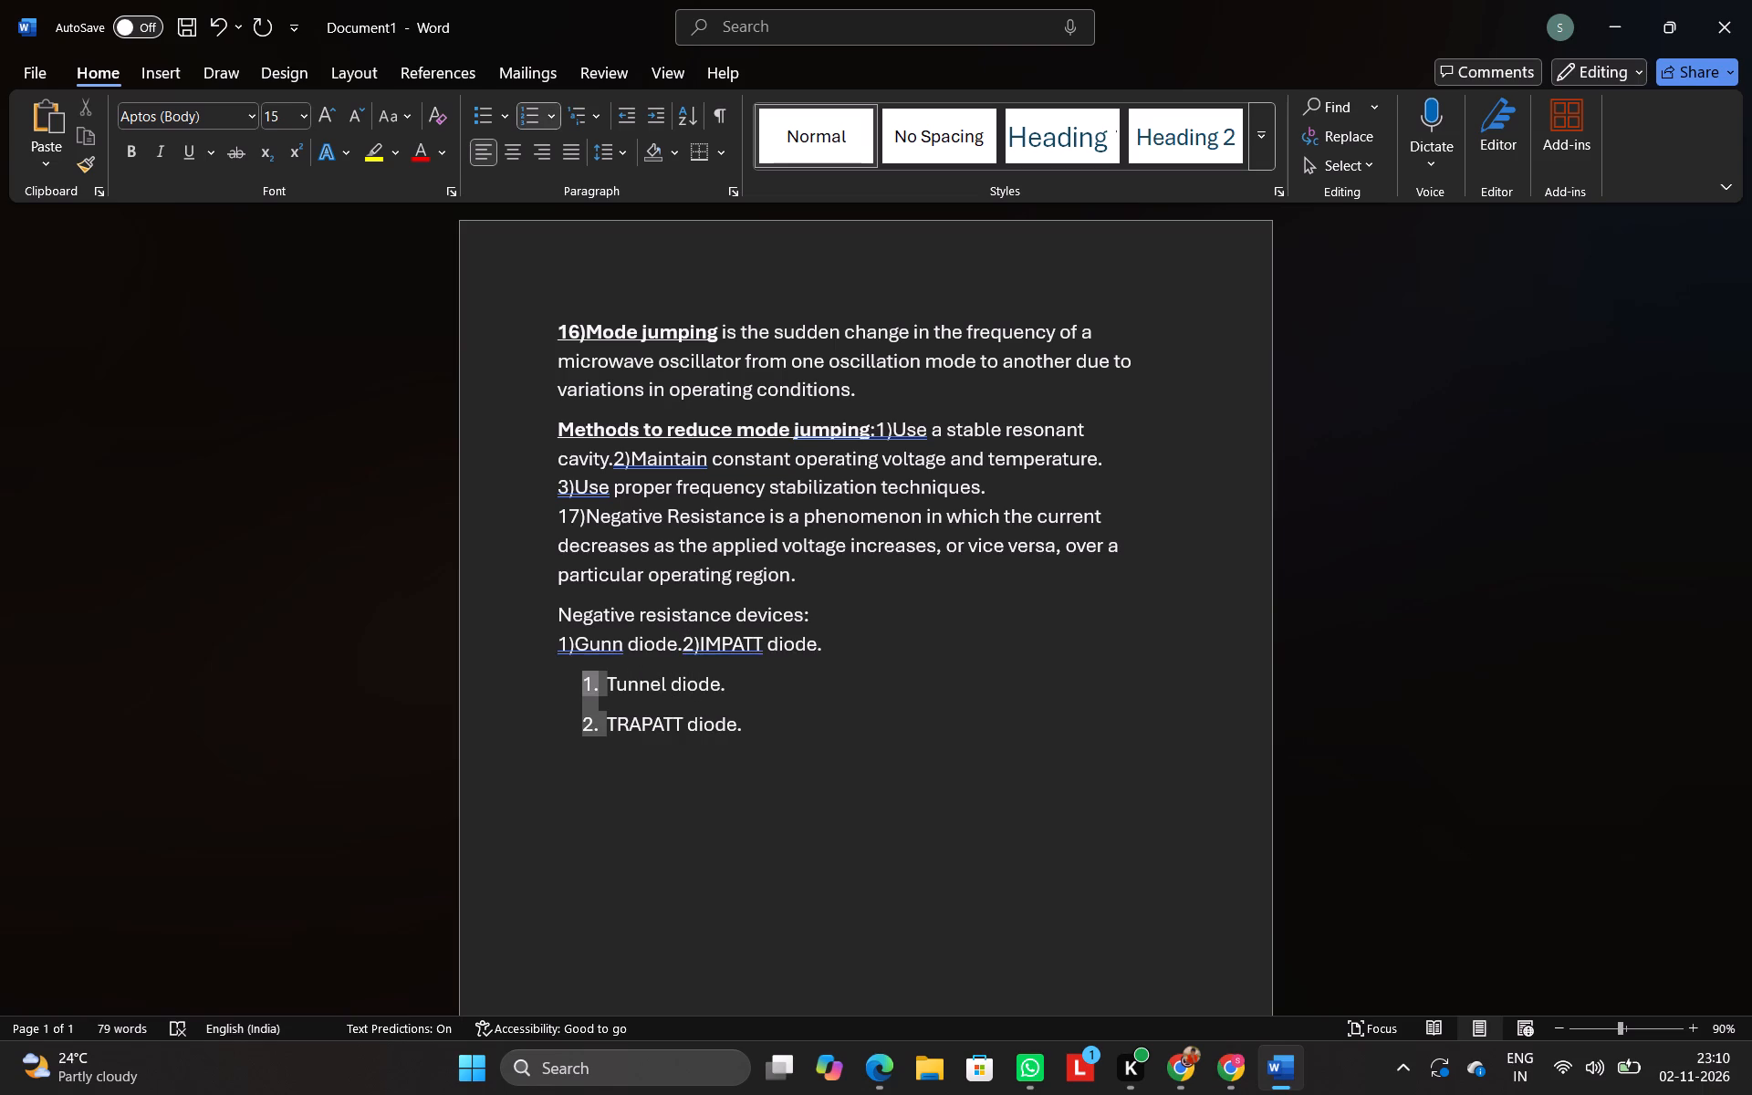
key(Right)
key(BackSpace)
key(BackSpace)
key(BackSpace)
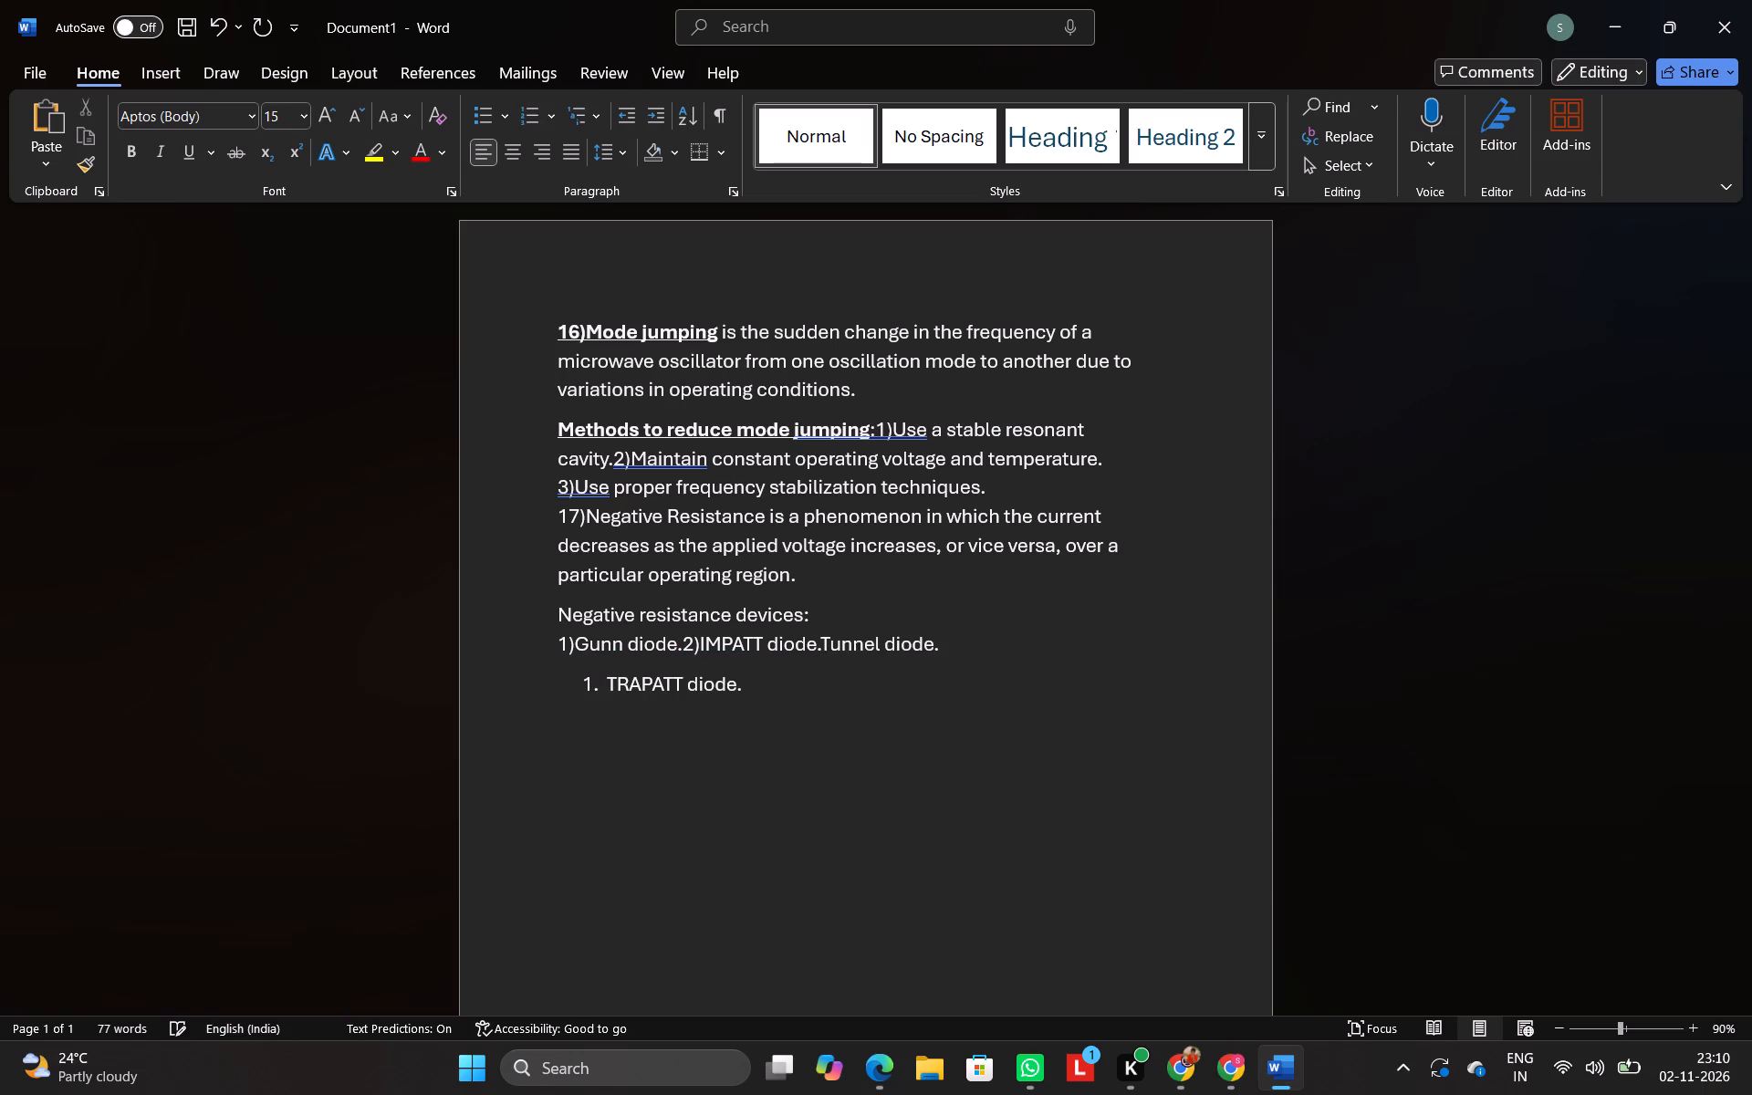
key(3)
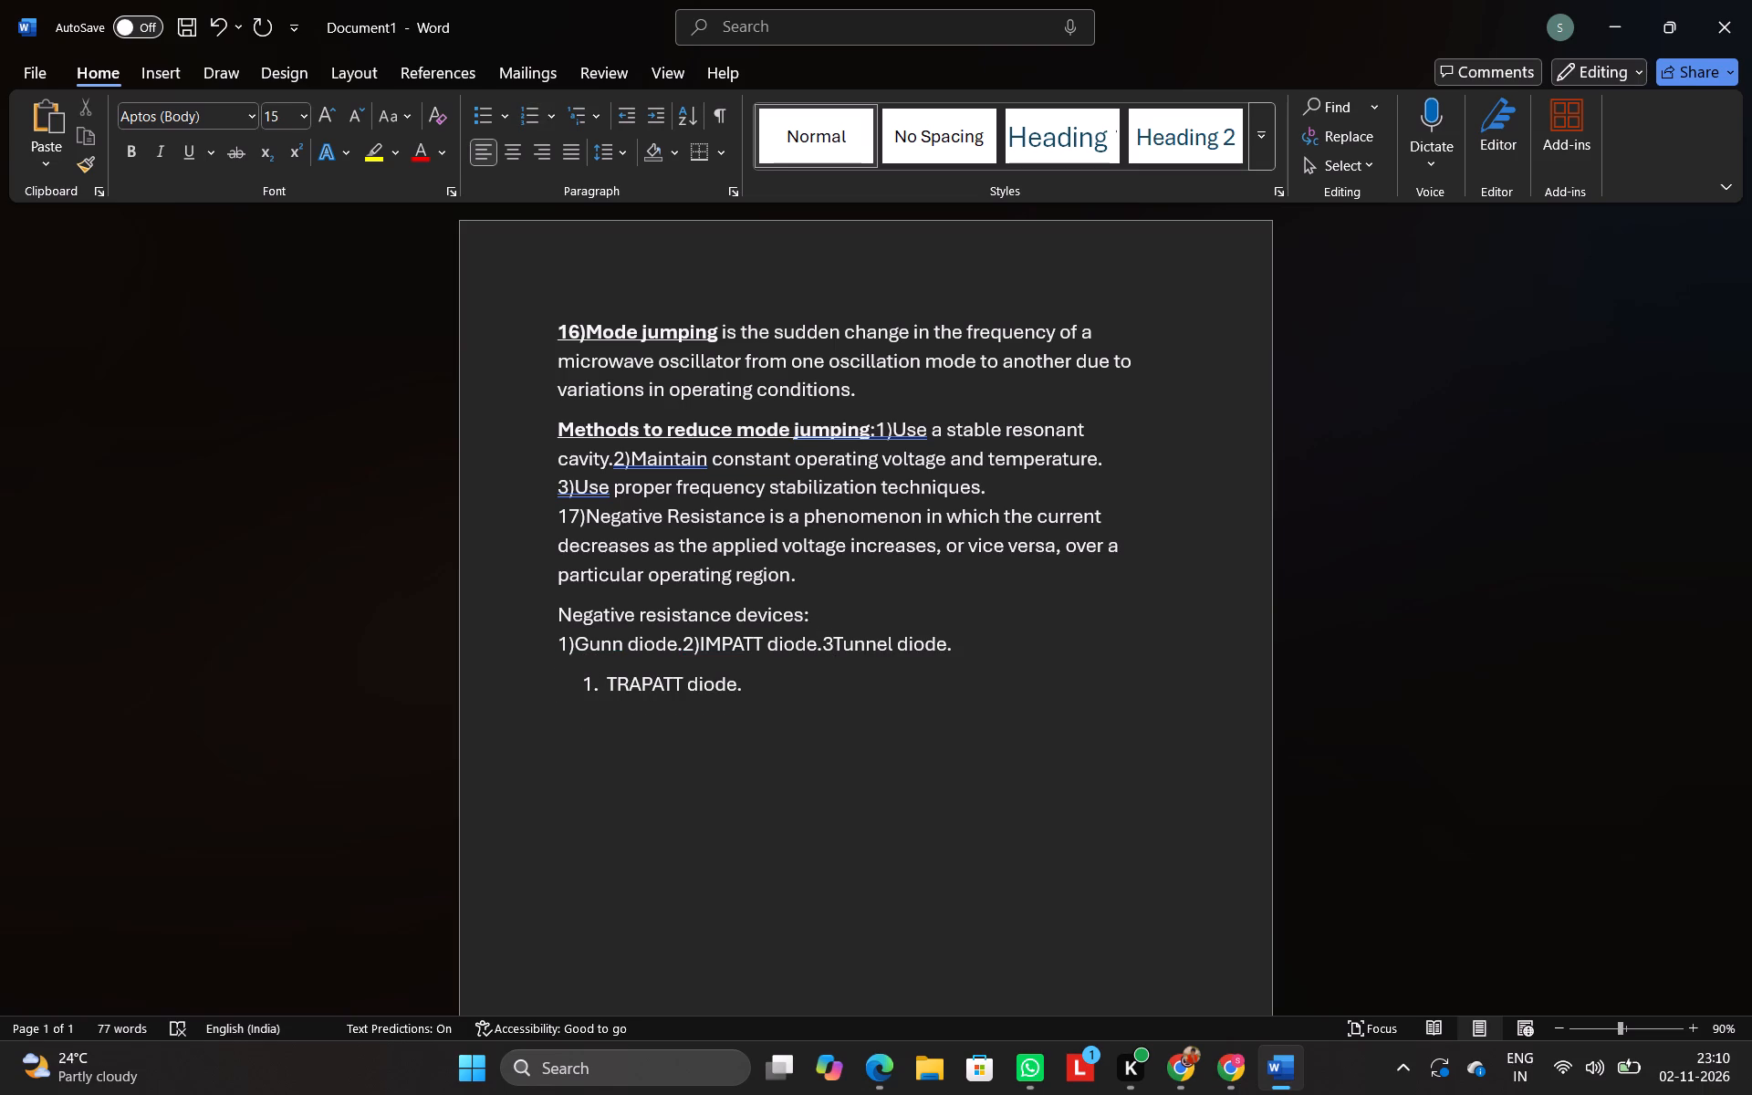
key(shift+parenright)
Join the TRAPATT diode item onto the same line after Tunnel diode, numbered 4) instead of the automatic list number.
key(Down)
key(Left)
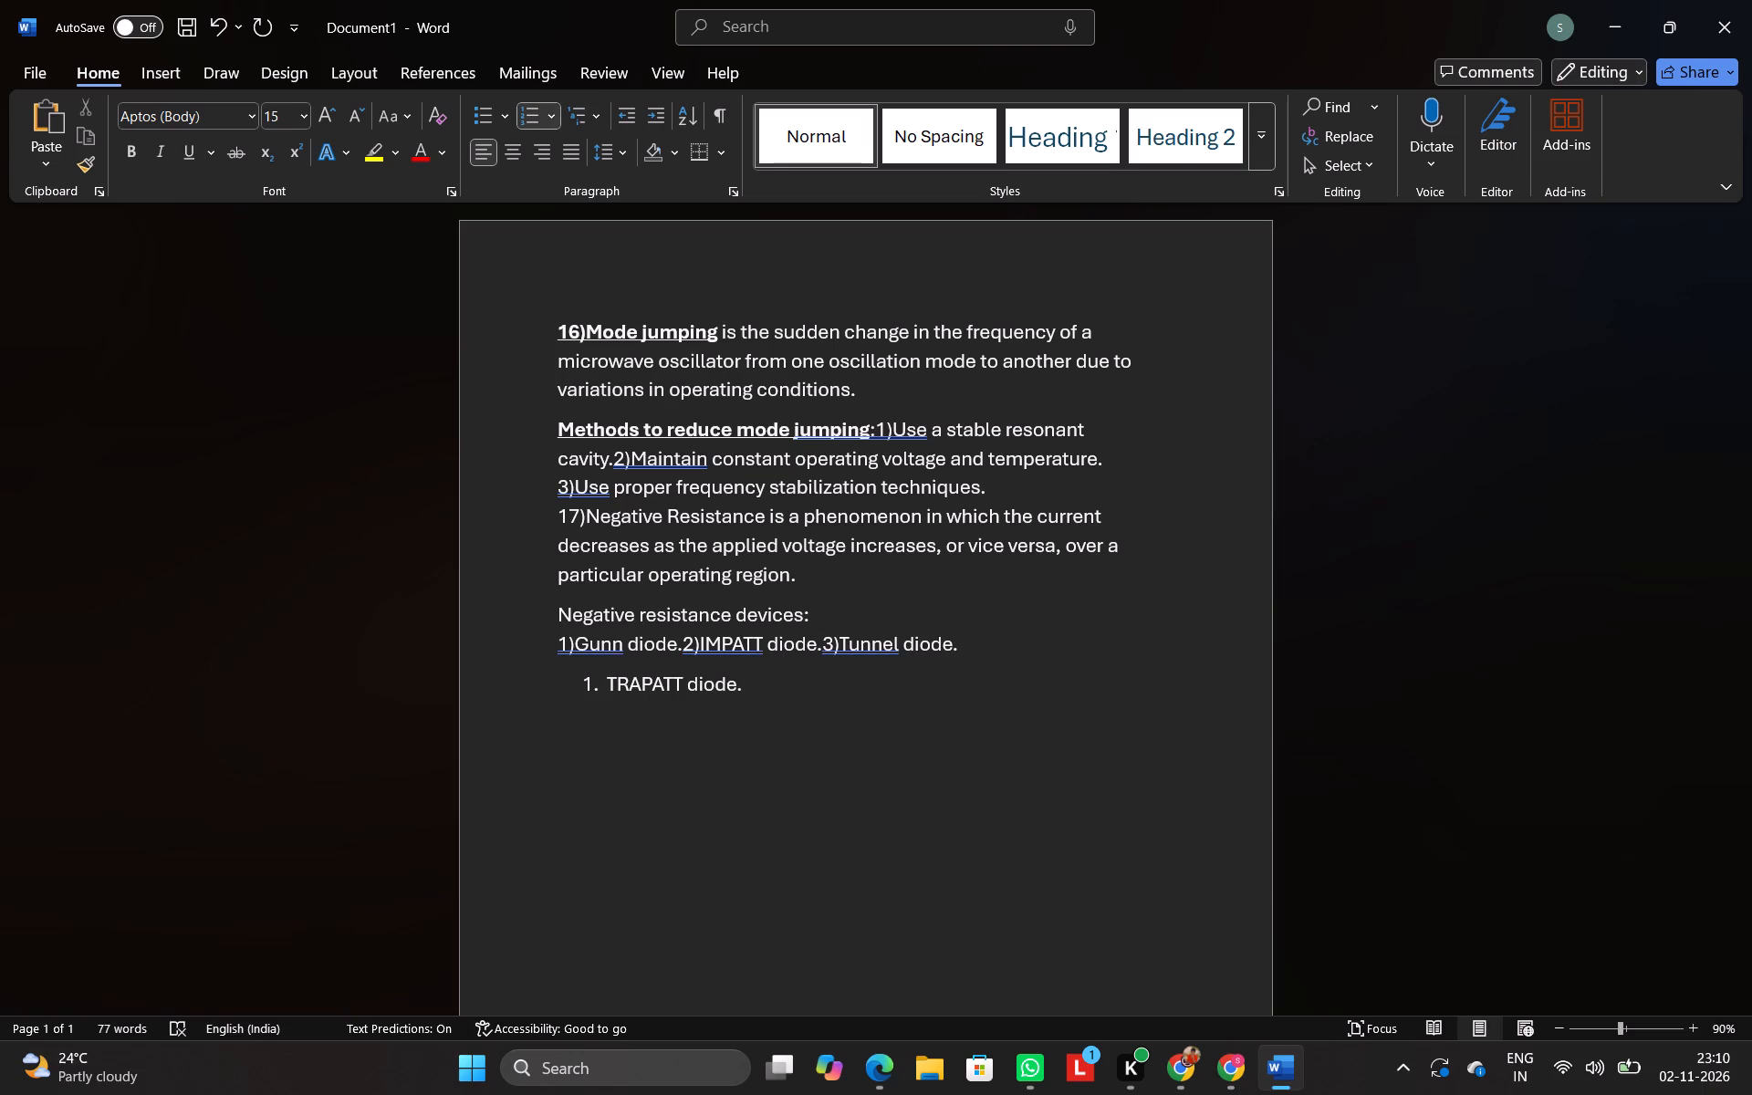
key(Left)
key(Left)
key(Left)
key(Left)
key(Left)
key(Left)
key(Left)
key(Left)
key(Left)
key(Left)
key(Left)
key(Left)
key(Left)
key(BackSpace)
key(BackSpace)
key(BackSpace)
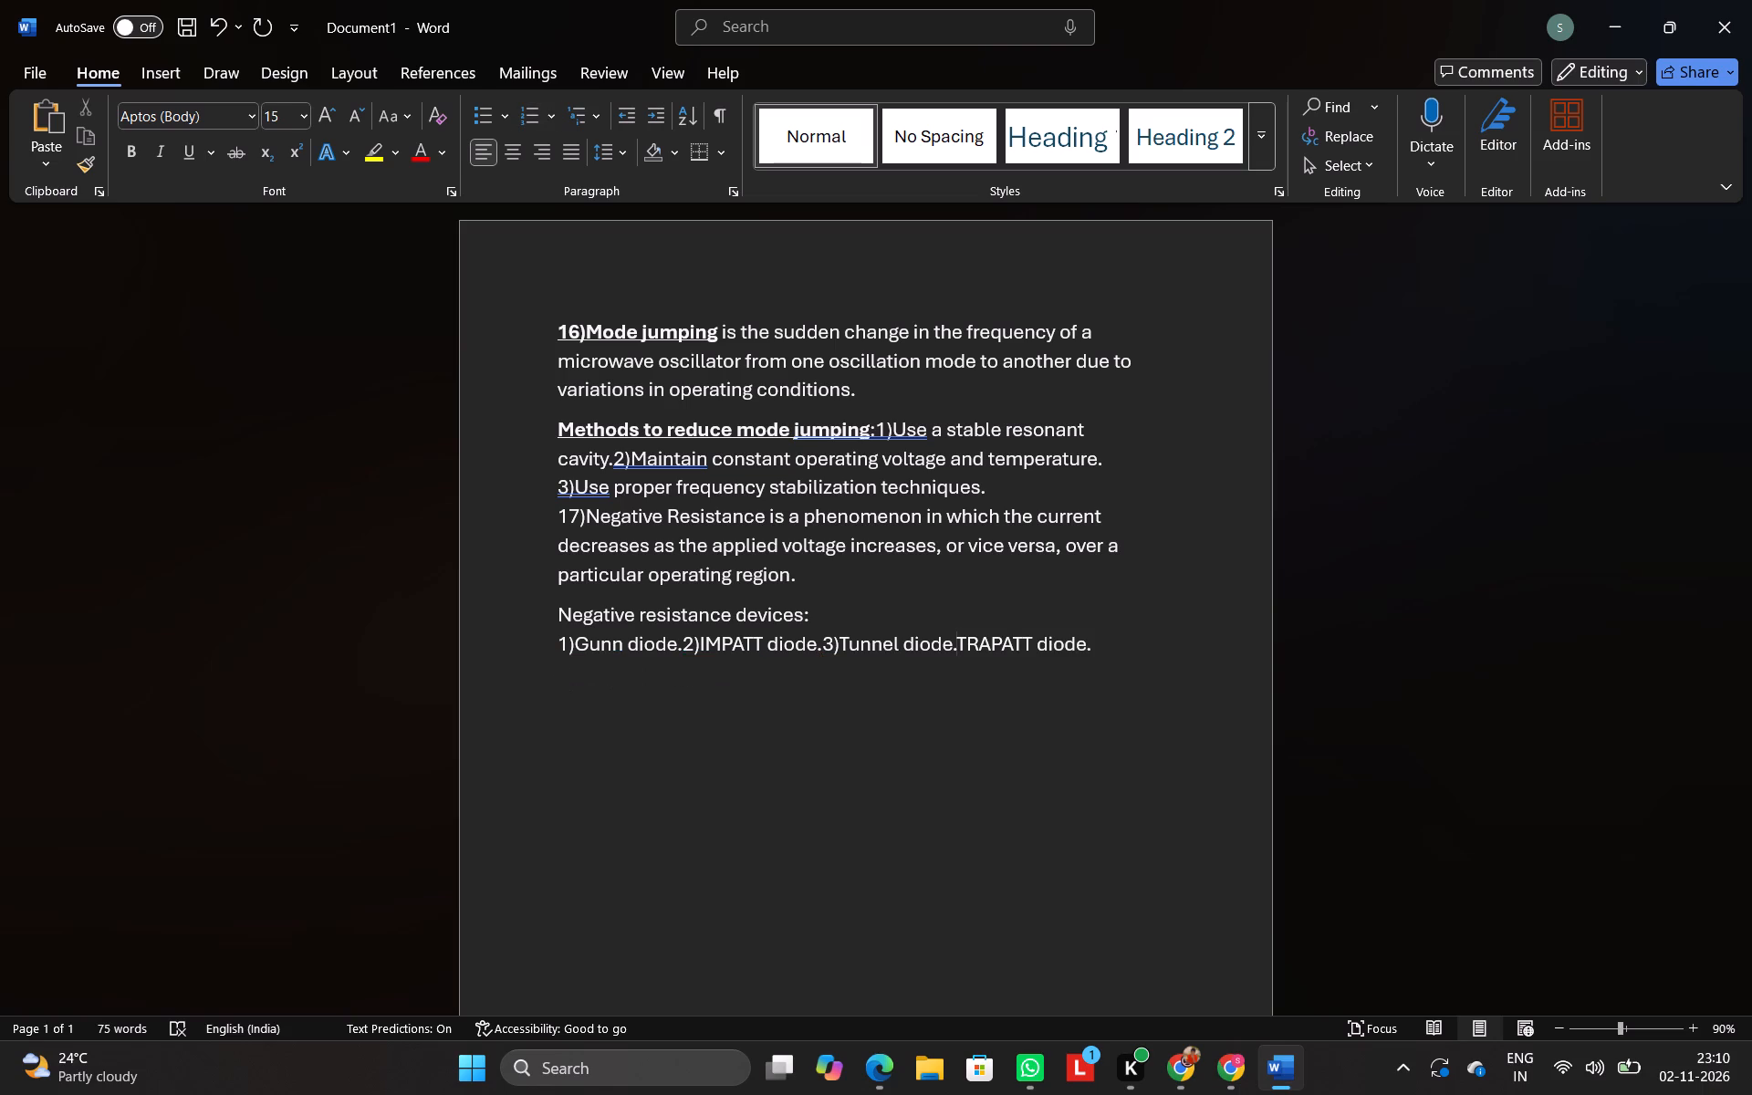
key(4)
key(shift+parenright)
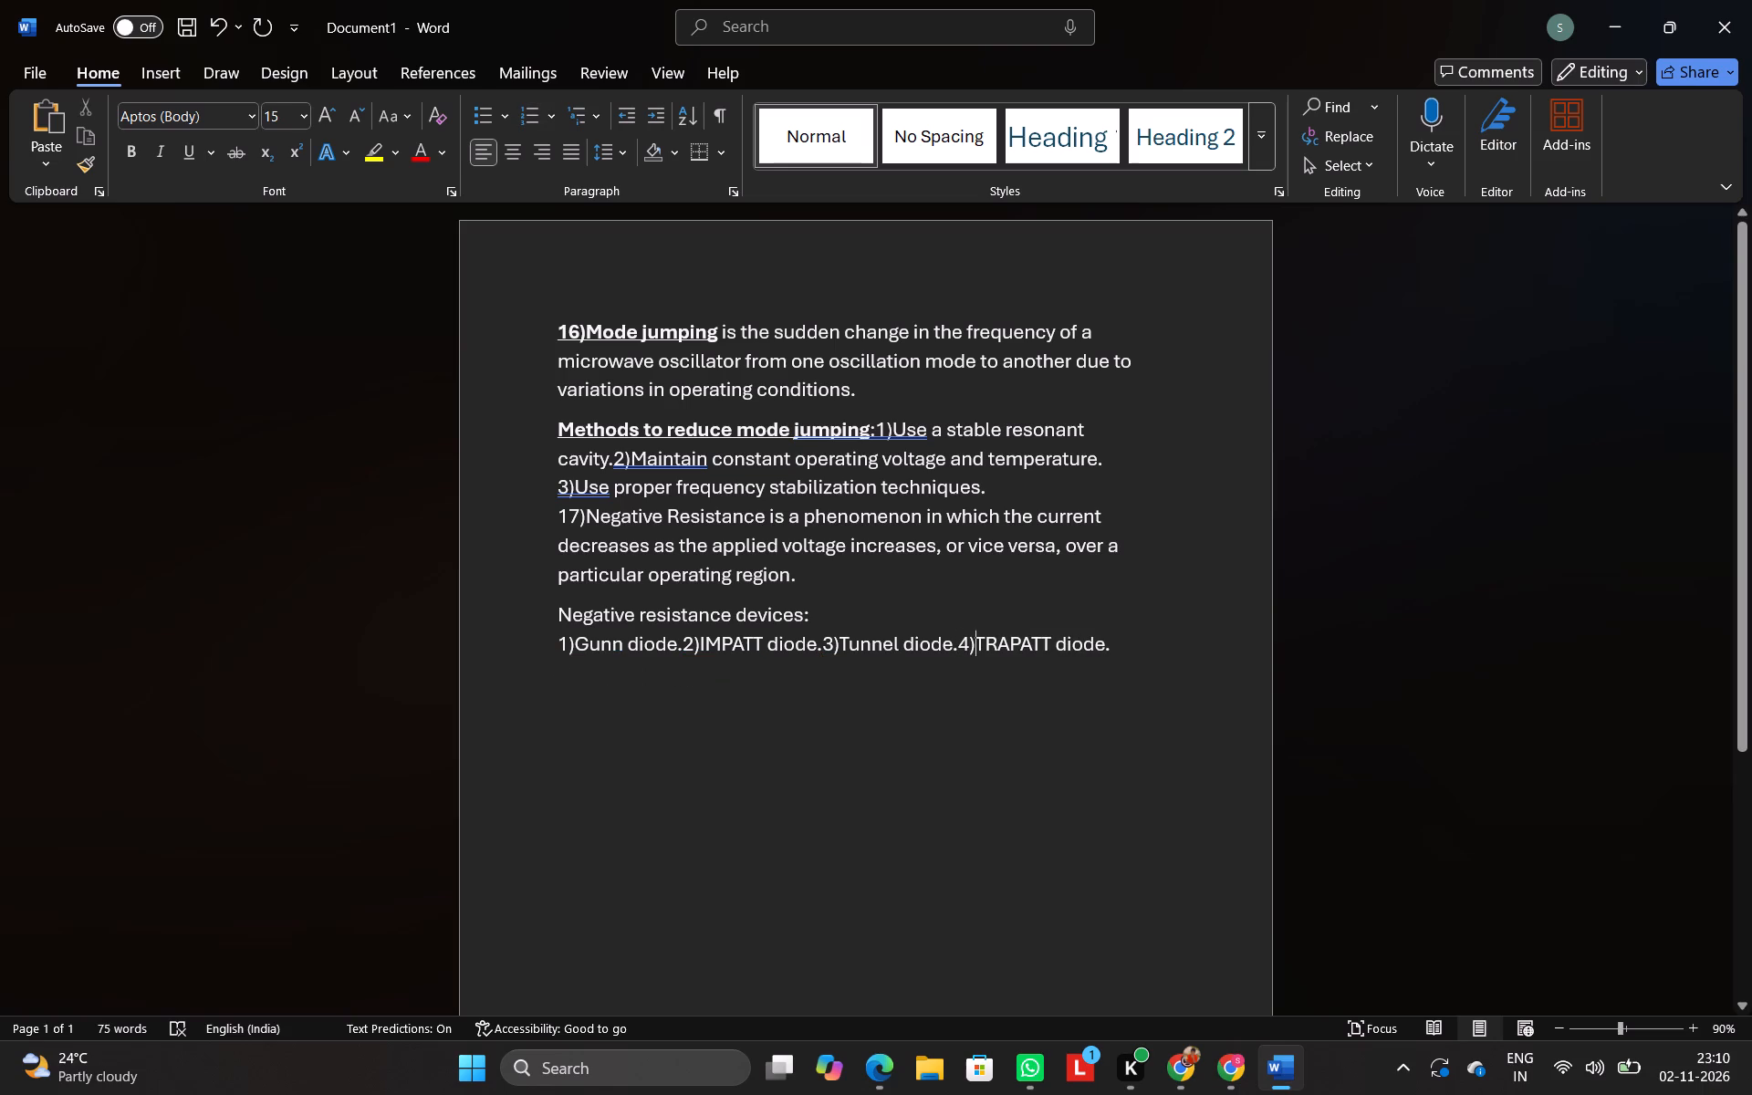
Join "Negative resistance devices:" to the end of the question 17 definition, separated by a wide gap with // in it.
click(553, 615)
key(BackSpace)
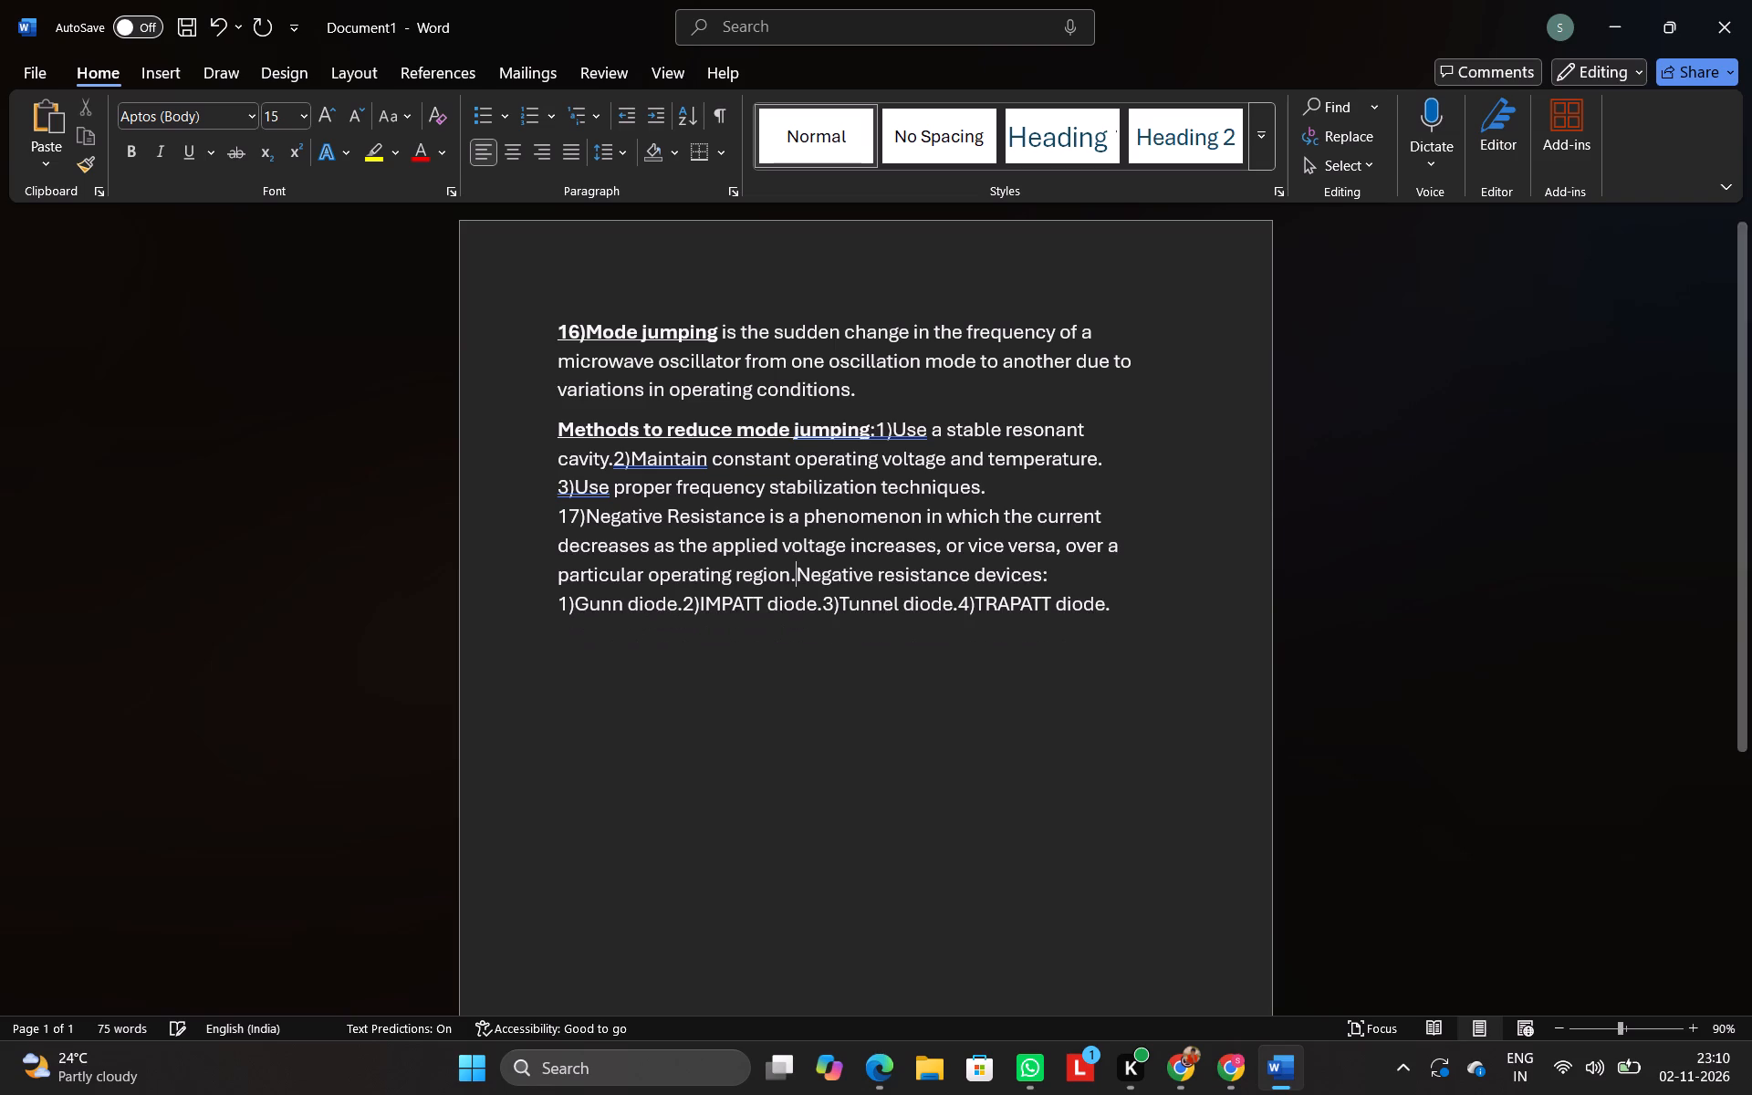
key(space)
key(space)
key(space)
key(space)
key(space)
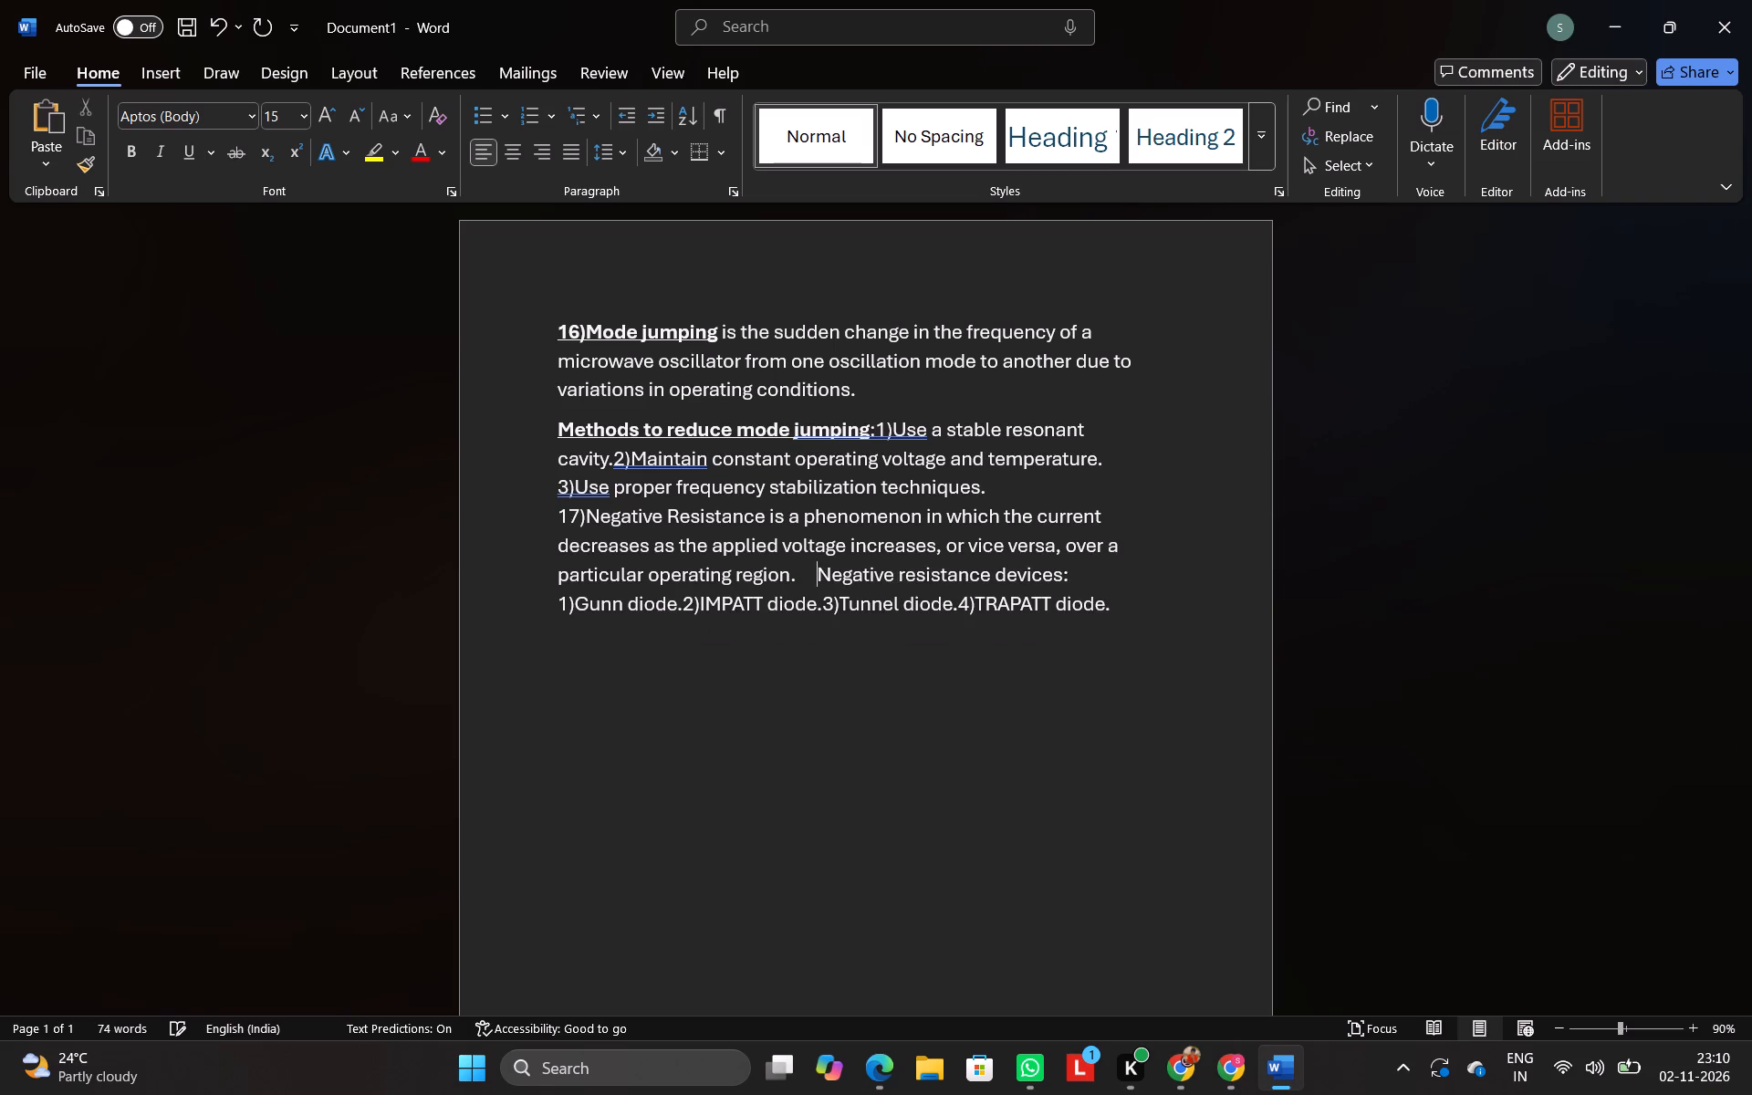
key(space)
key(space)
key(space)
key(space)
key(space)
key(space)
key(space)
key(space)
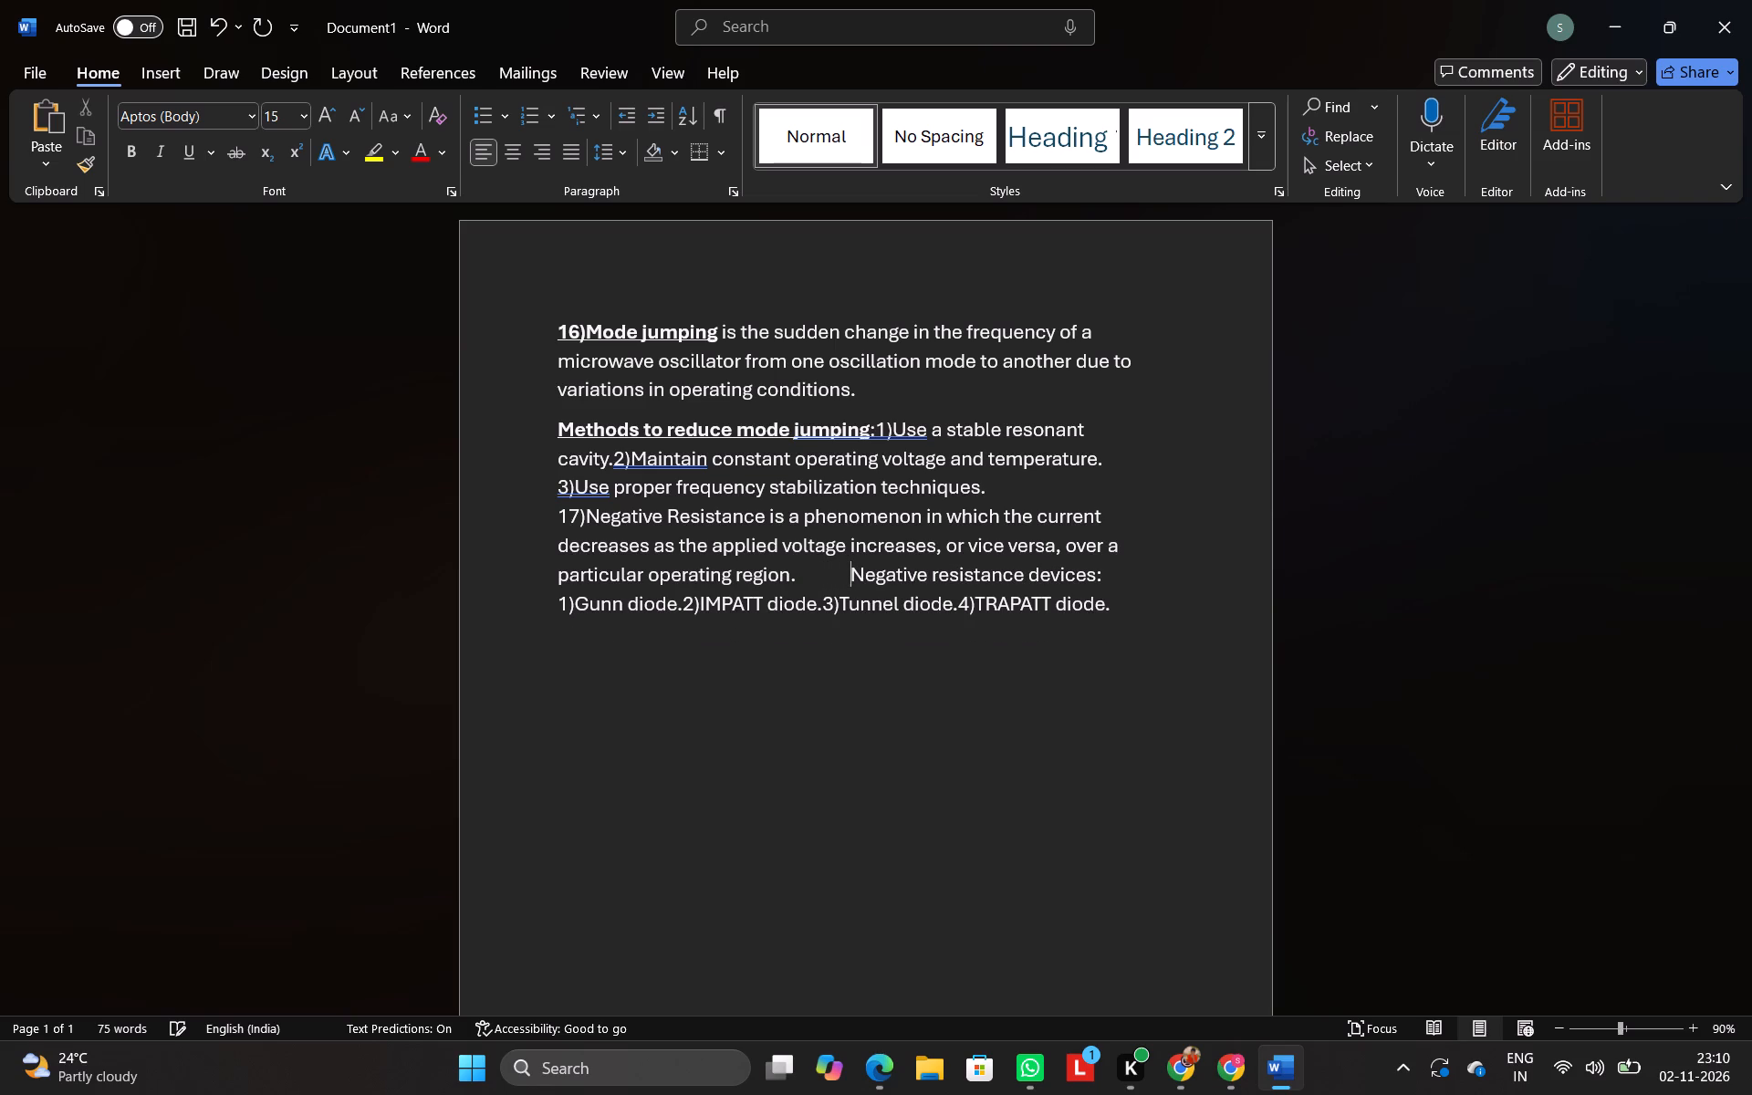
key(Left)
key(Left)
key(Left)
key(Left)
key(Left)
key(Left)
text(//)
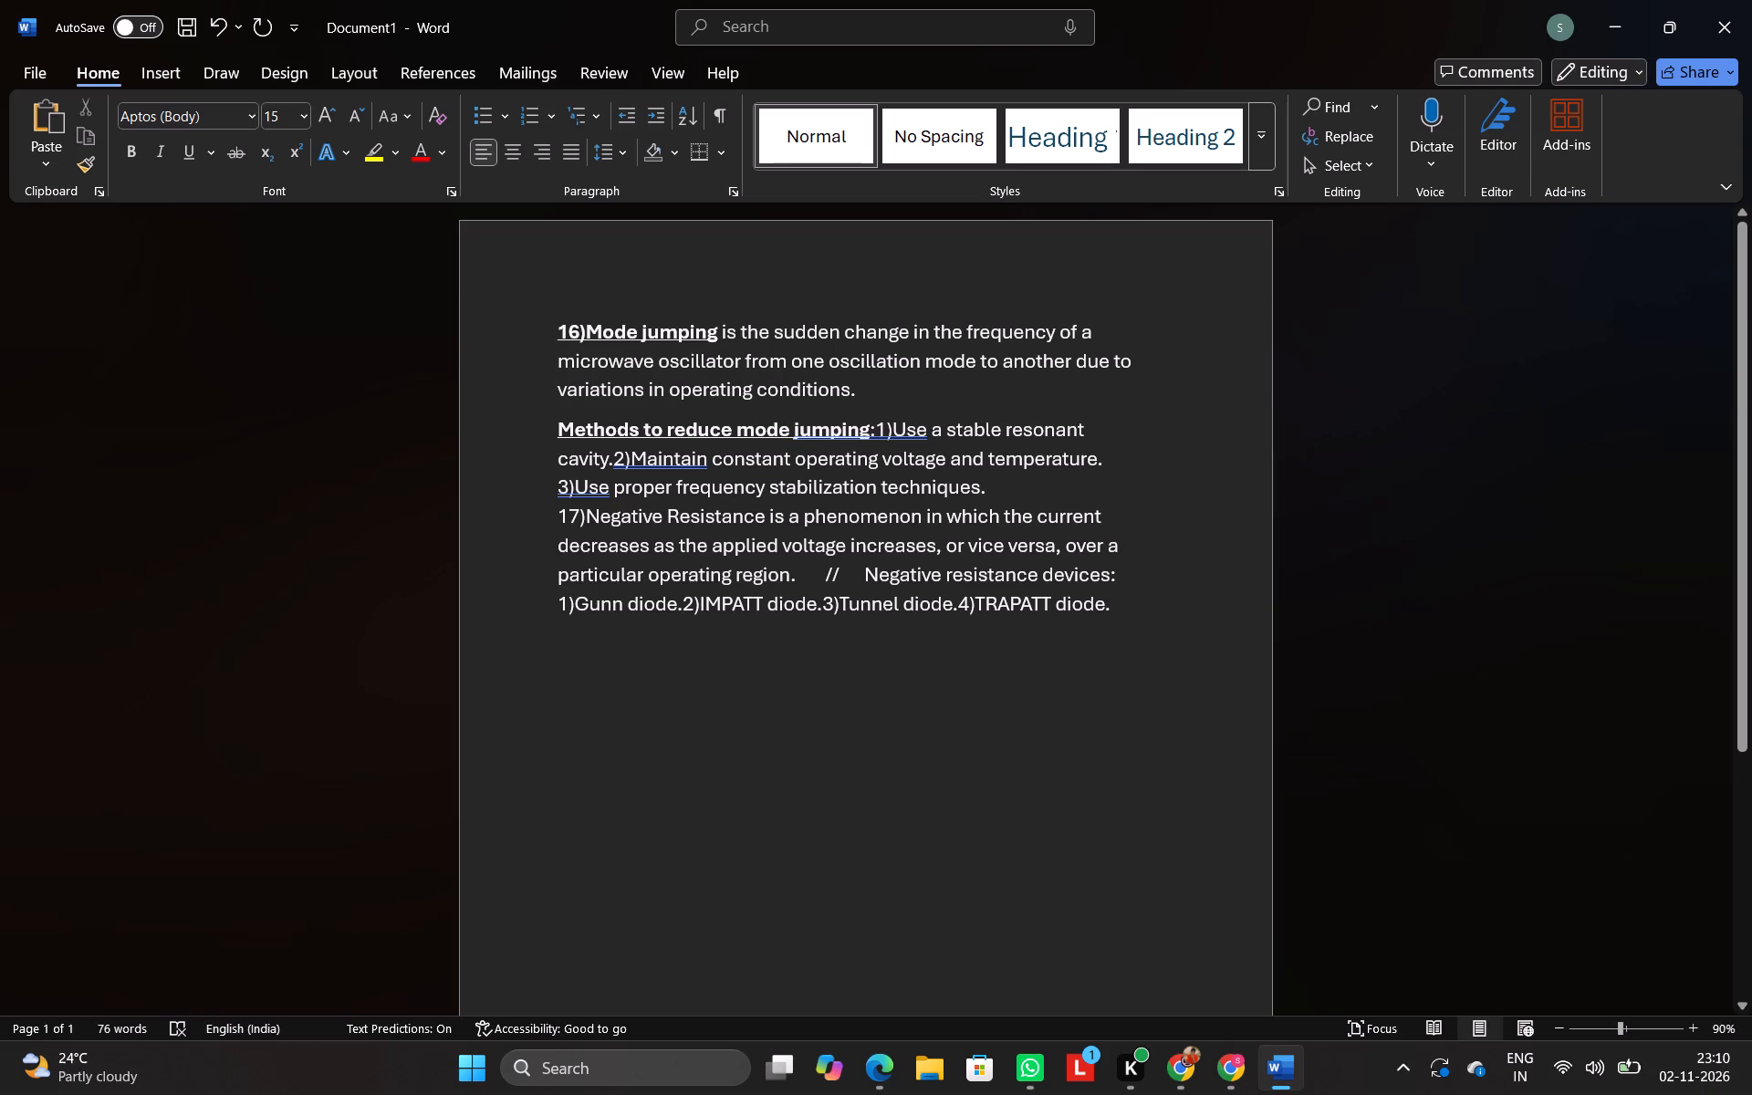
Make the heading "Negative resistance devices:" bold and underlined.
drag(864, 570, 1116, 584)
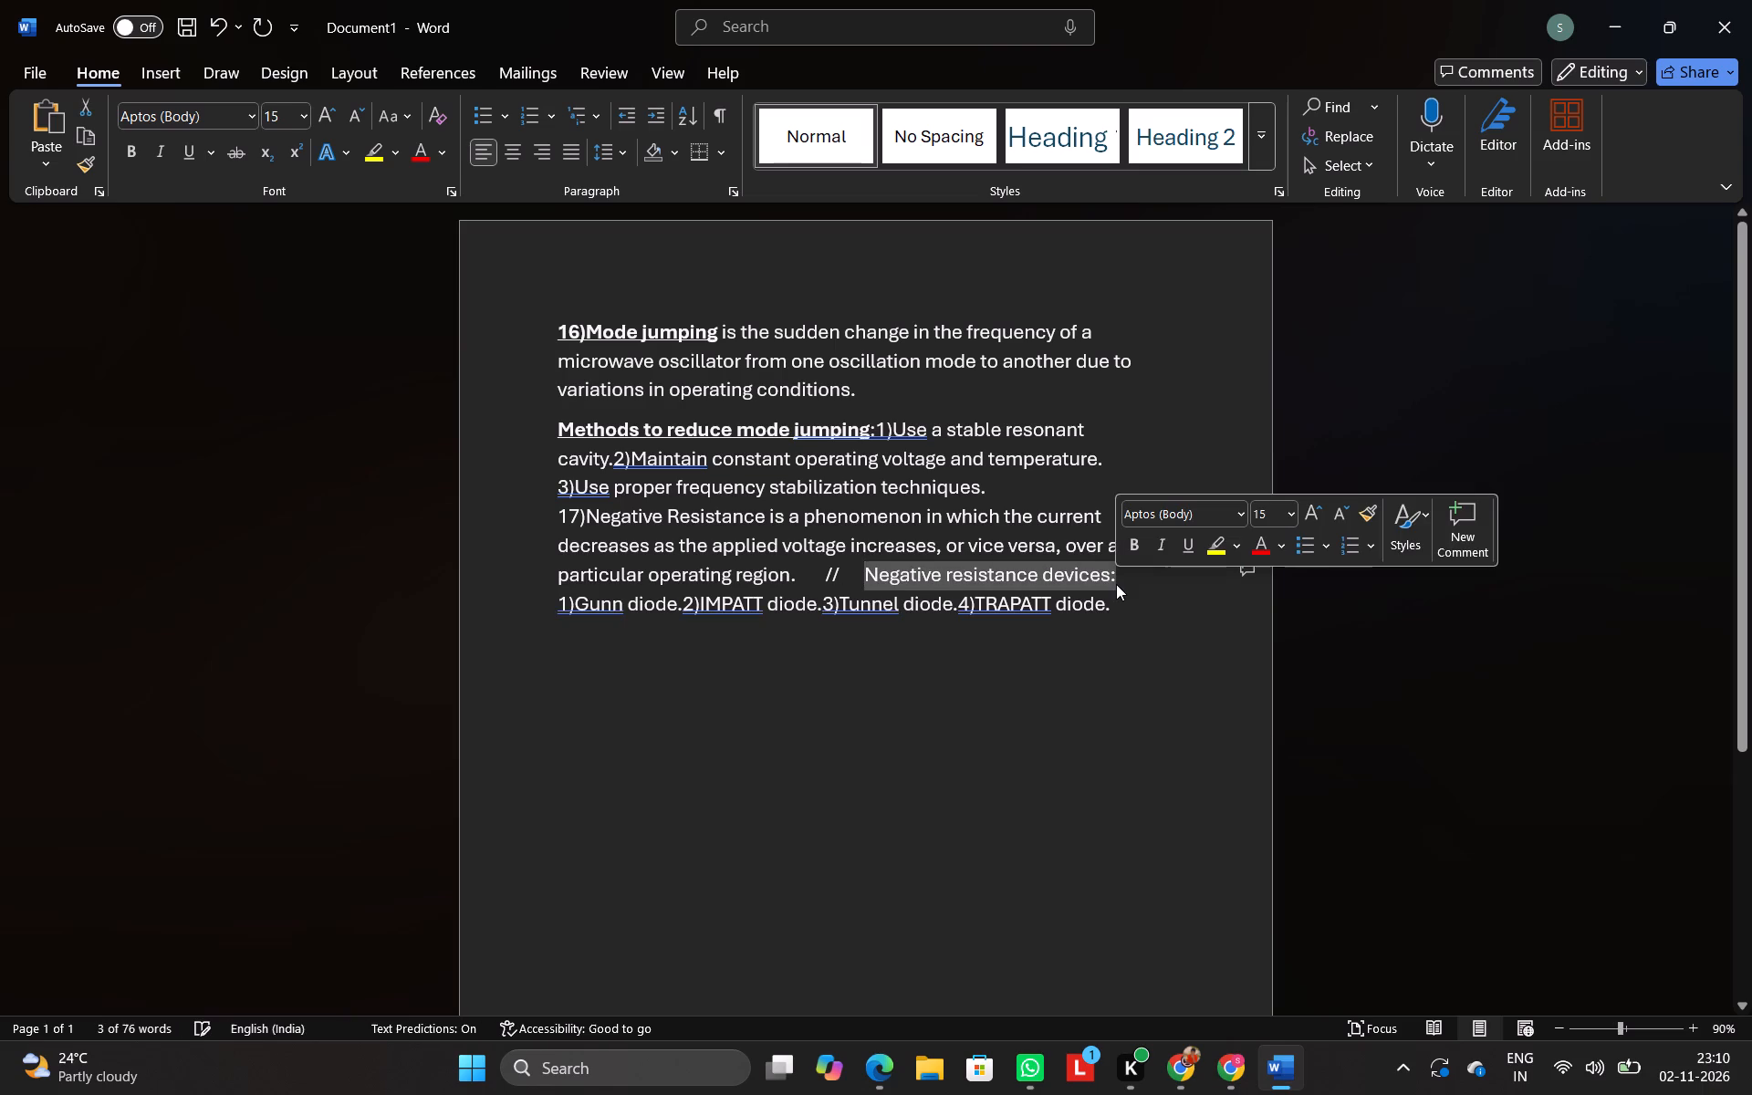
double_click(1149, 537)
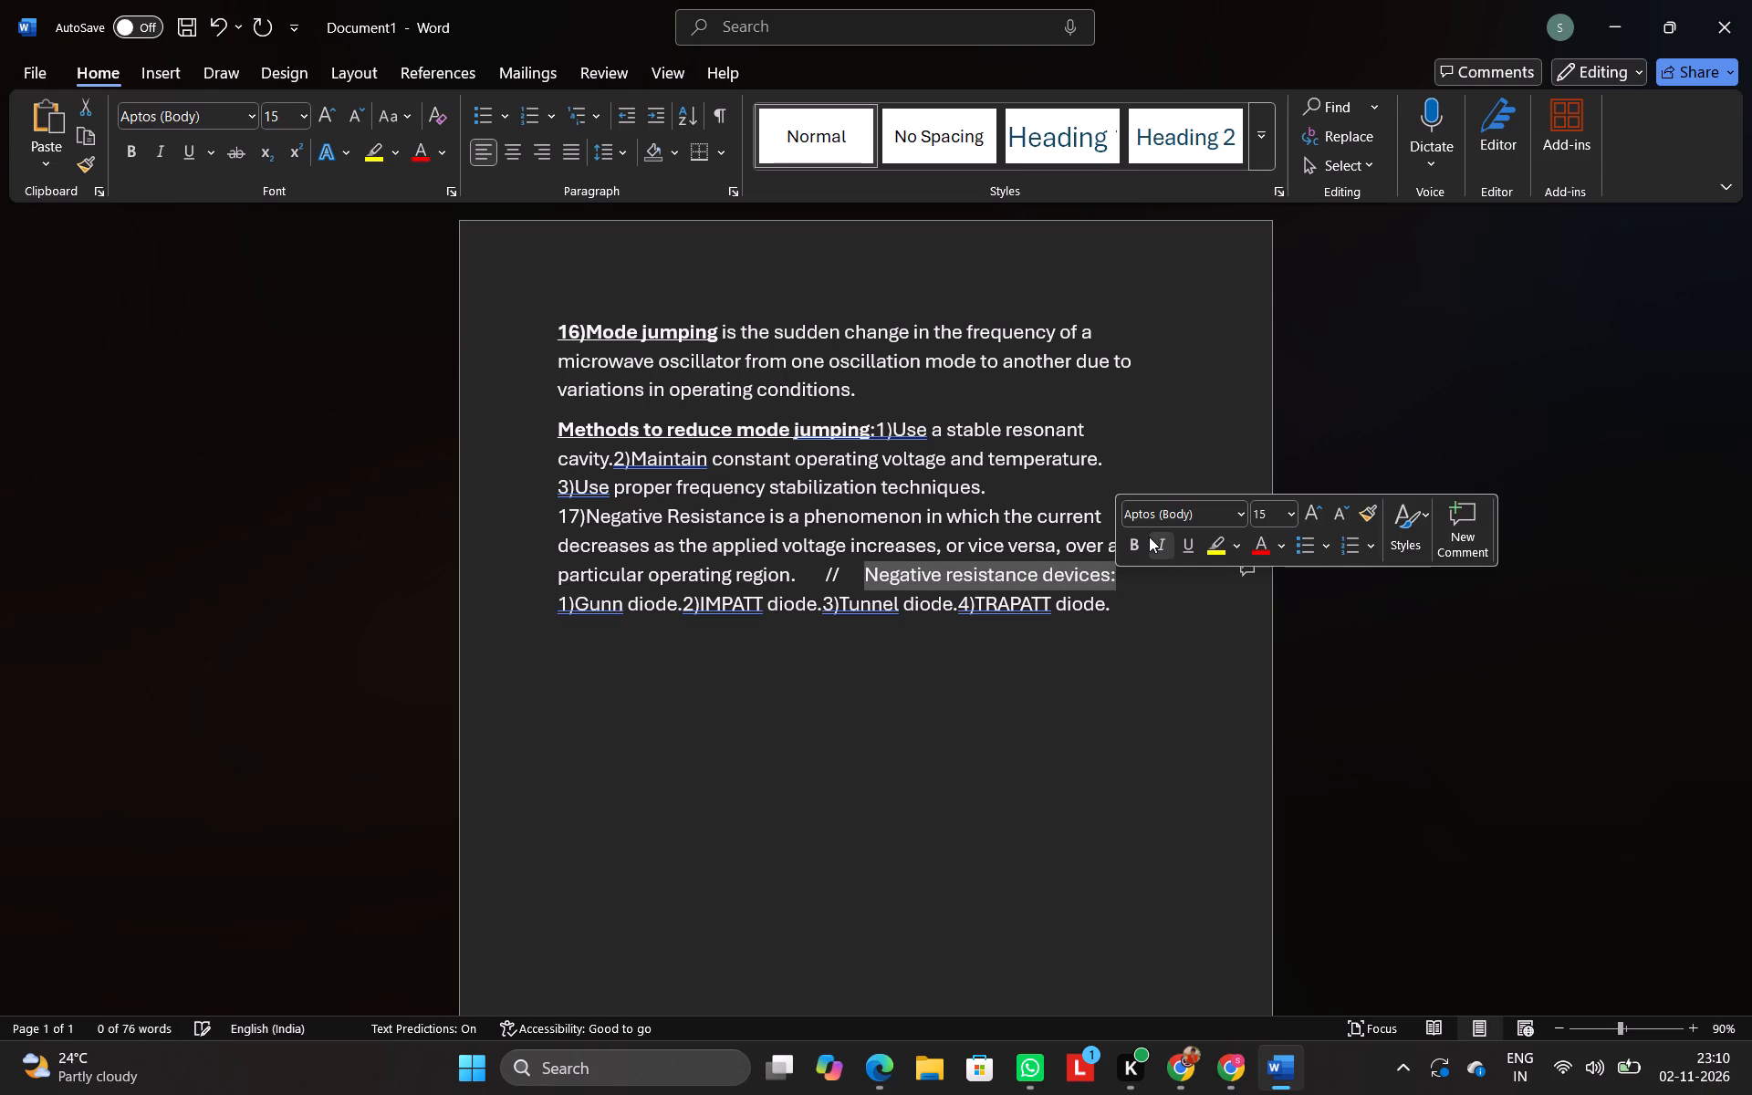
click(1132, 541)
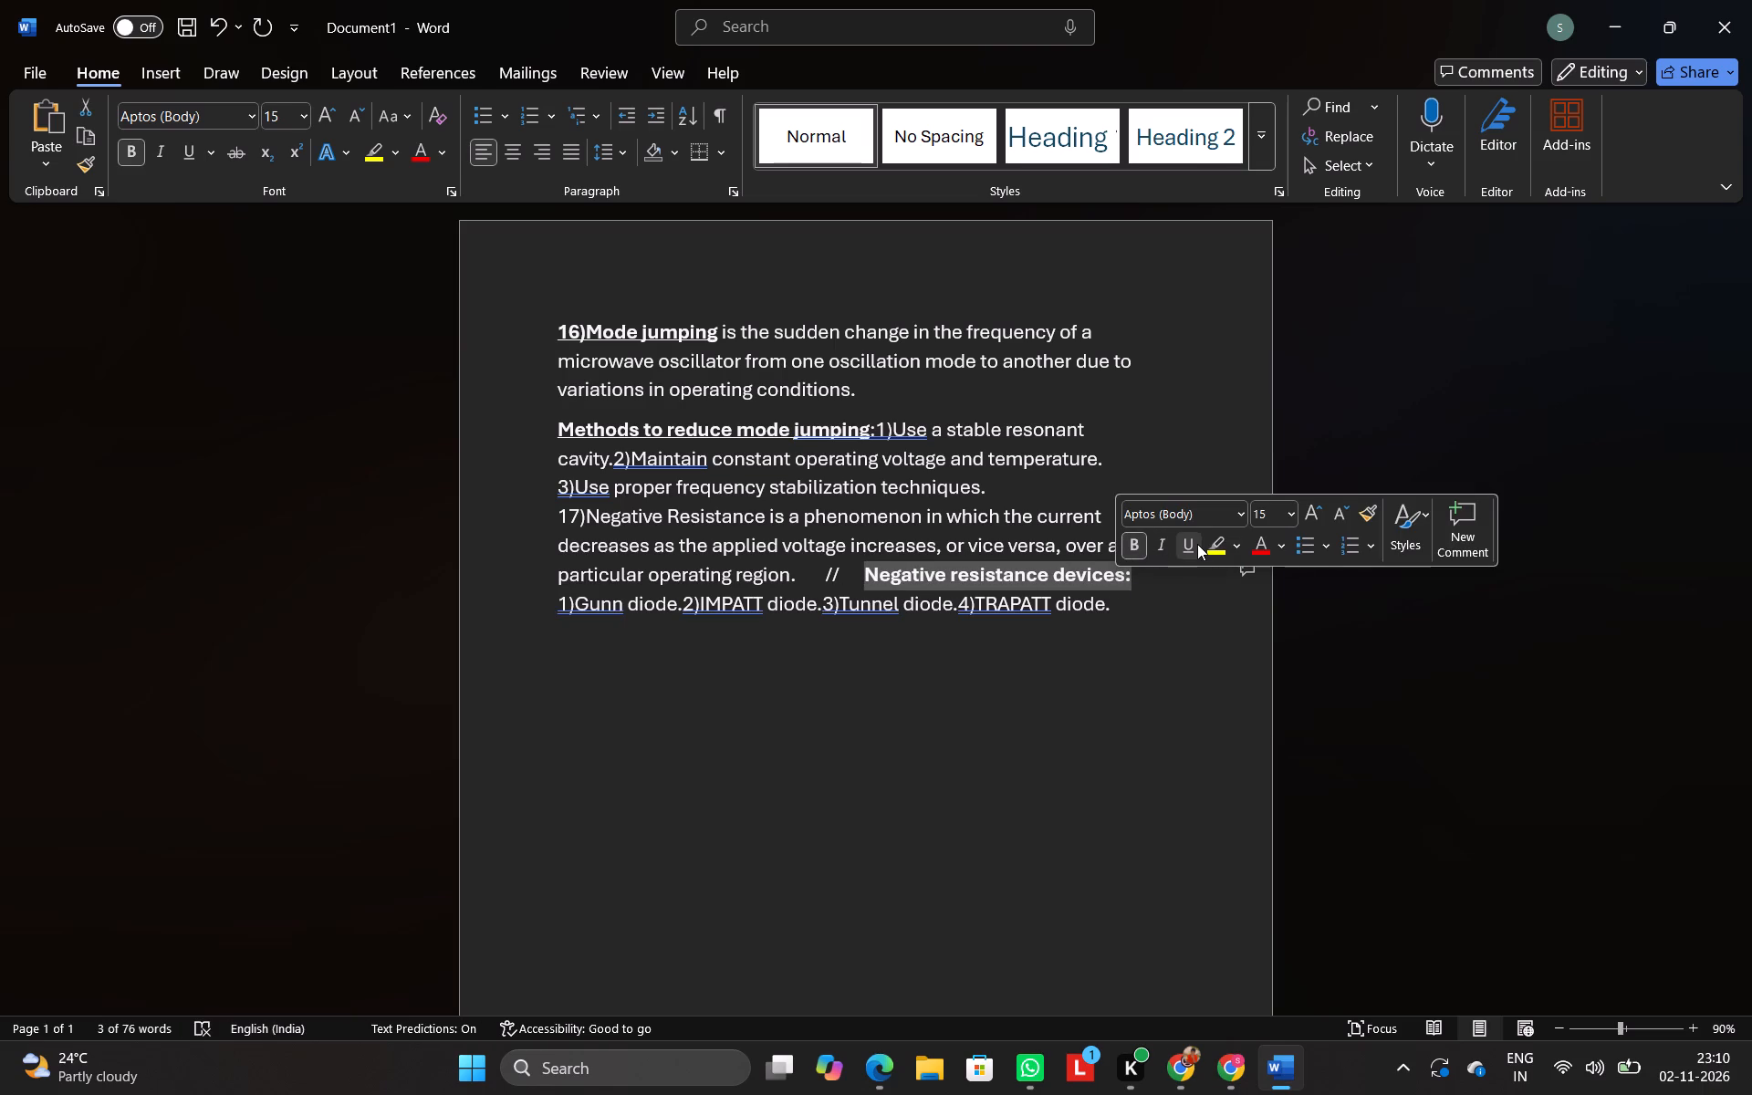
click(1197, 544)
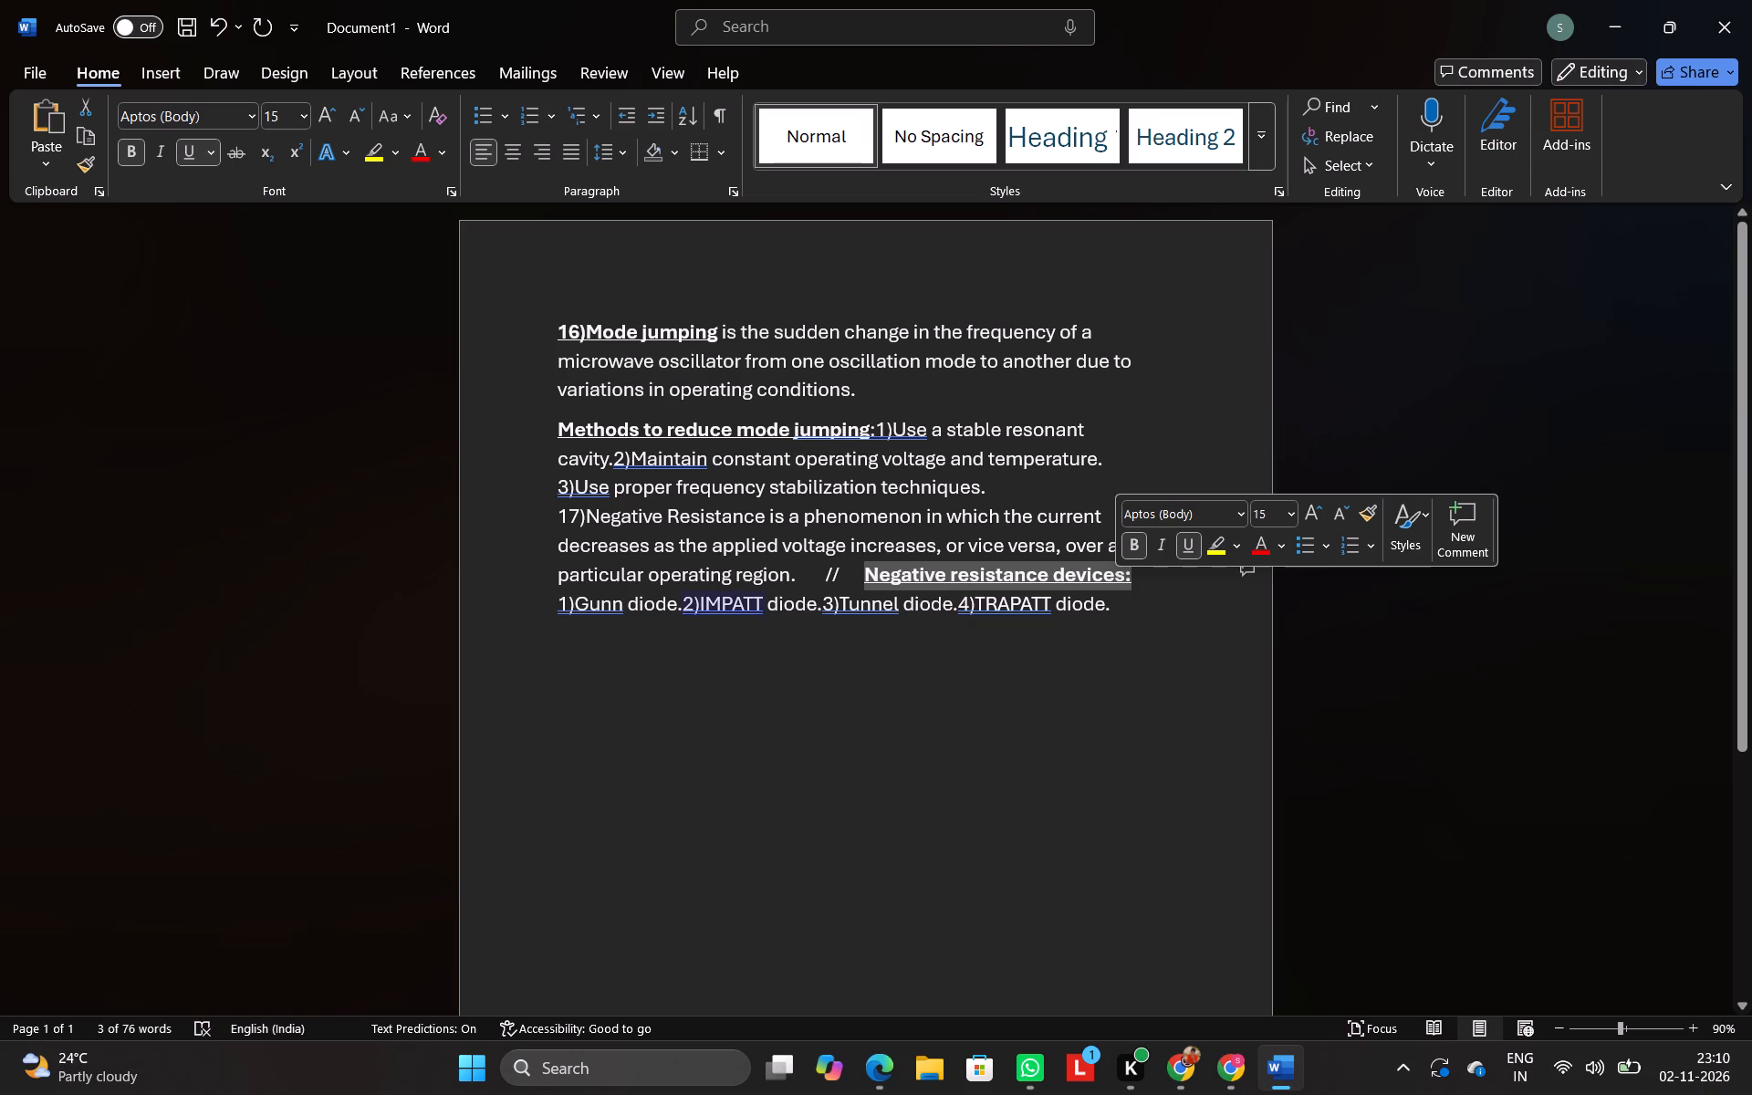
click(709, 701)
Make the words "Negative Resistance" at the start of answer 17 bold and underlined.
drag(589, 512, 746, 517)
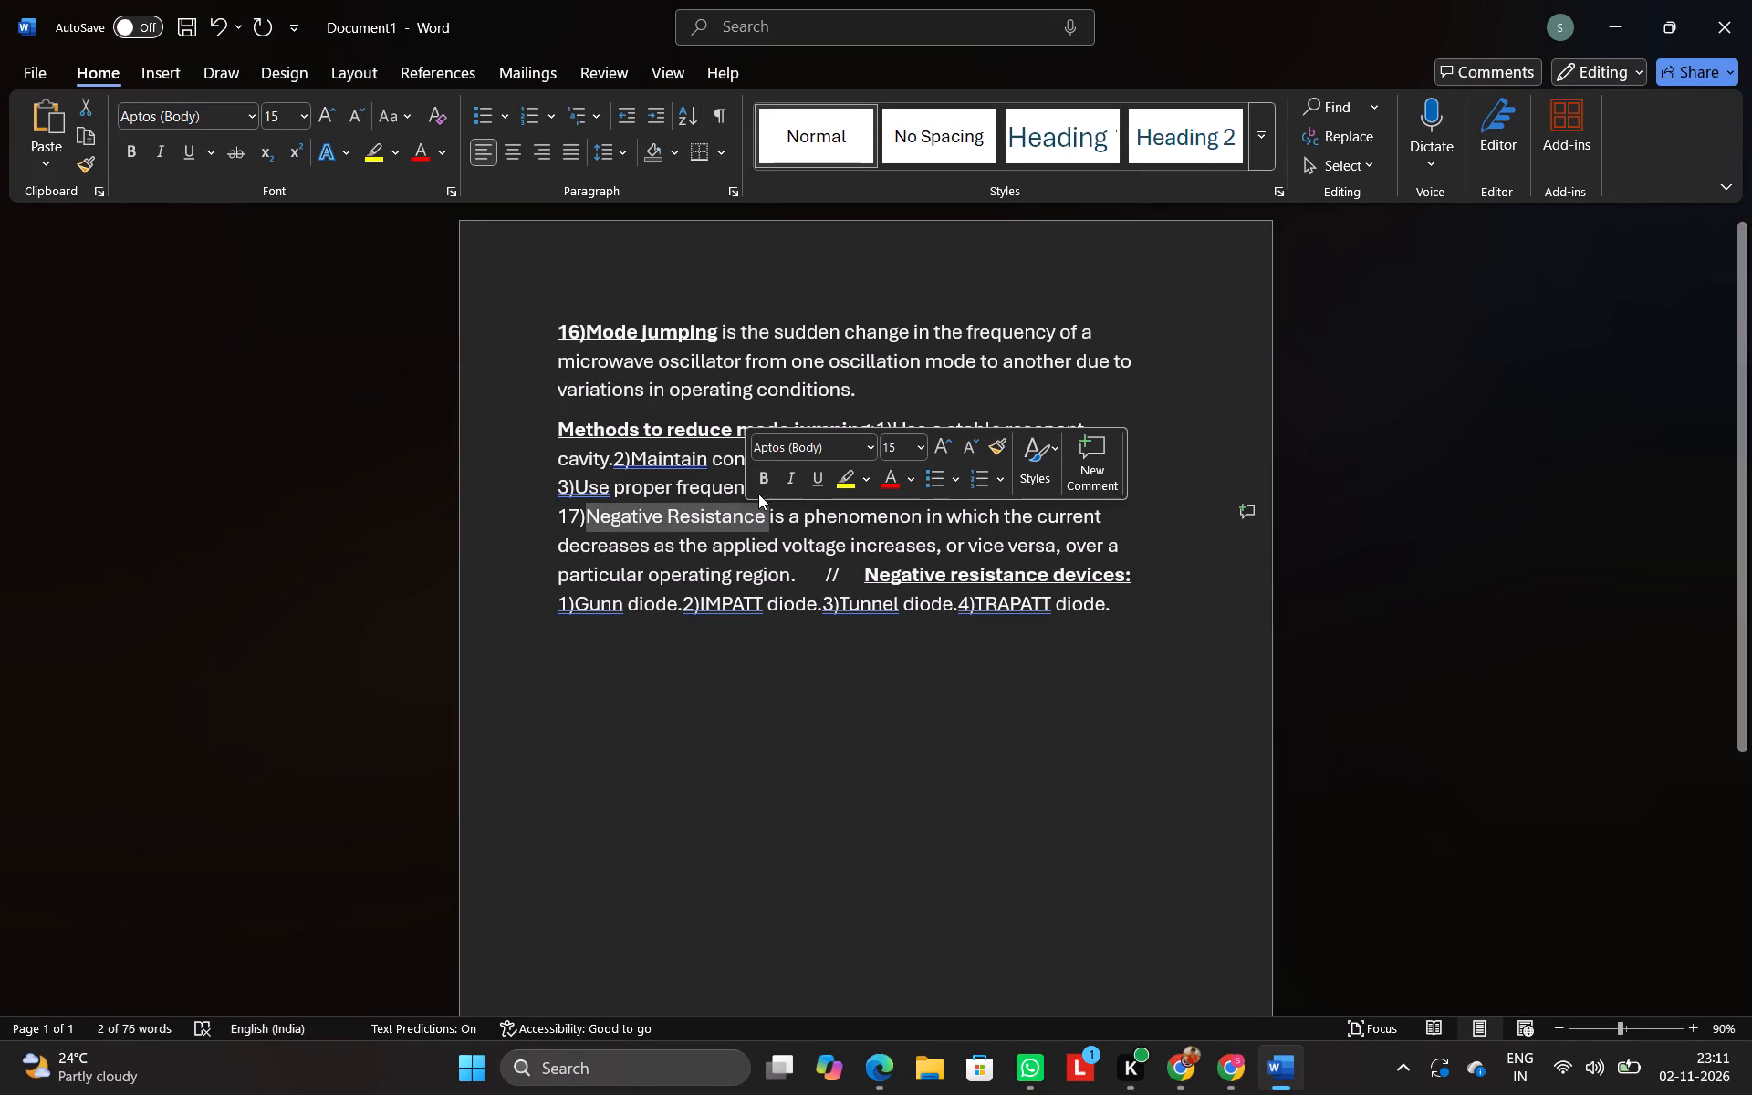
click(760, 485)
click(813, 479)
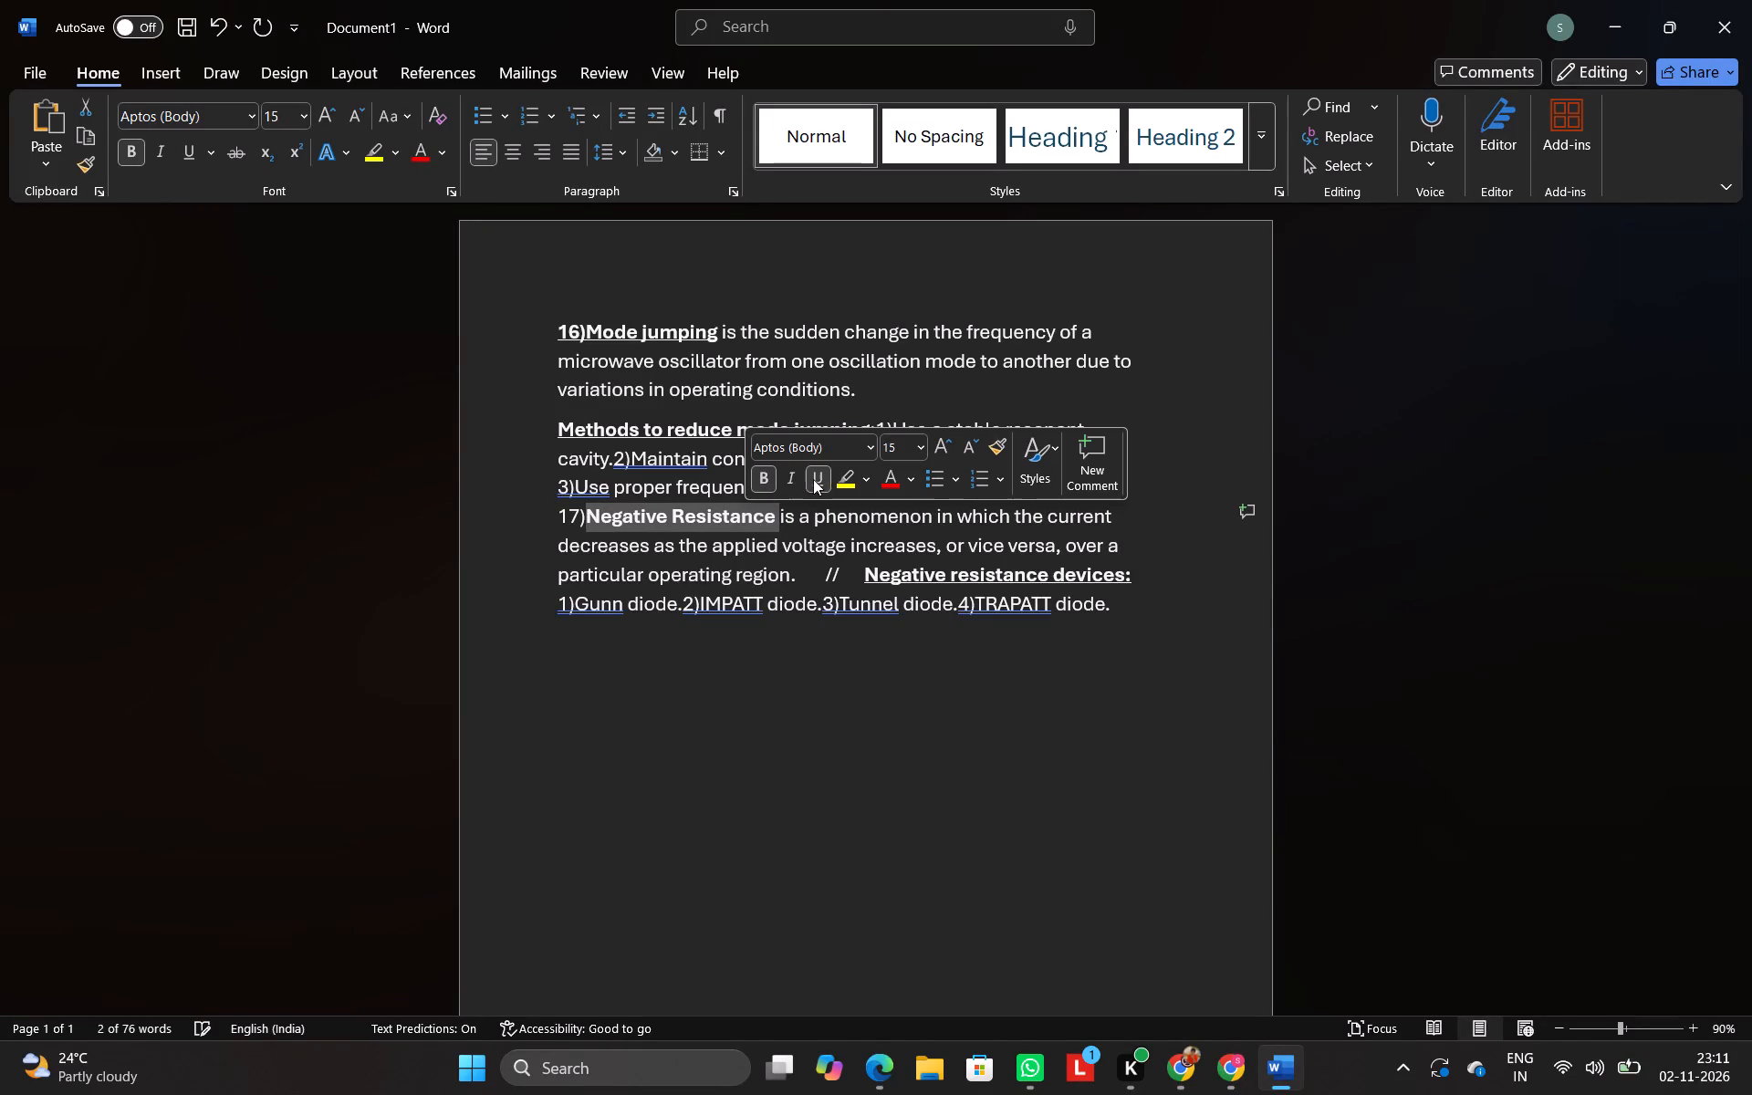
click(848, 691)
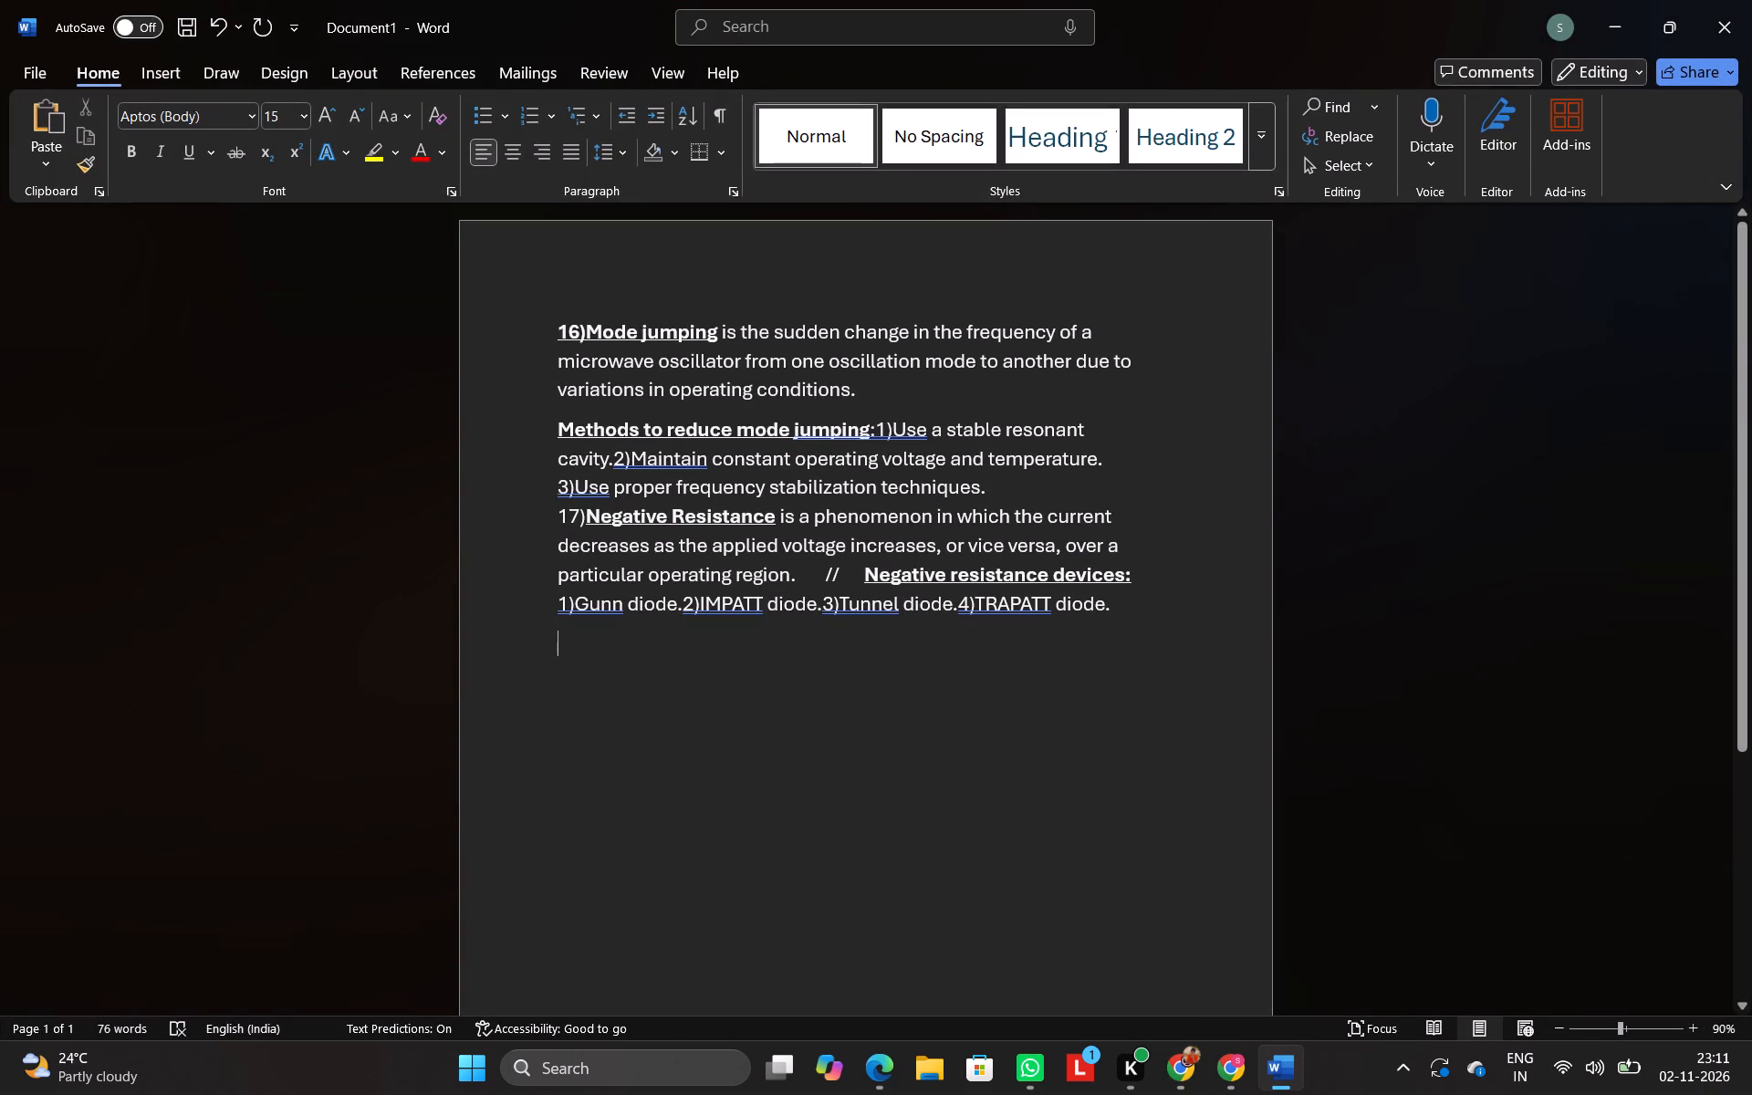
key(ctrl+v)
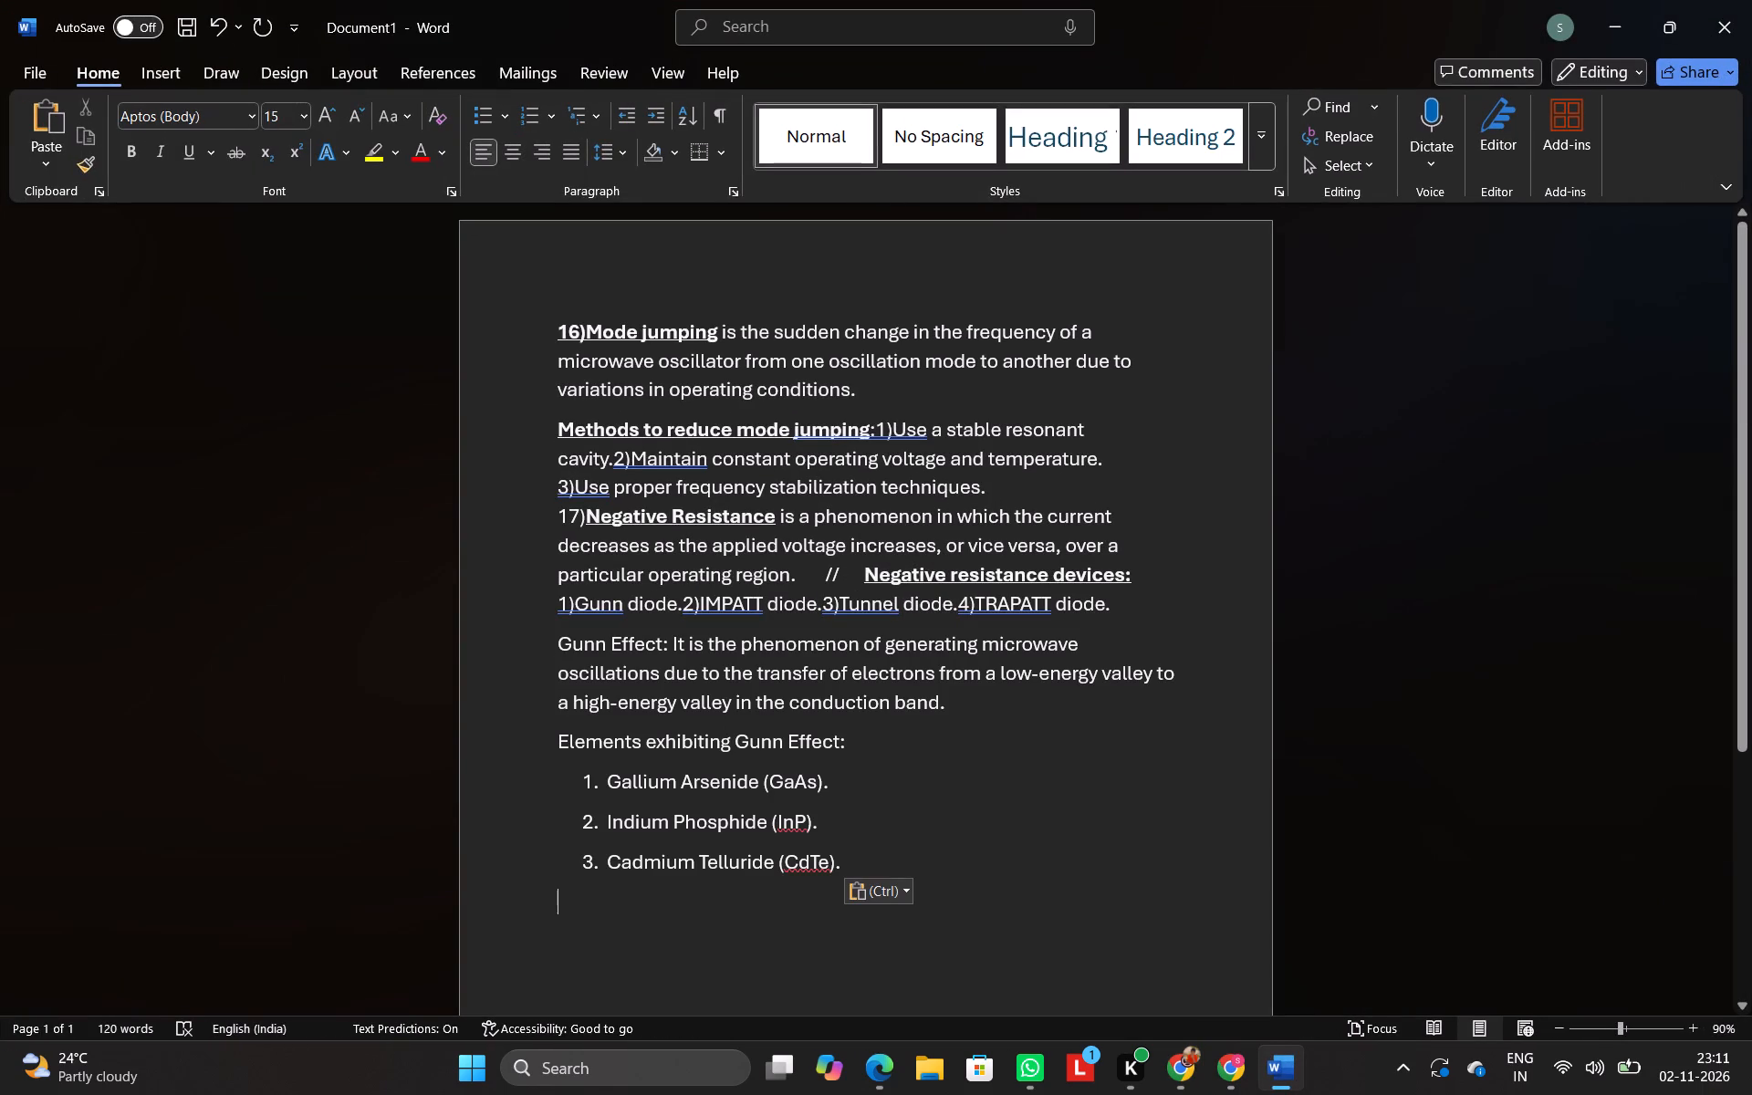
Number the pasted Gunn Effect answer 18) at the start of its first line.
click(561, 643)
key(1)
key(8)
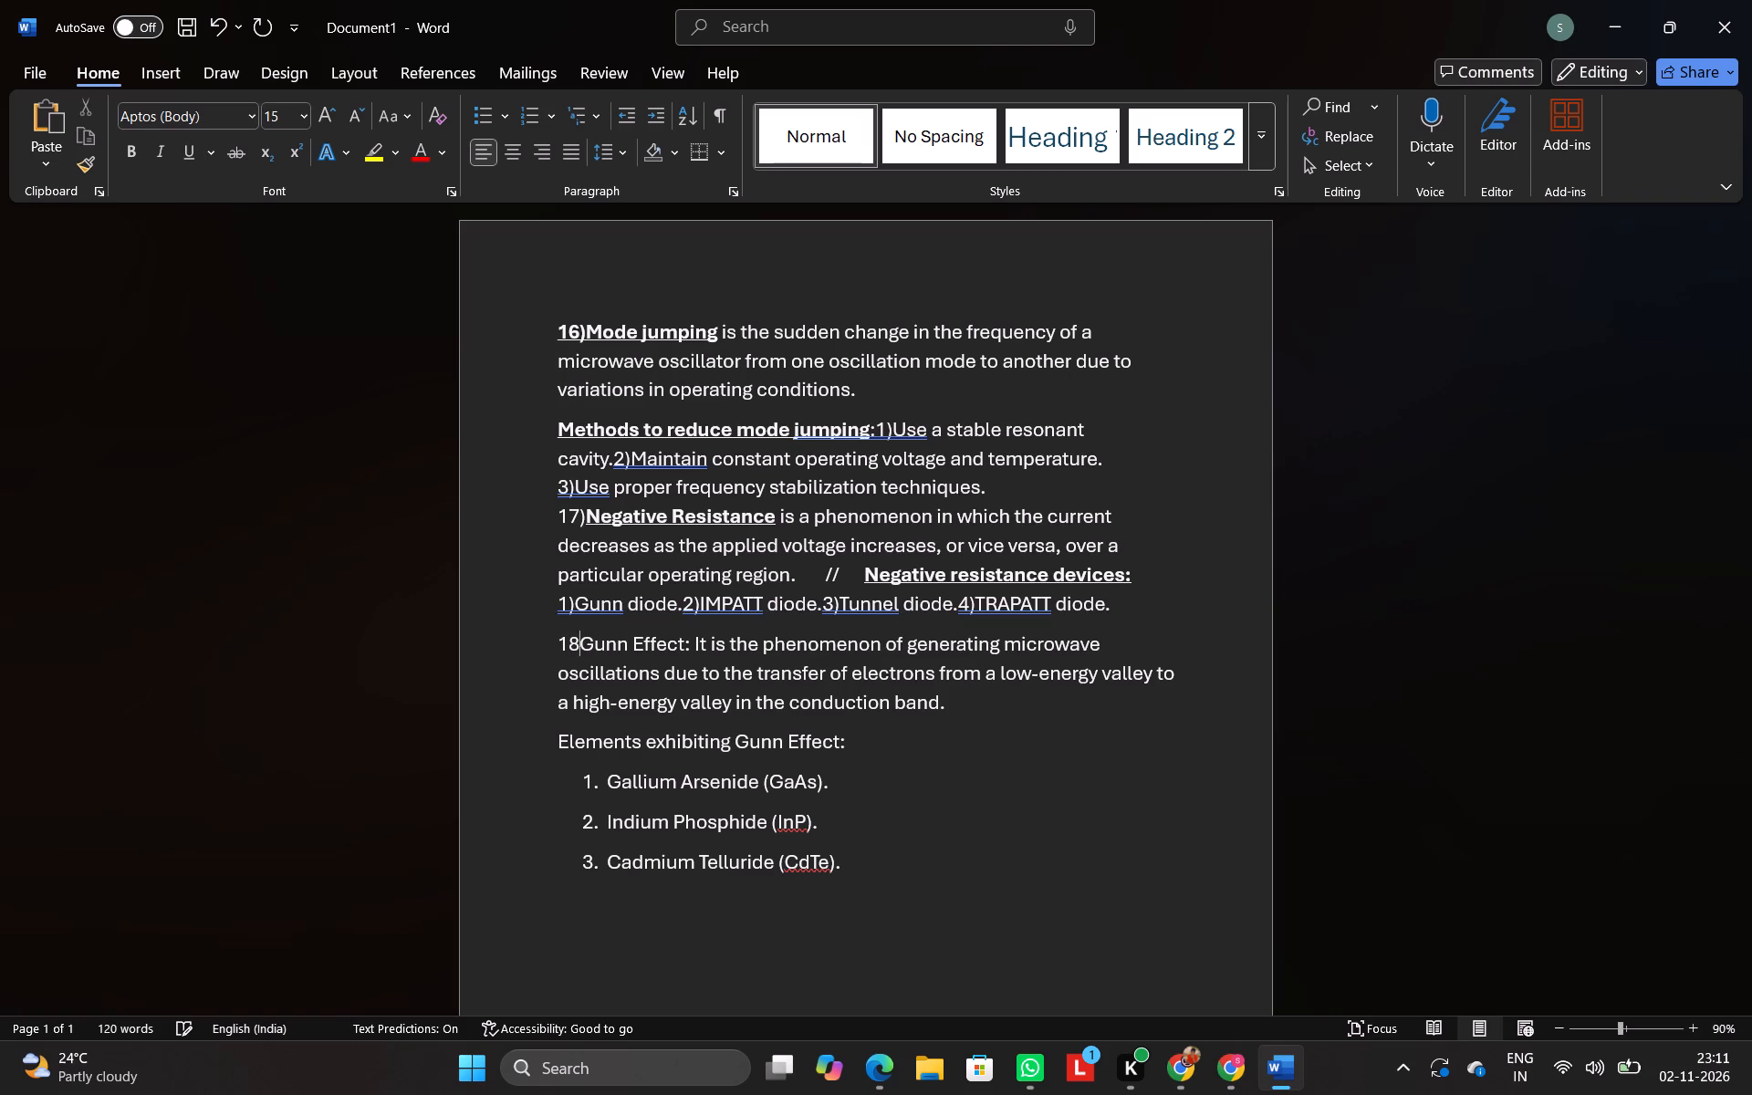
key(shift+parenright)
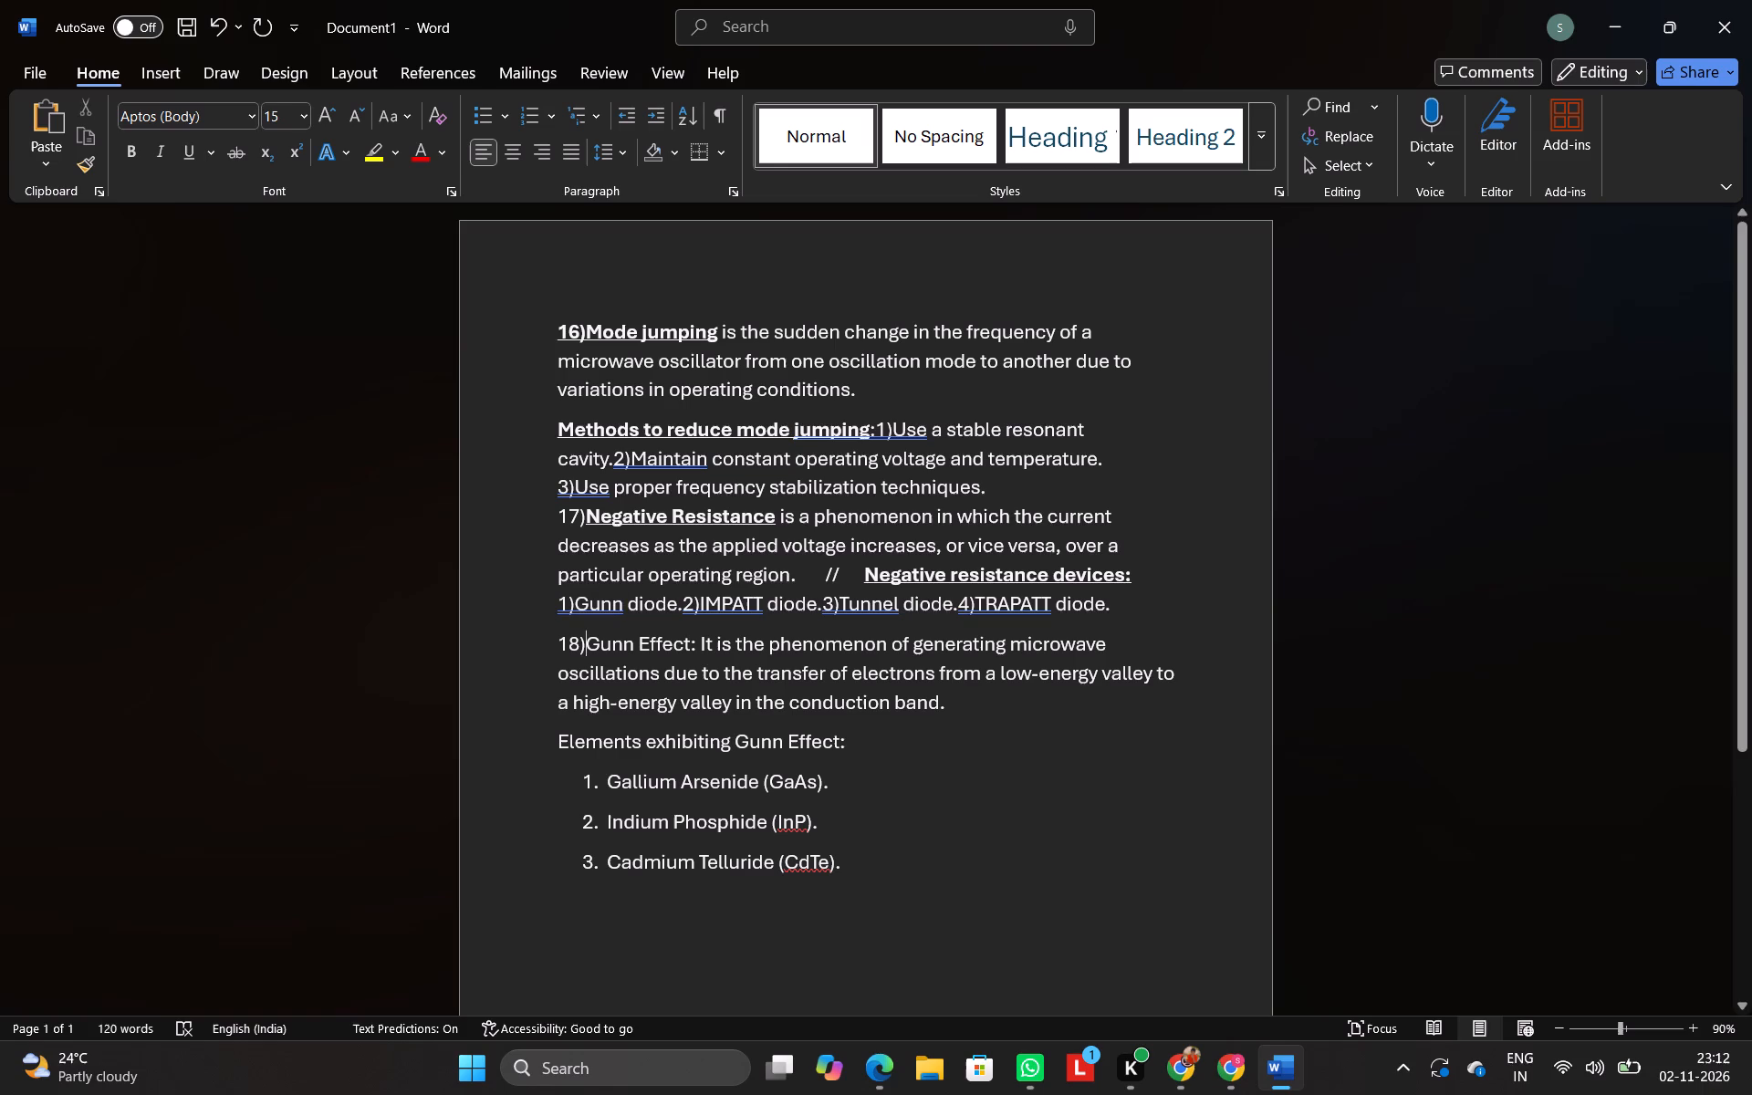
Make the words "Gunn Effect" at the start of answer 18 bold and underlined.
drag(585, 641, 683, 652)
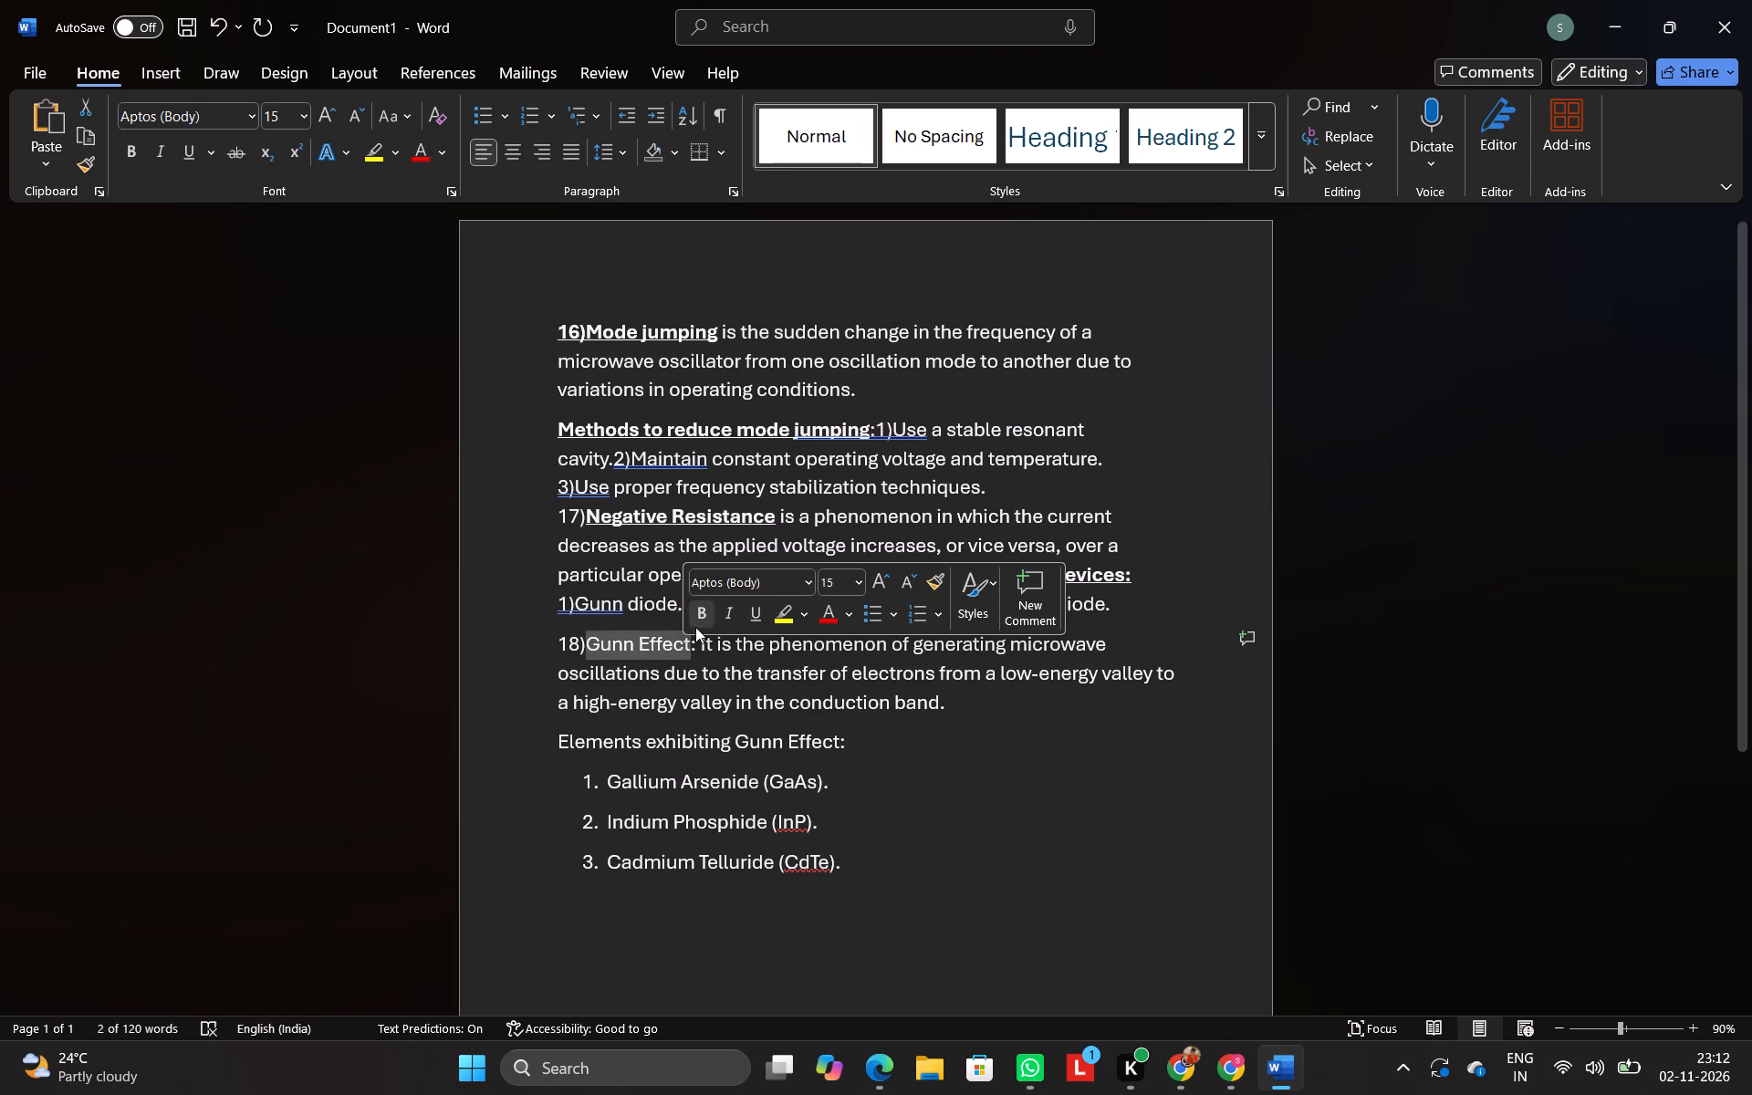
click(699, 618)
click(749, 618)
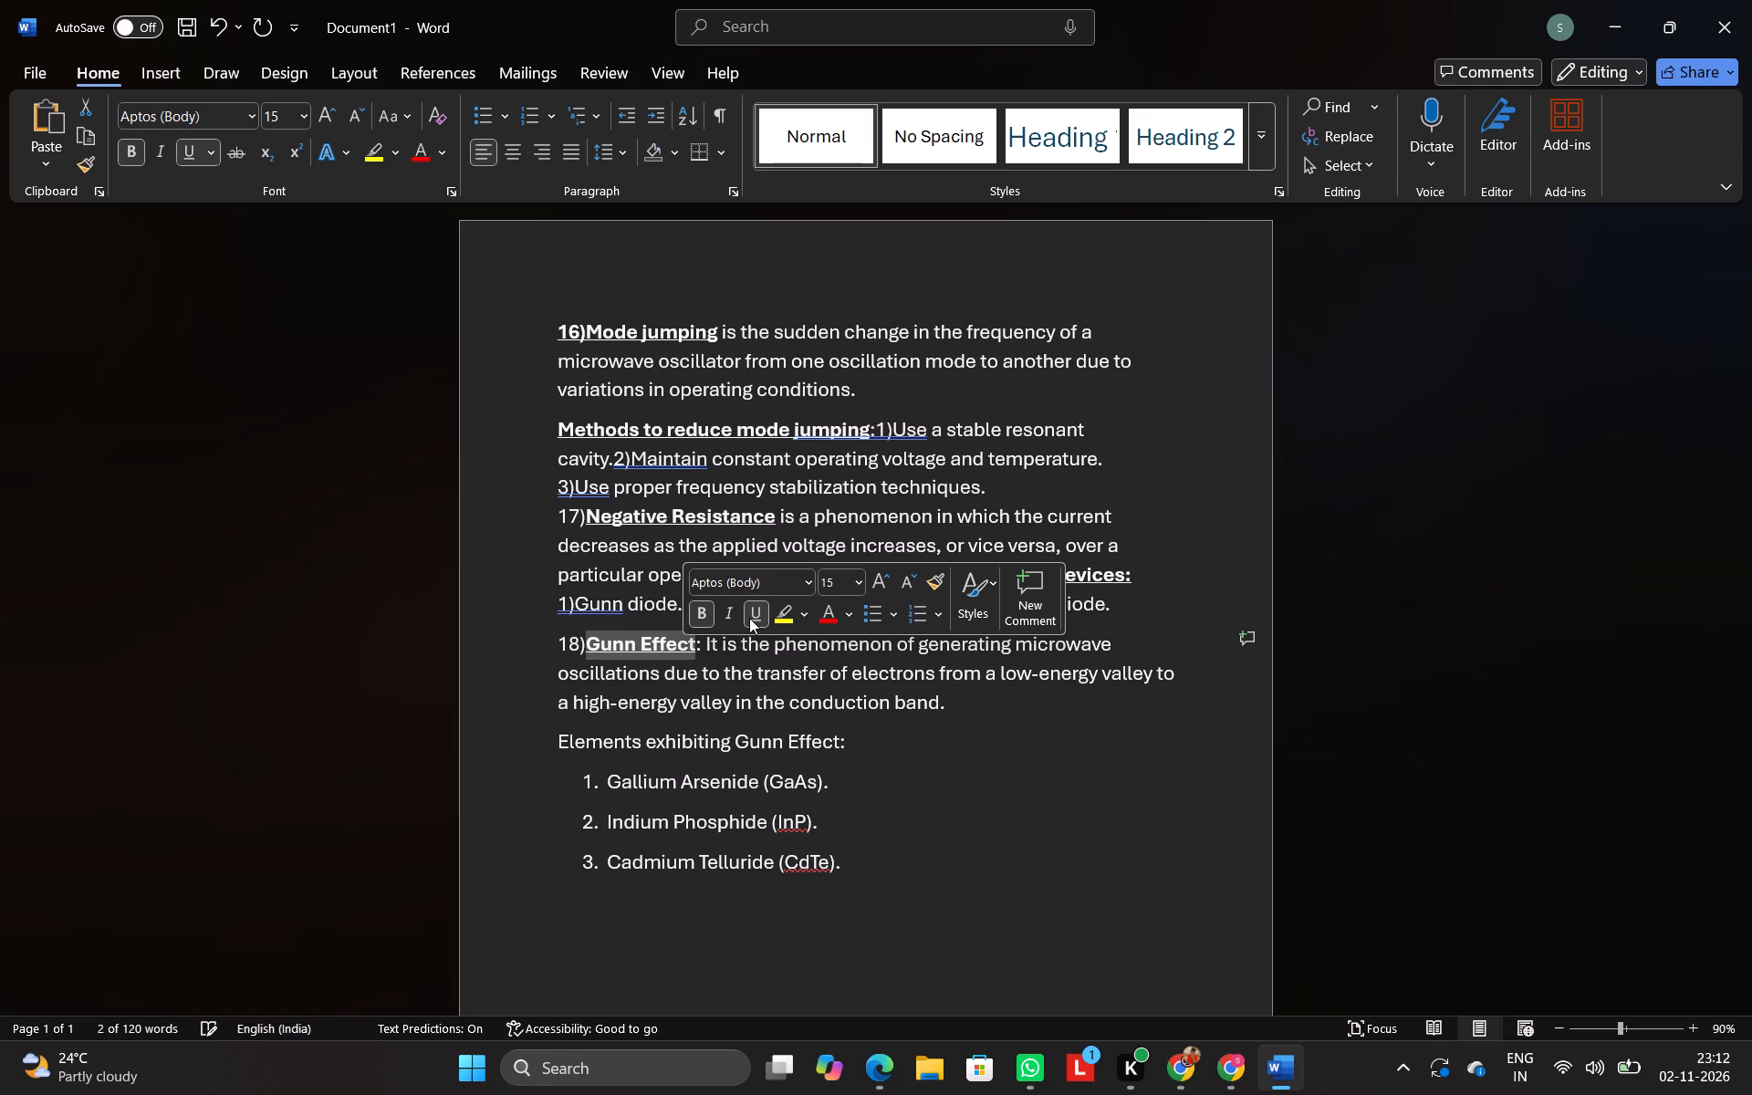
click(965, 717)
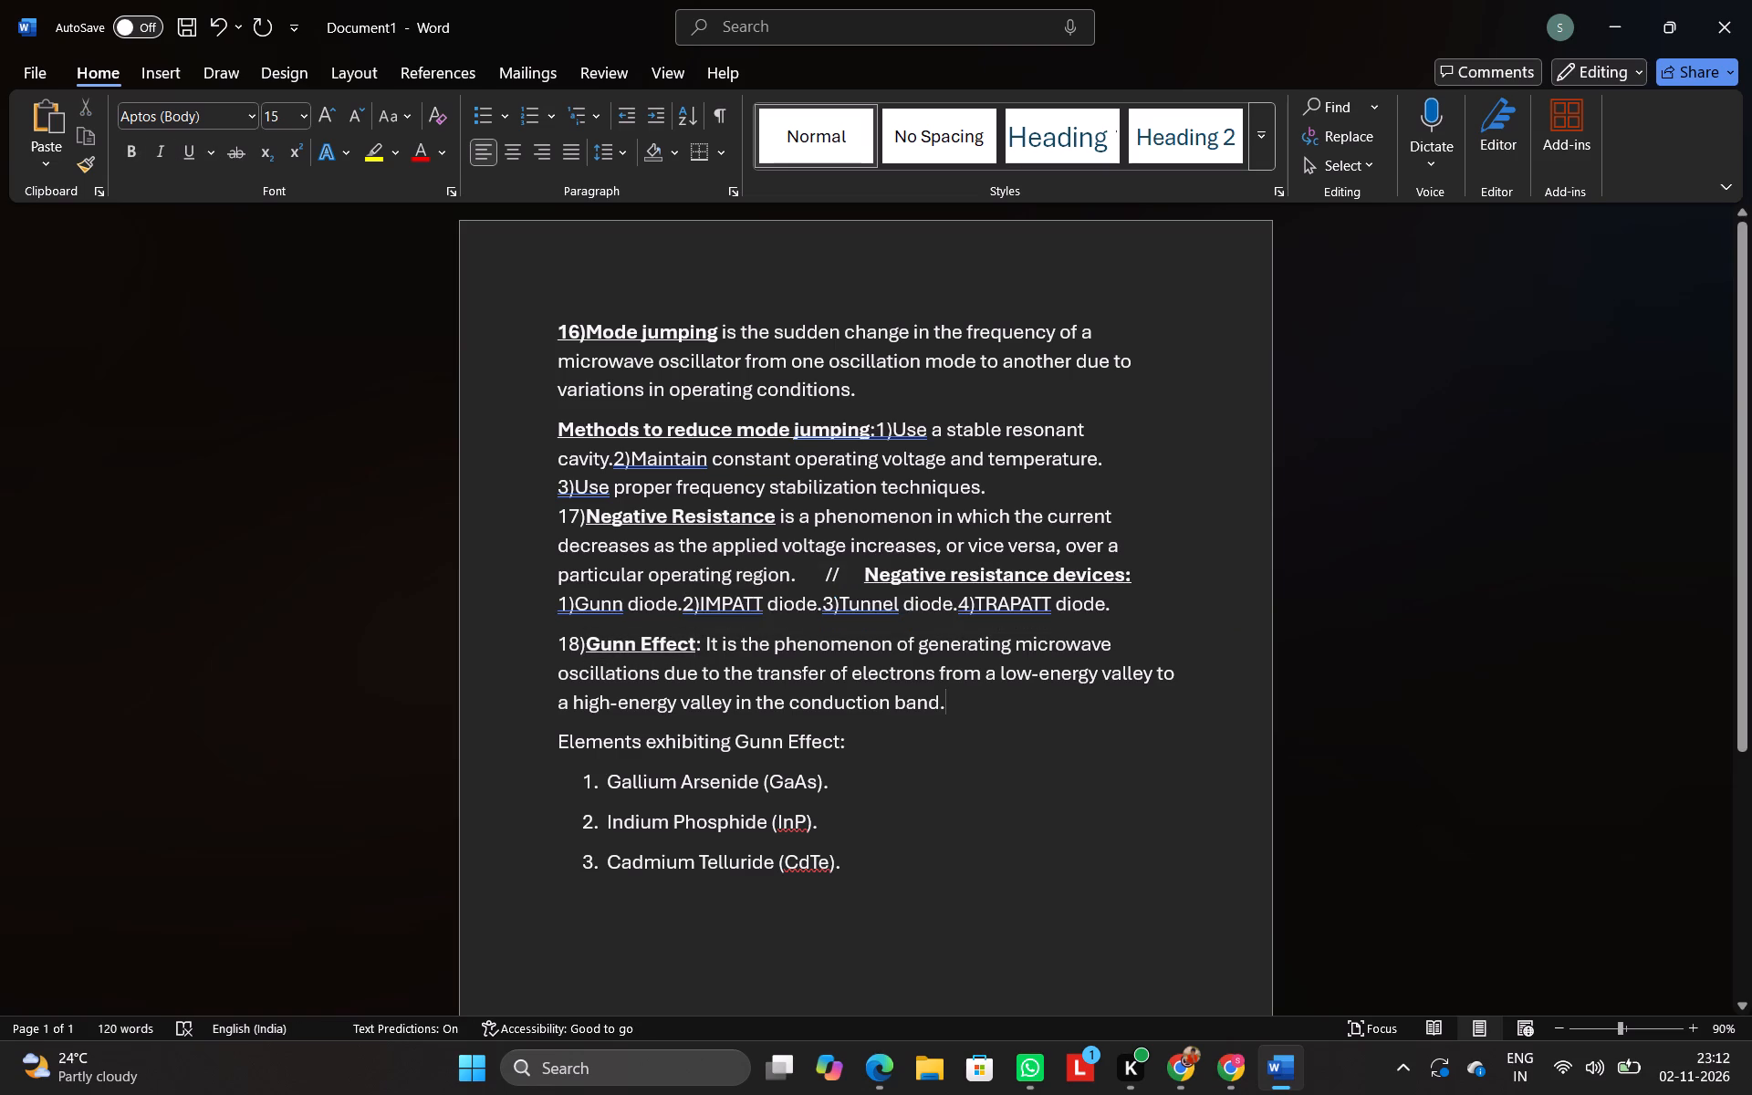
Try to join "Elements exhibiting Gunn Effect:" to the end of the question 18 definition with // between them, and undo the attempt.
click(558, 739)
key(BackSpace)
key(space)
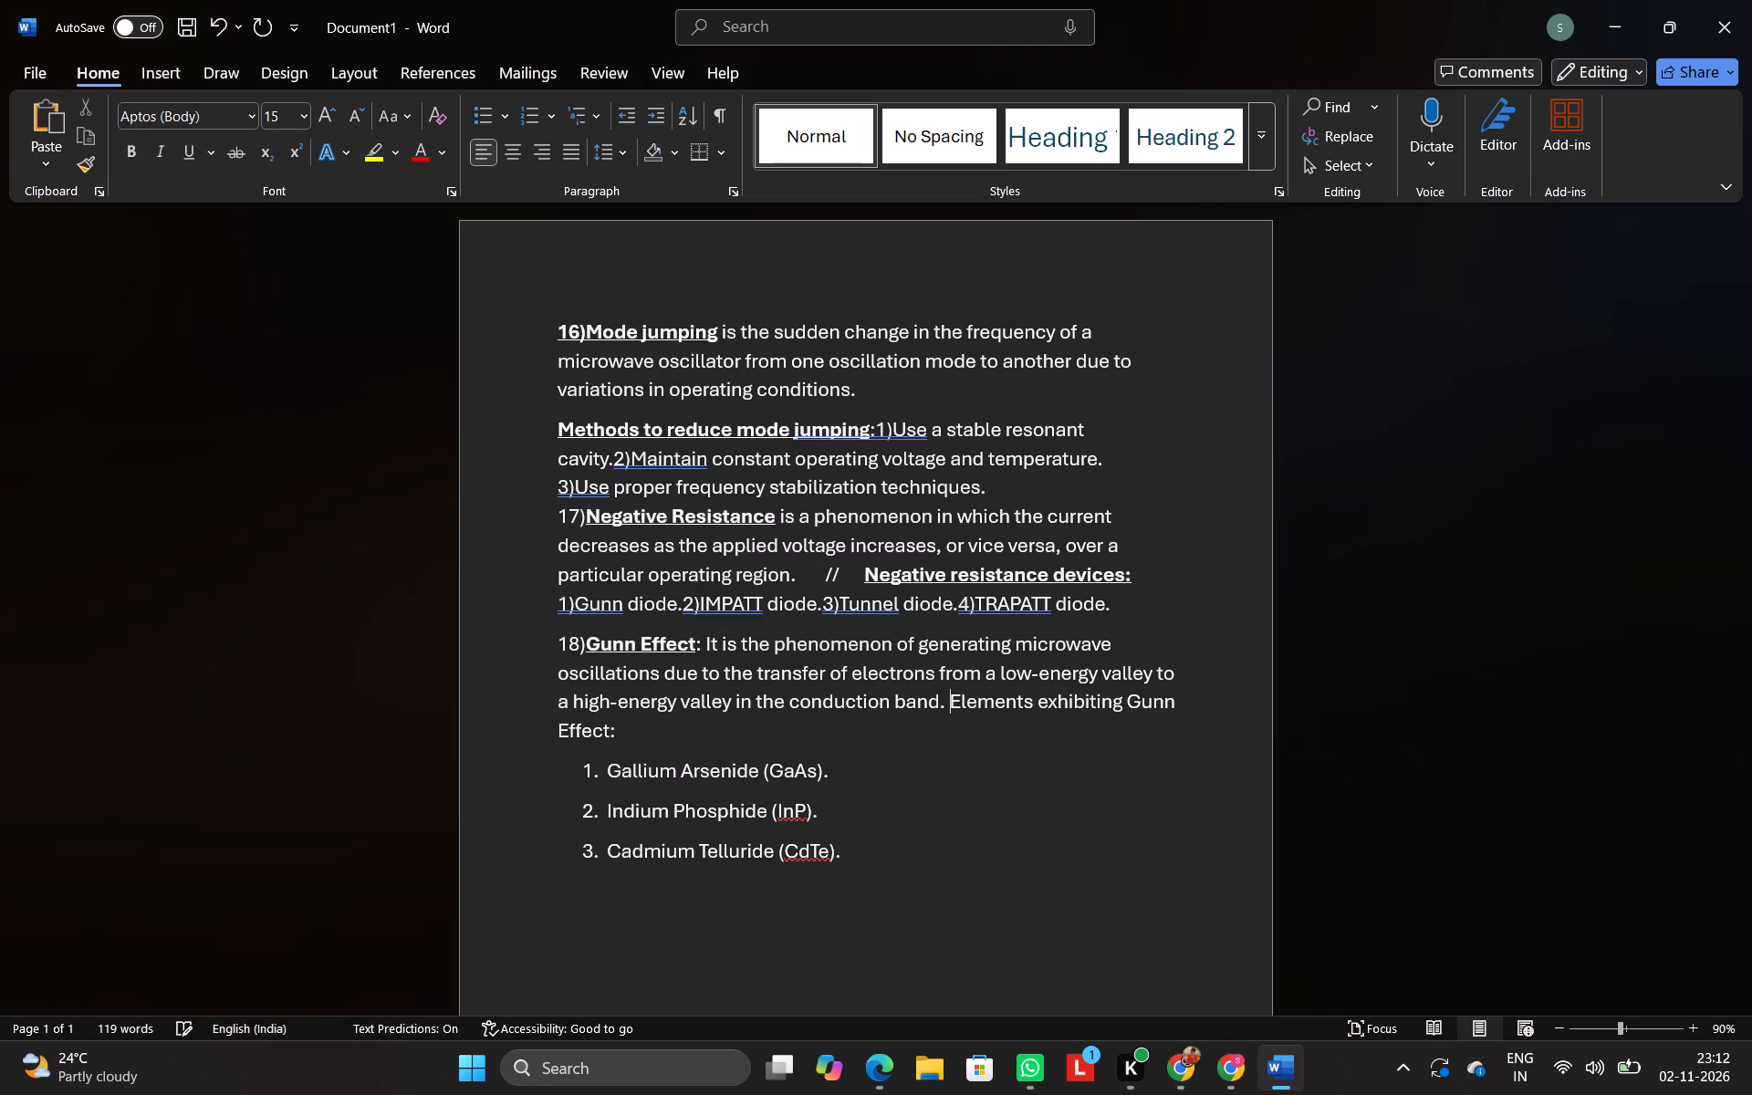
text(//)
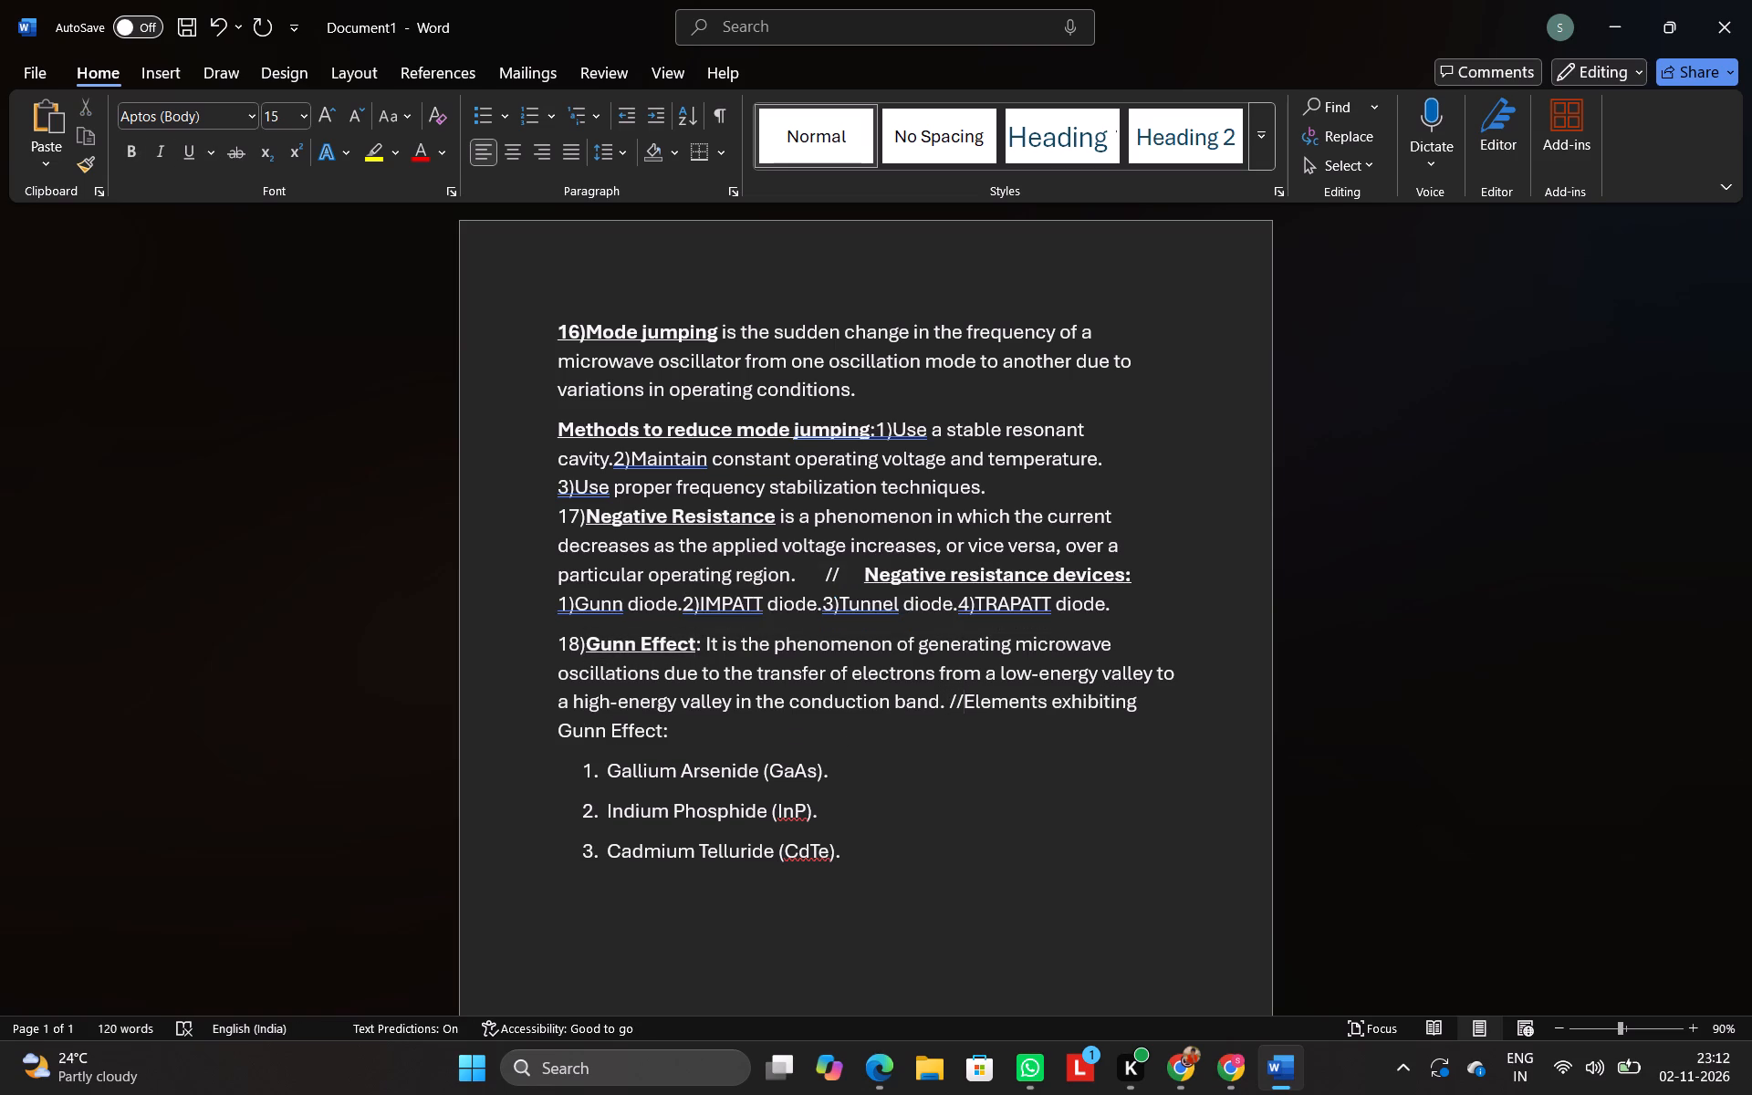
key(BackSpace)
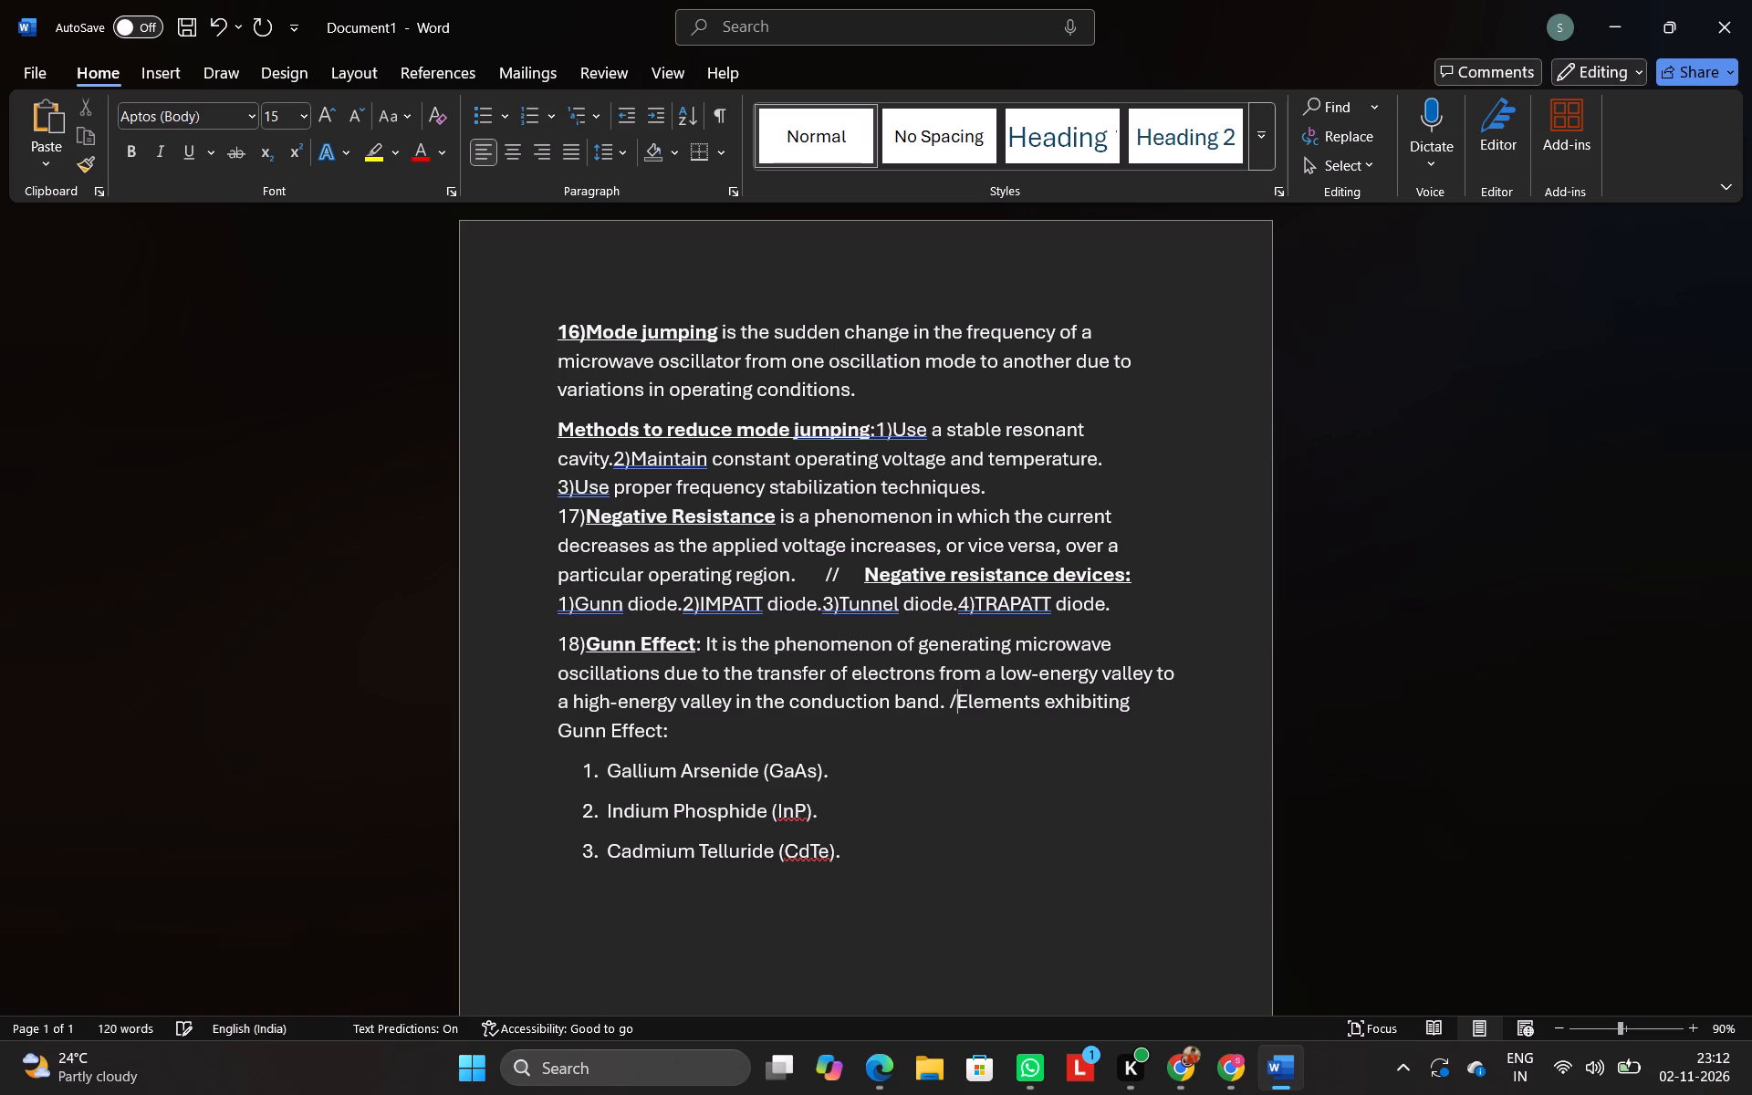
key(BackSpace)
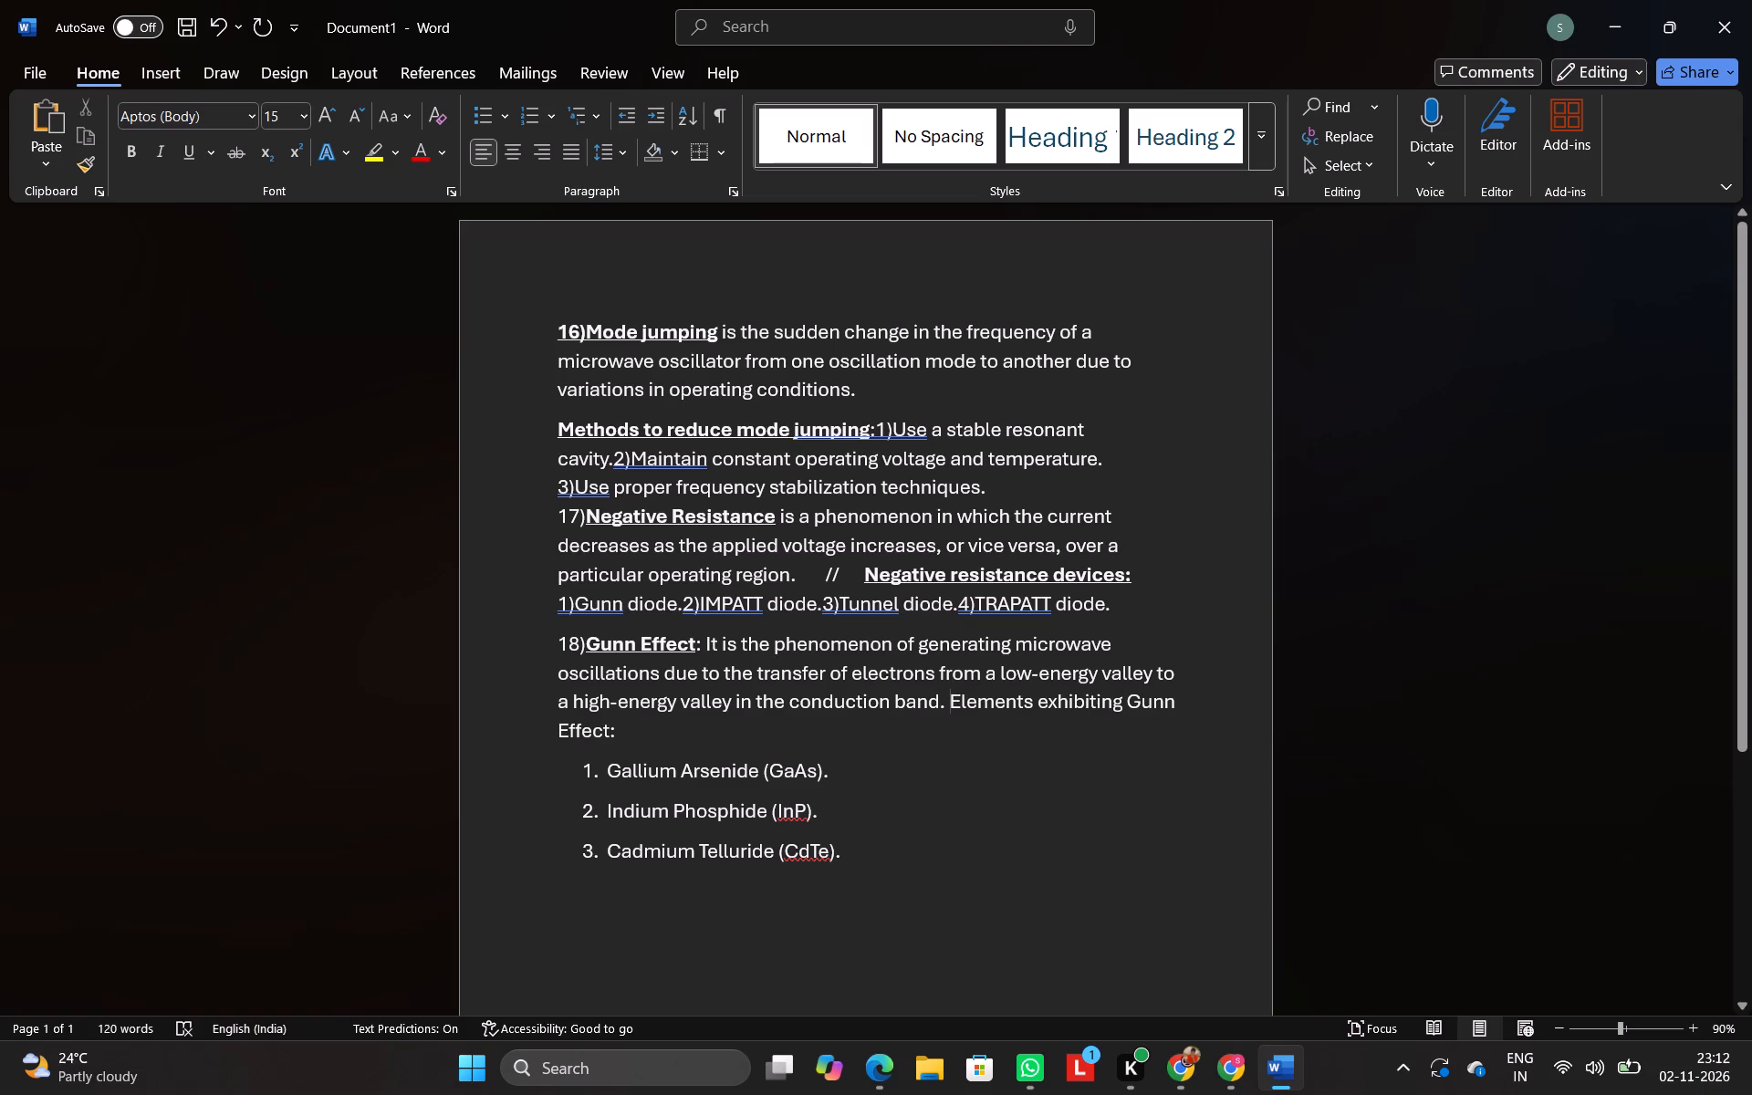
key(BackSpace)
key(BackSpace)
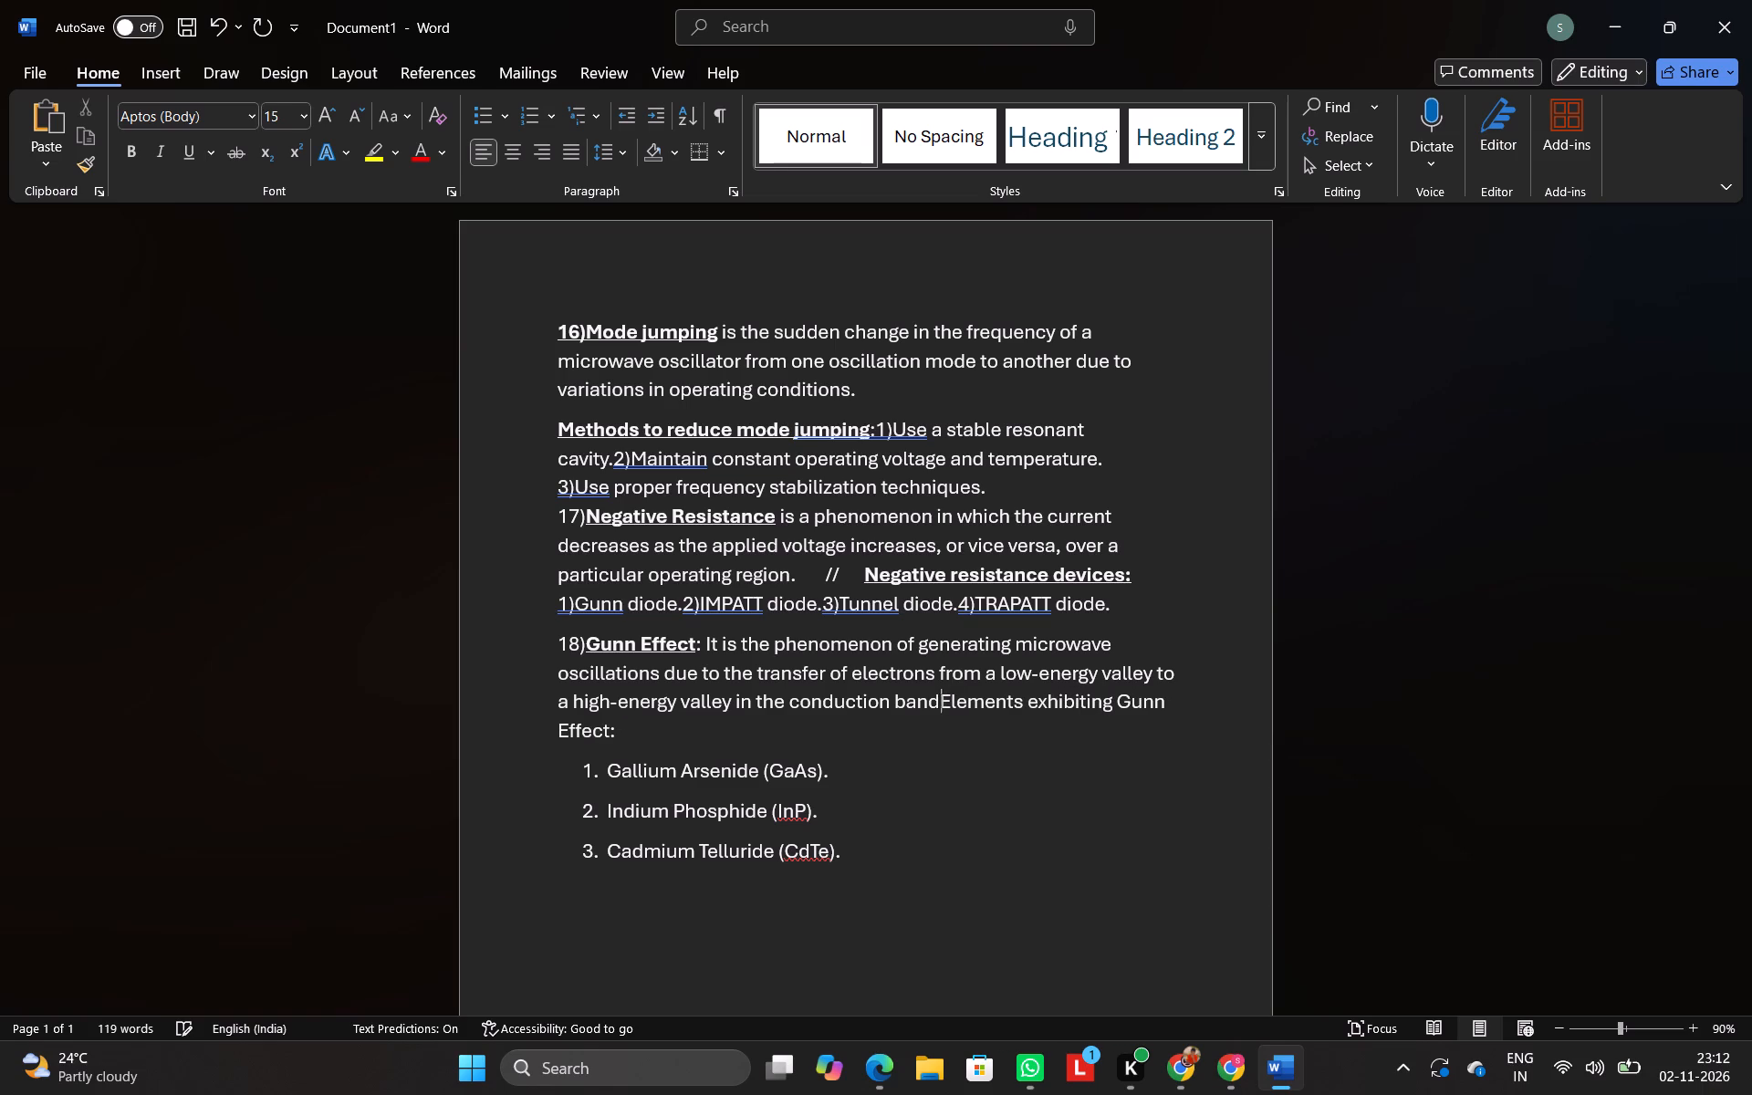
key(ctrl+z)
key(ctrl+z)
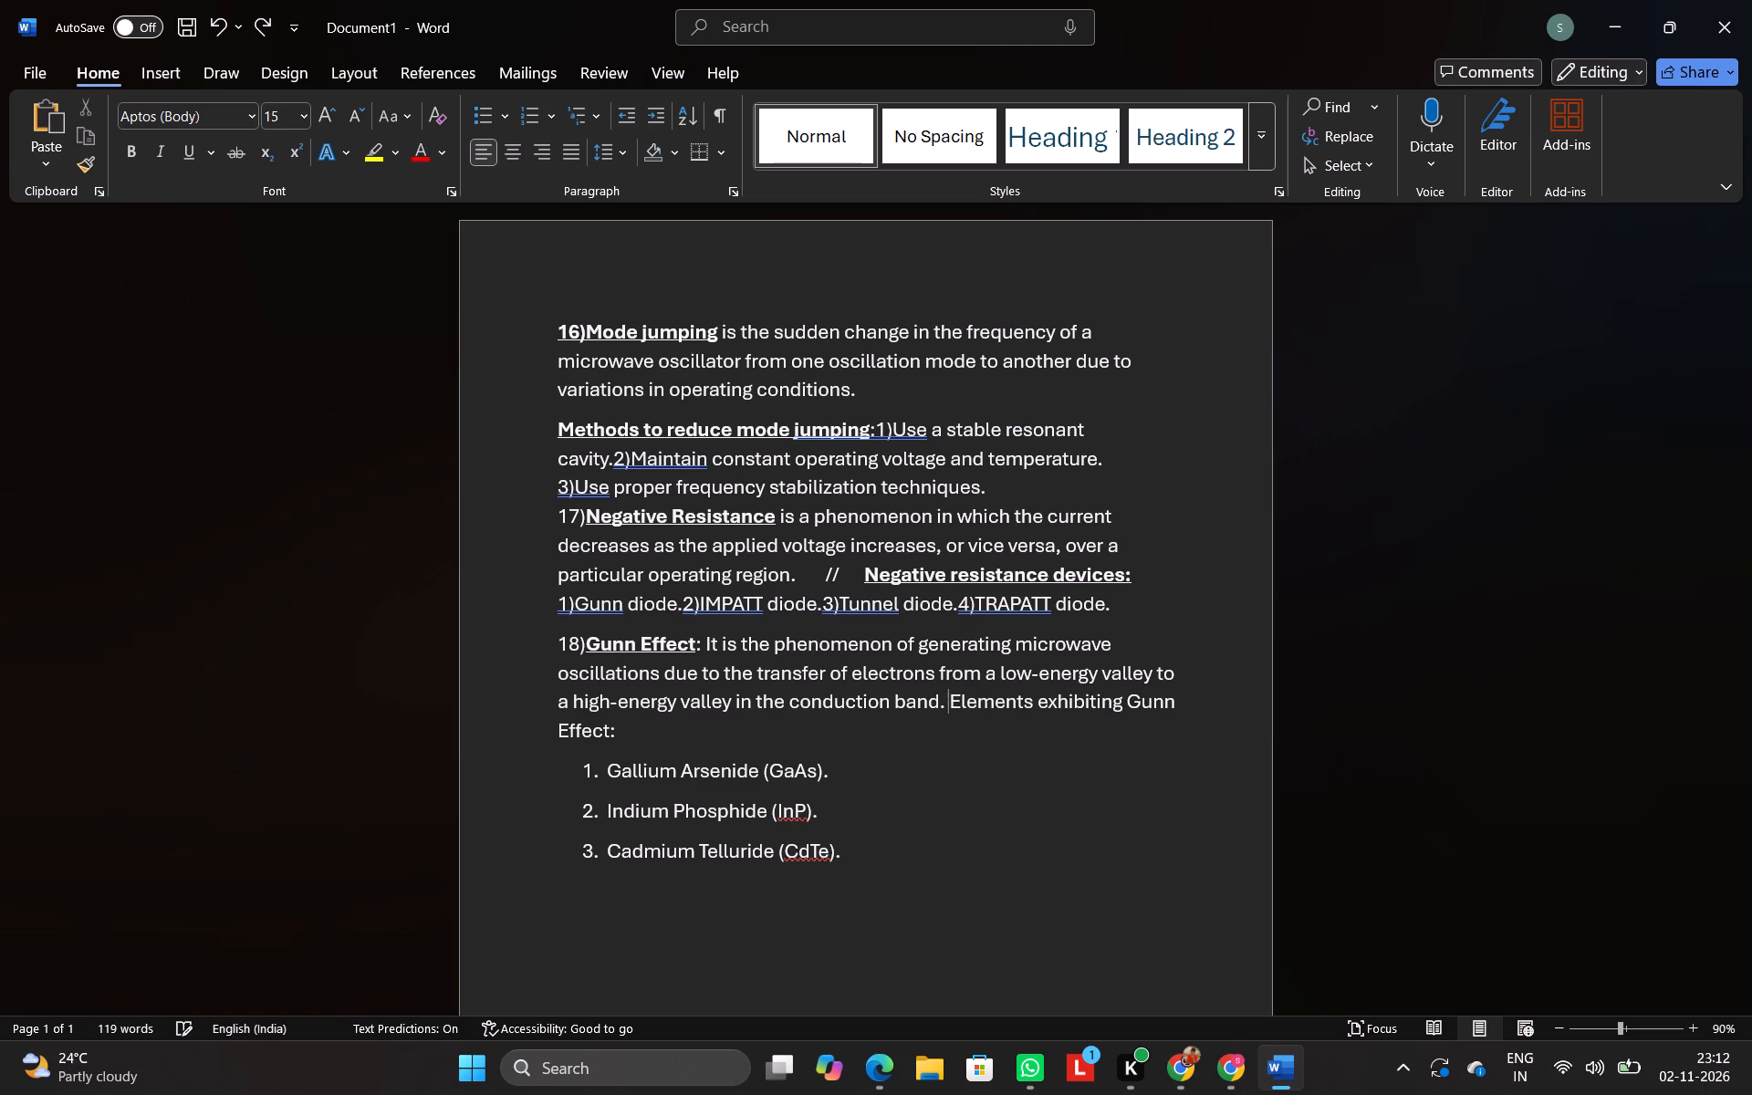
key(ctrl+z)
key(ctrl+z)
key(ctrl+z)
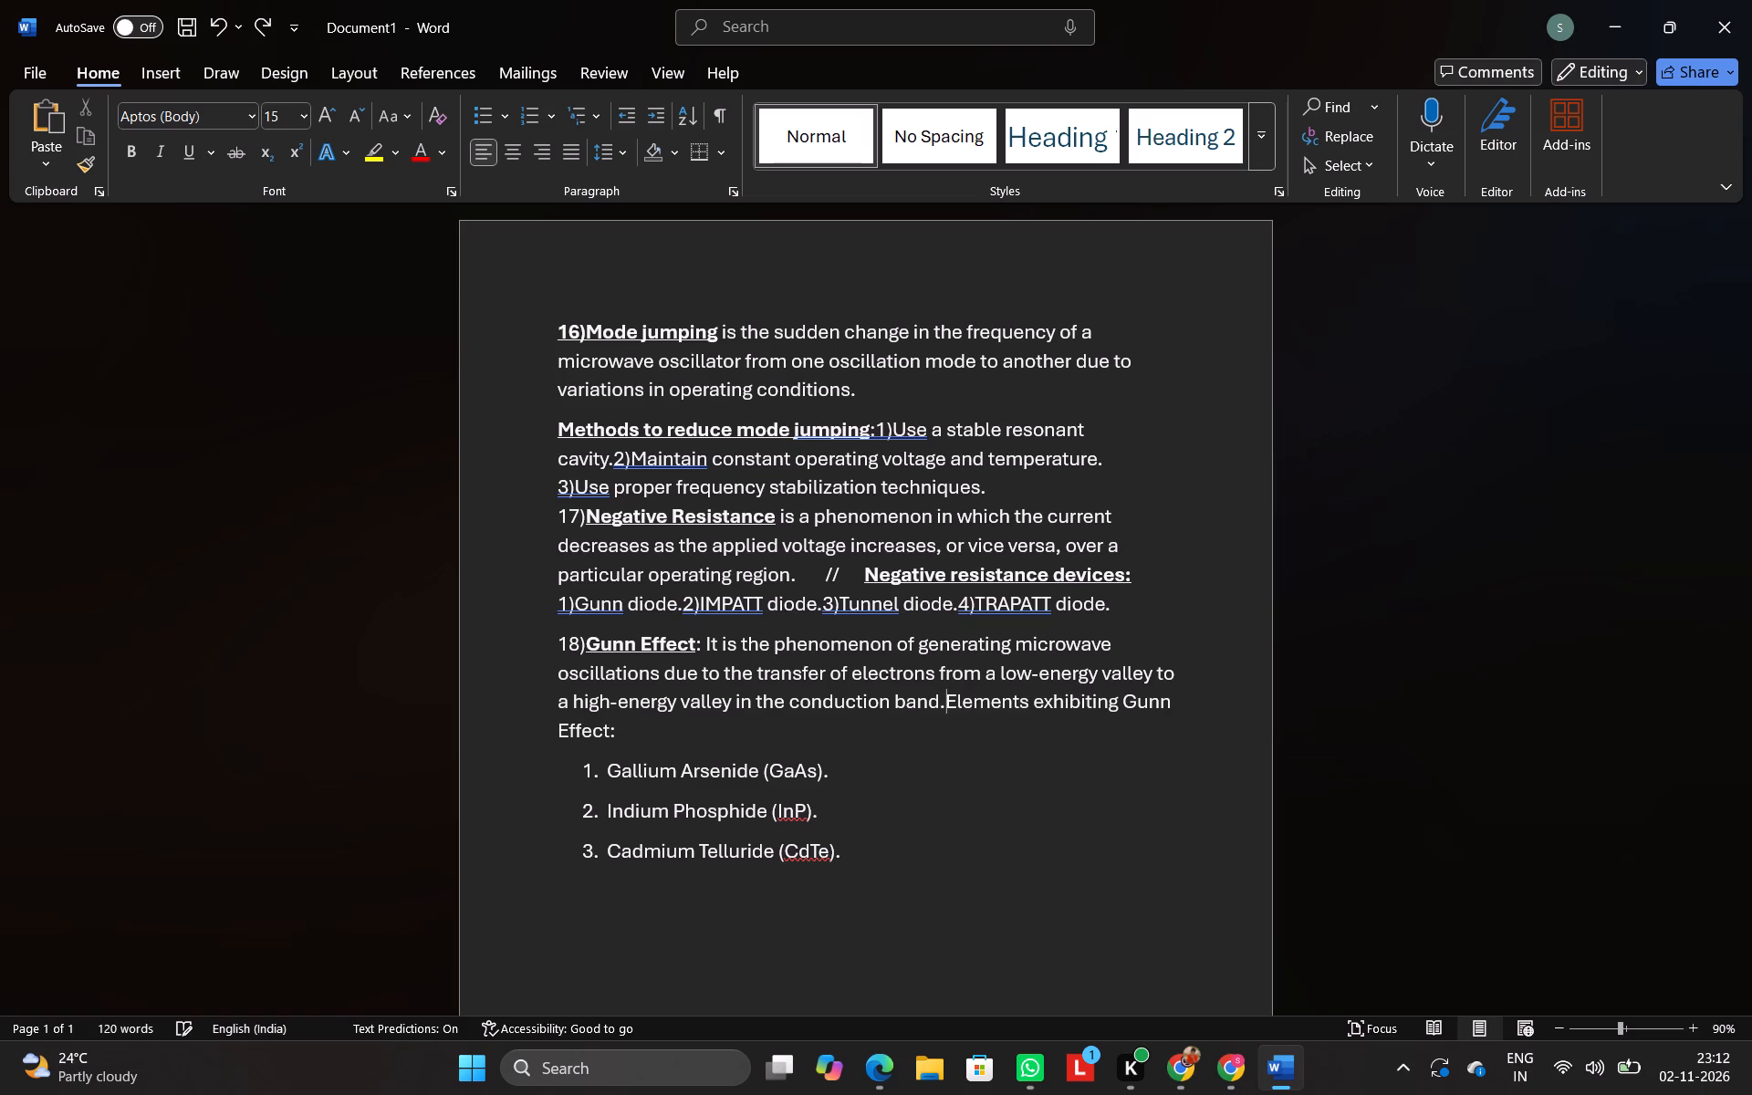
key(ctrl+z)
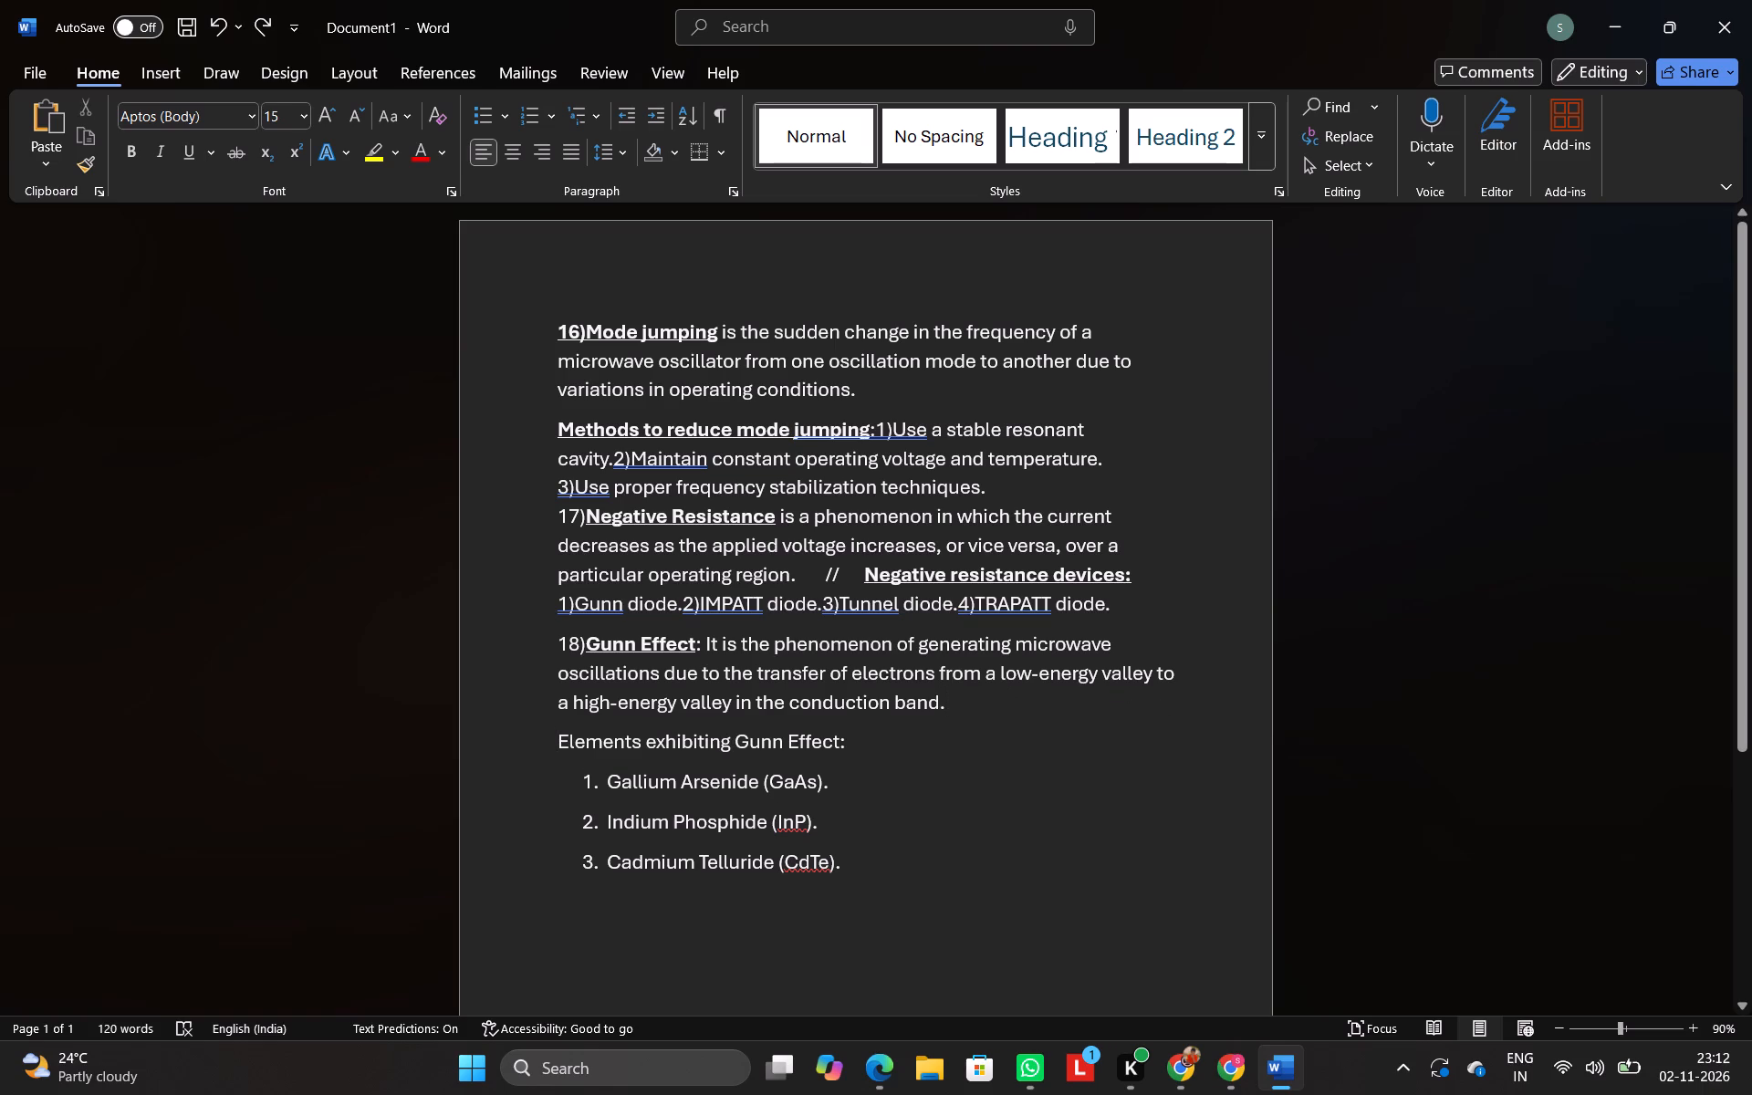
Replace the automatic list number of the Gallium Arsenide item with 1), keeping the item on its own unindented line.
click(607, 788)
key(BackSpace)
key(BackSpace)
key(BackSpace)
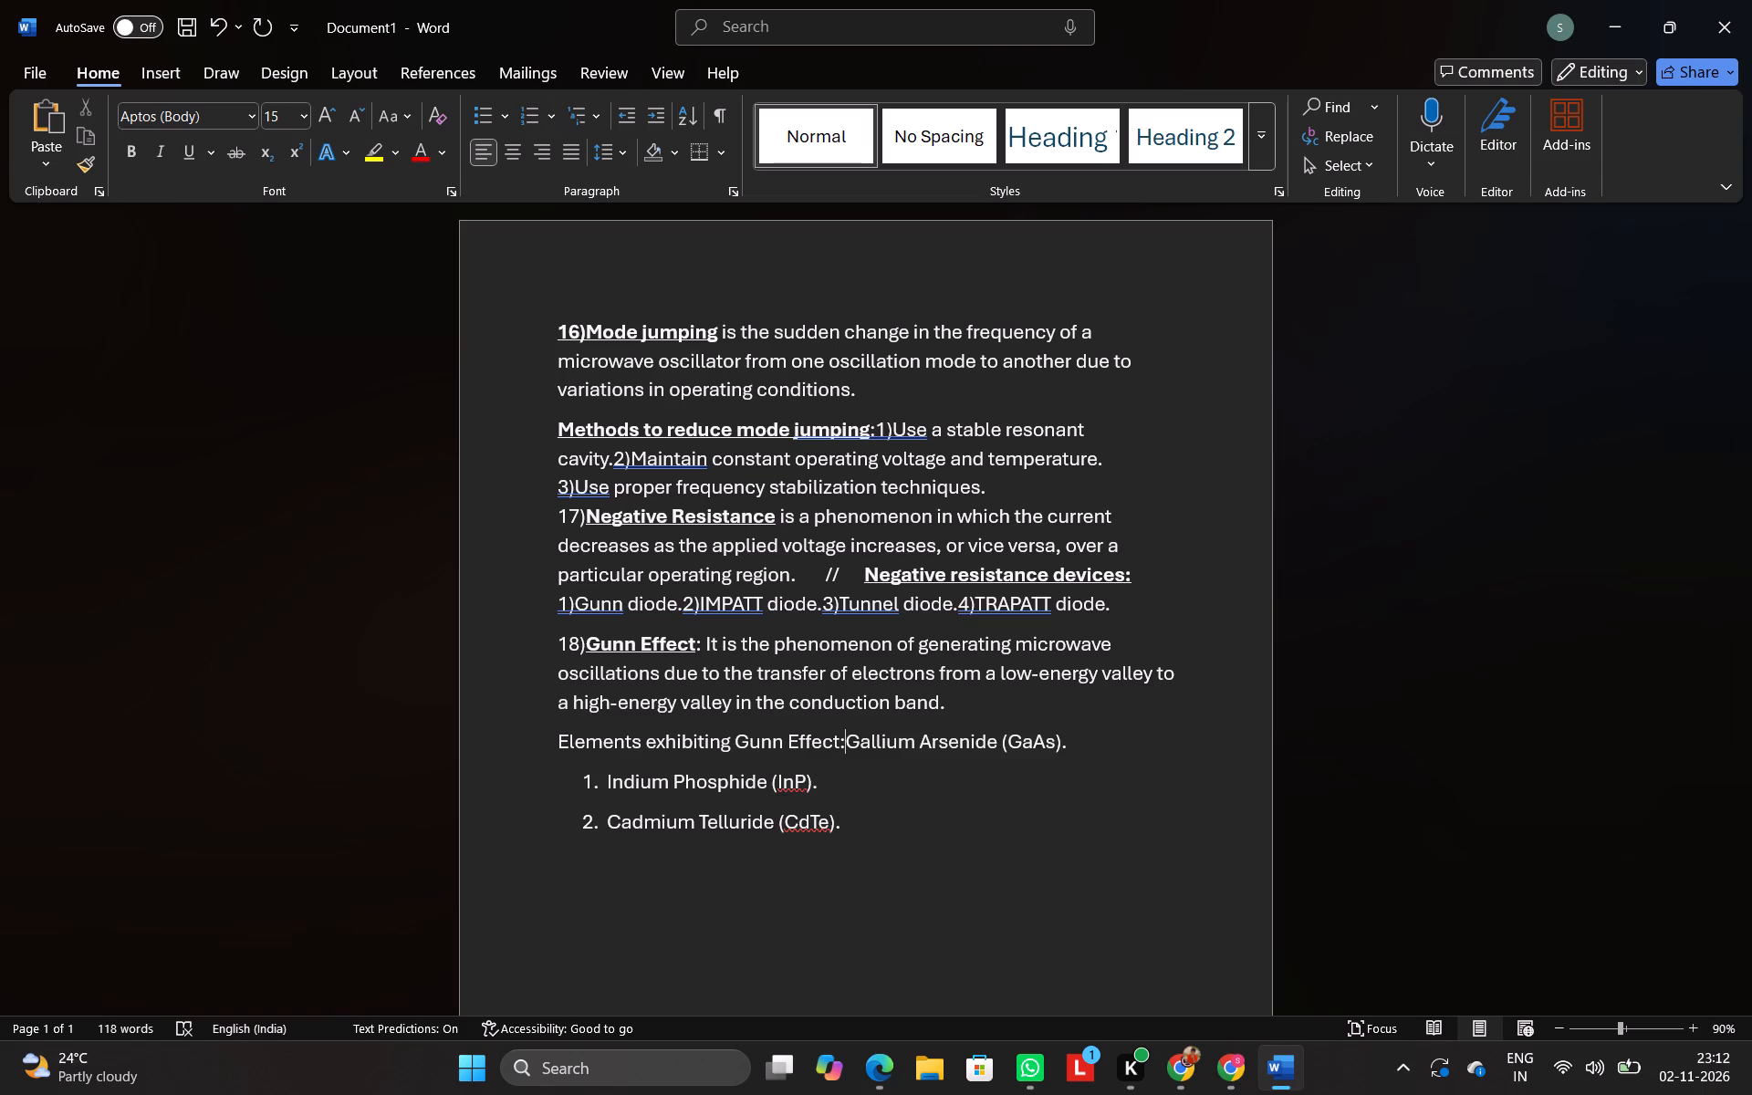
key(ctrl+z)
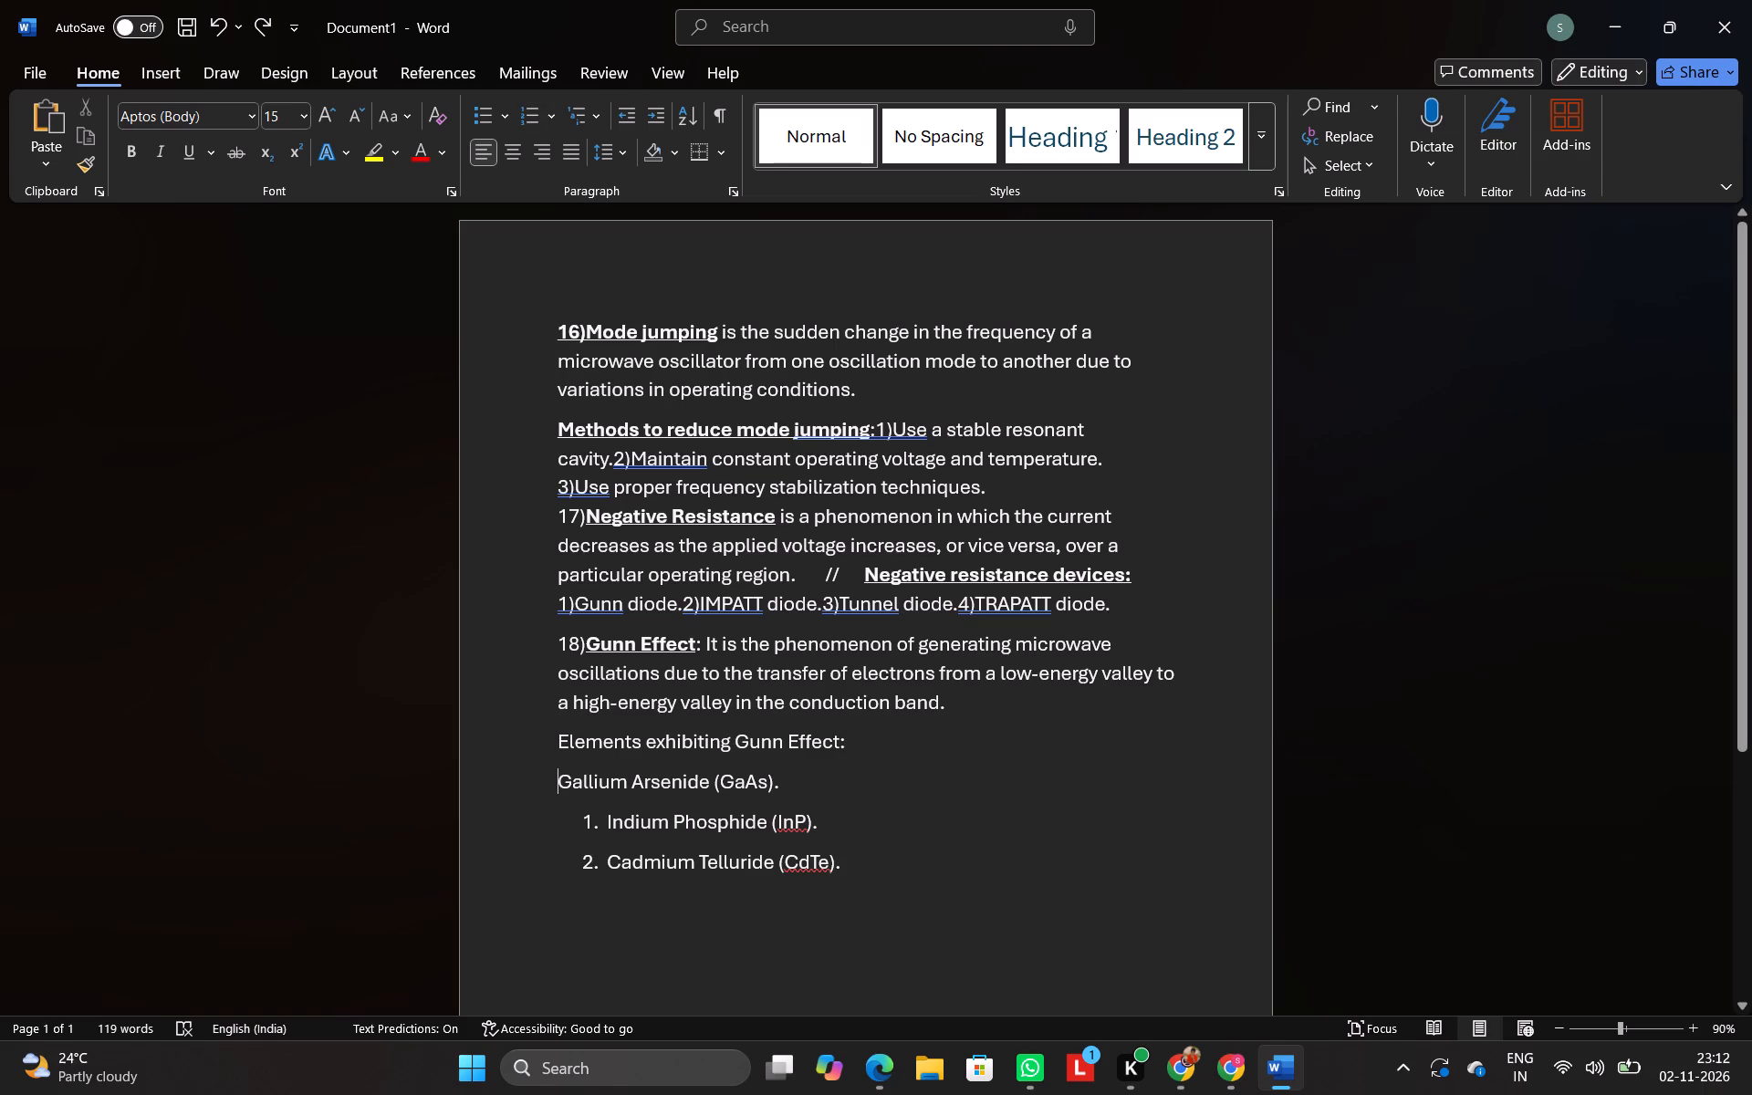
key(1)
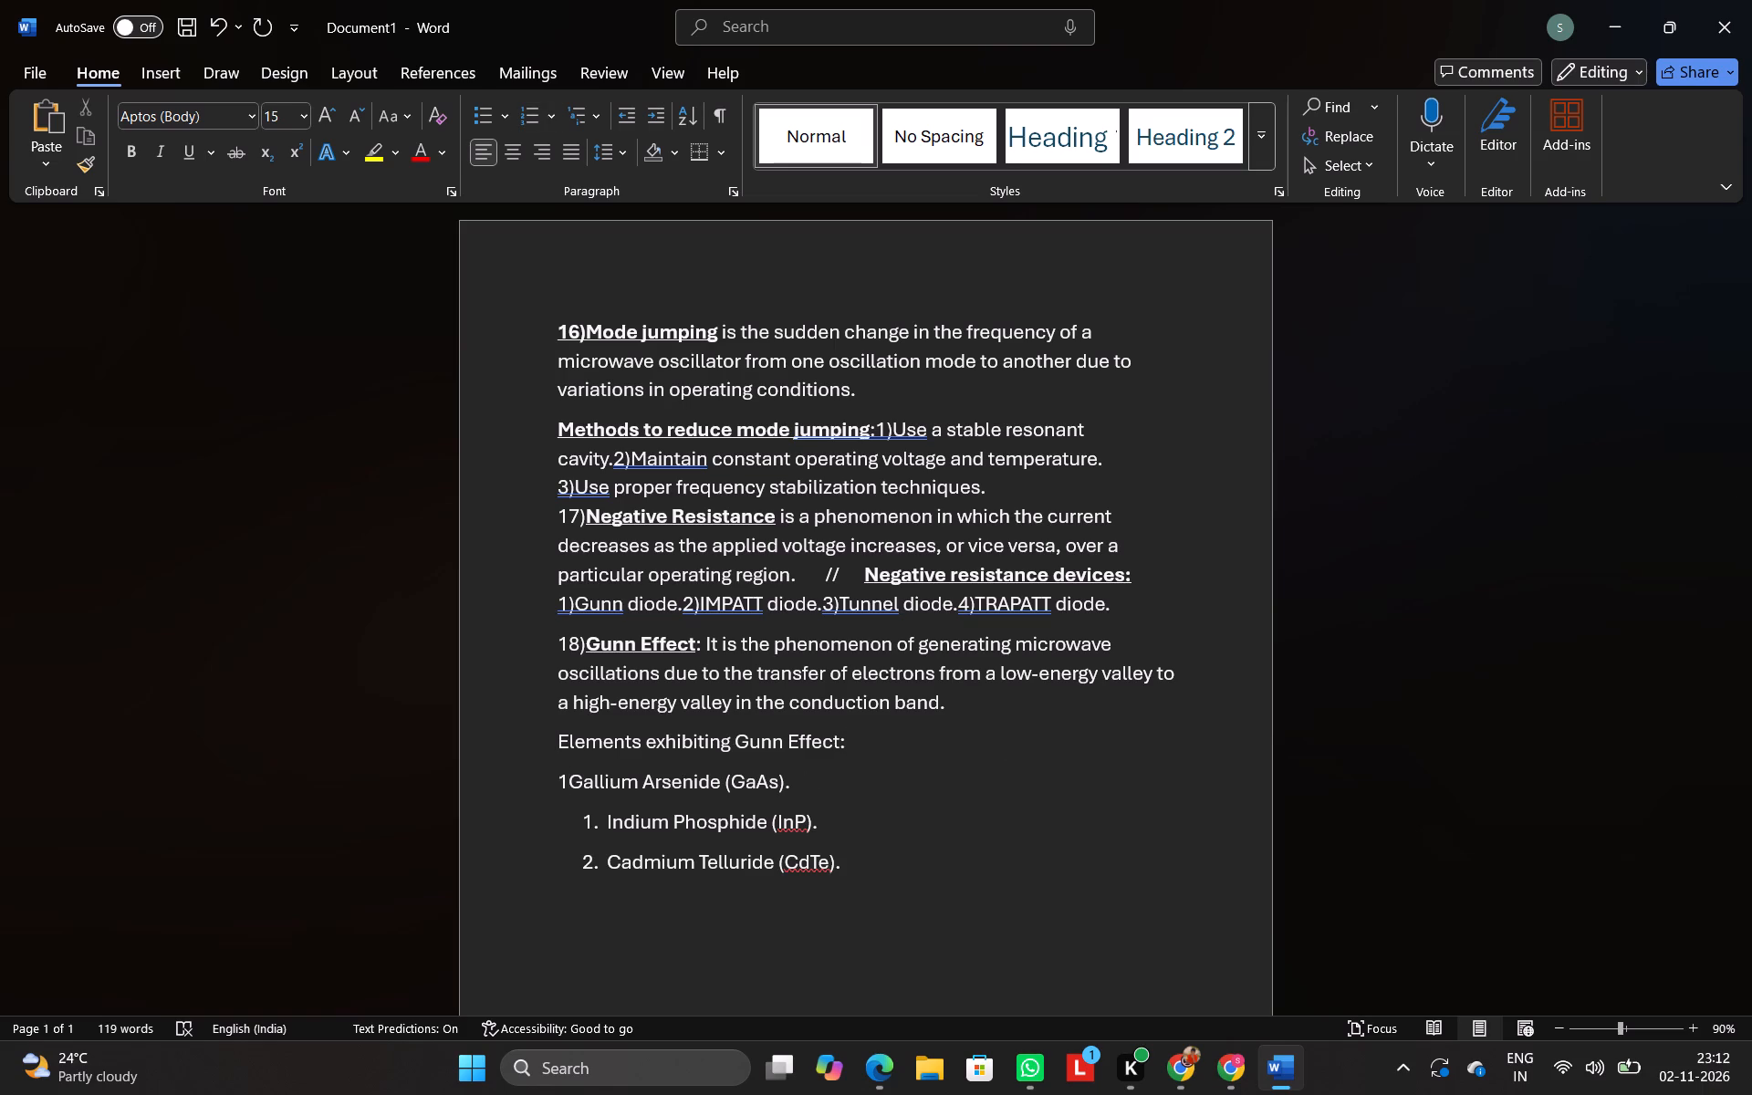
key(shift+parenright)
Join the Indium Phosphide item onto the same line after Gallium Arsenide, numbered 2) instead of the automatic list number.
key(Down)
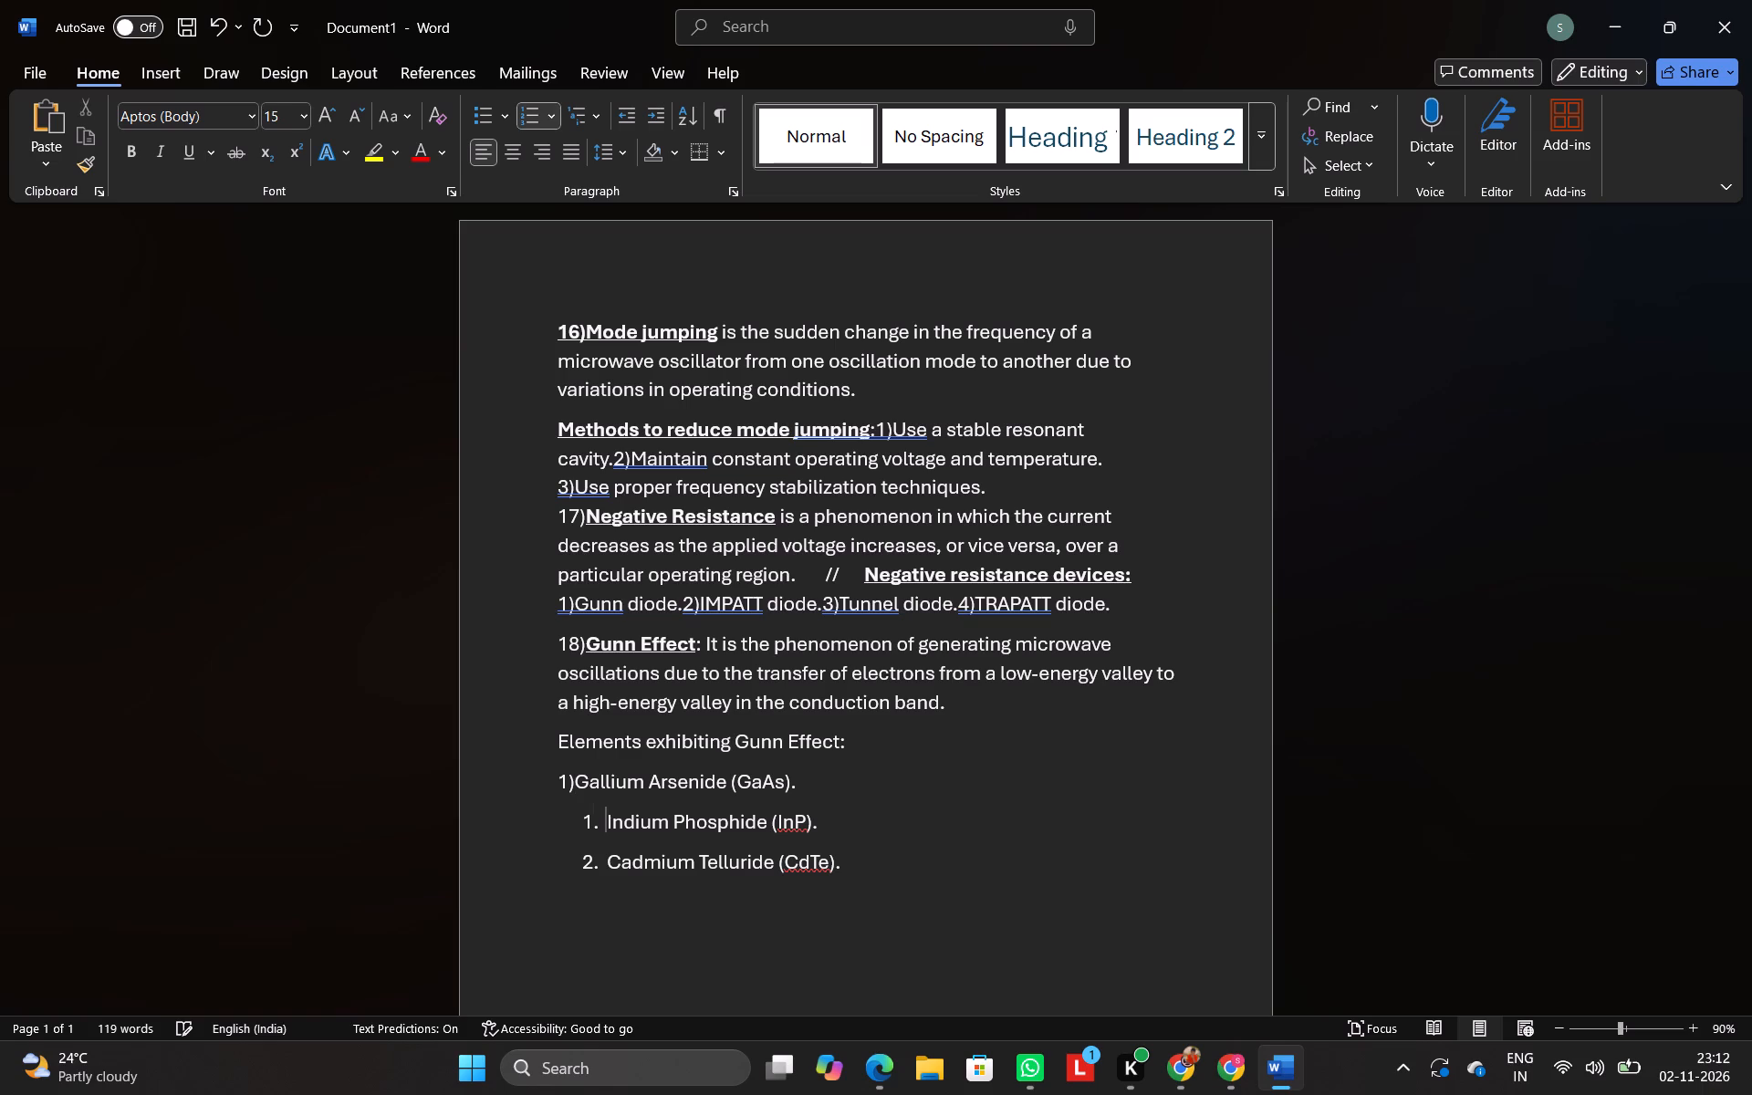
key(BackSpace)
key(BackSpace)
key(BackSpace)
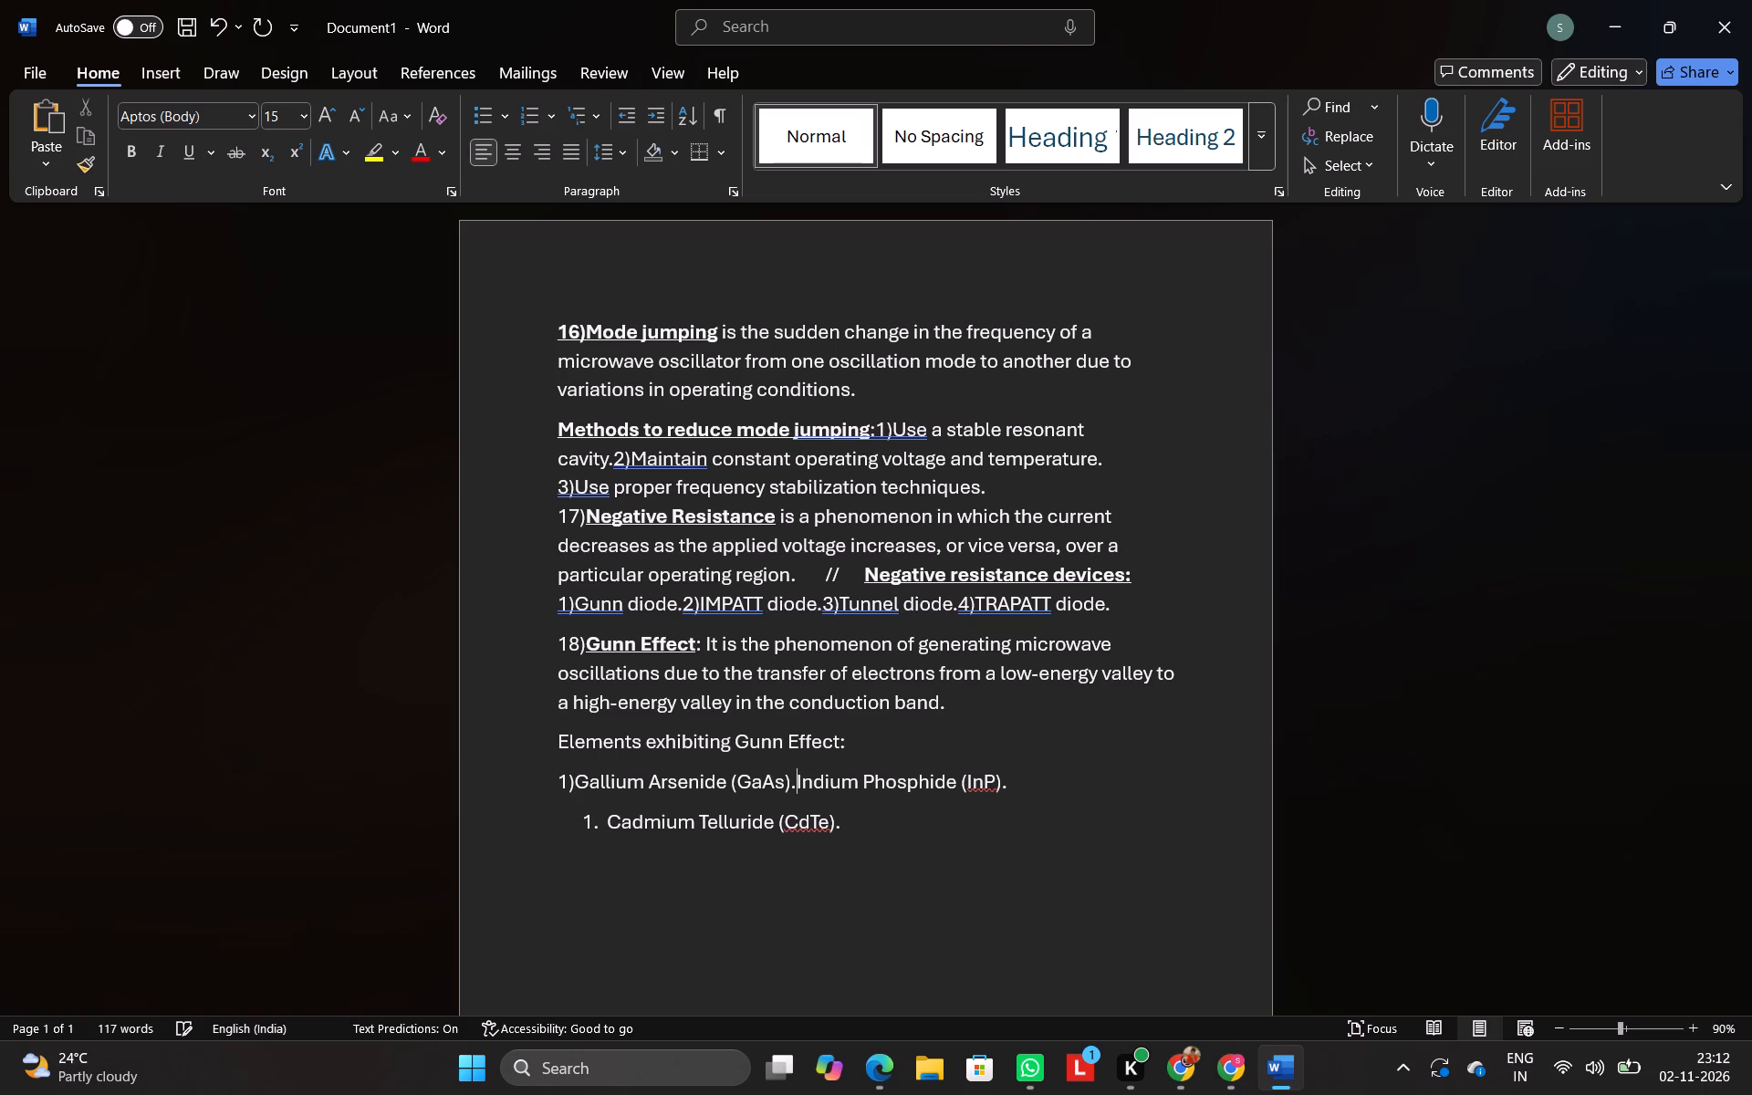
key(2)
key(shift+parenright)
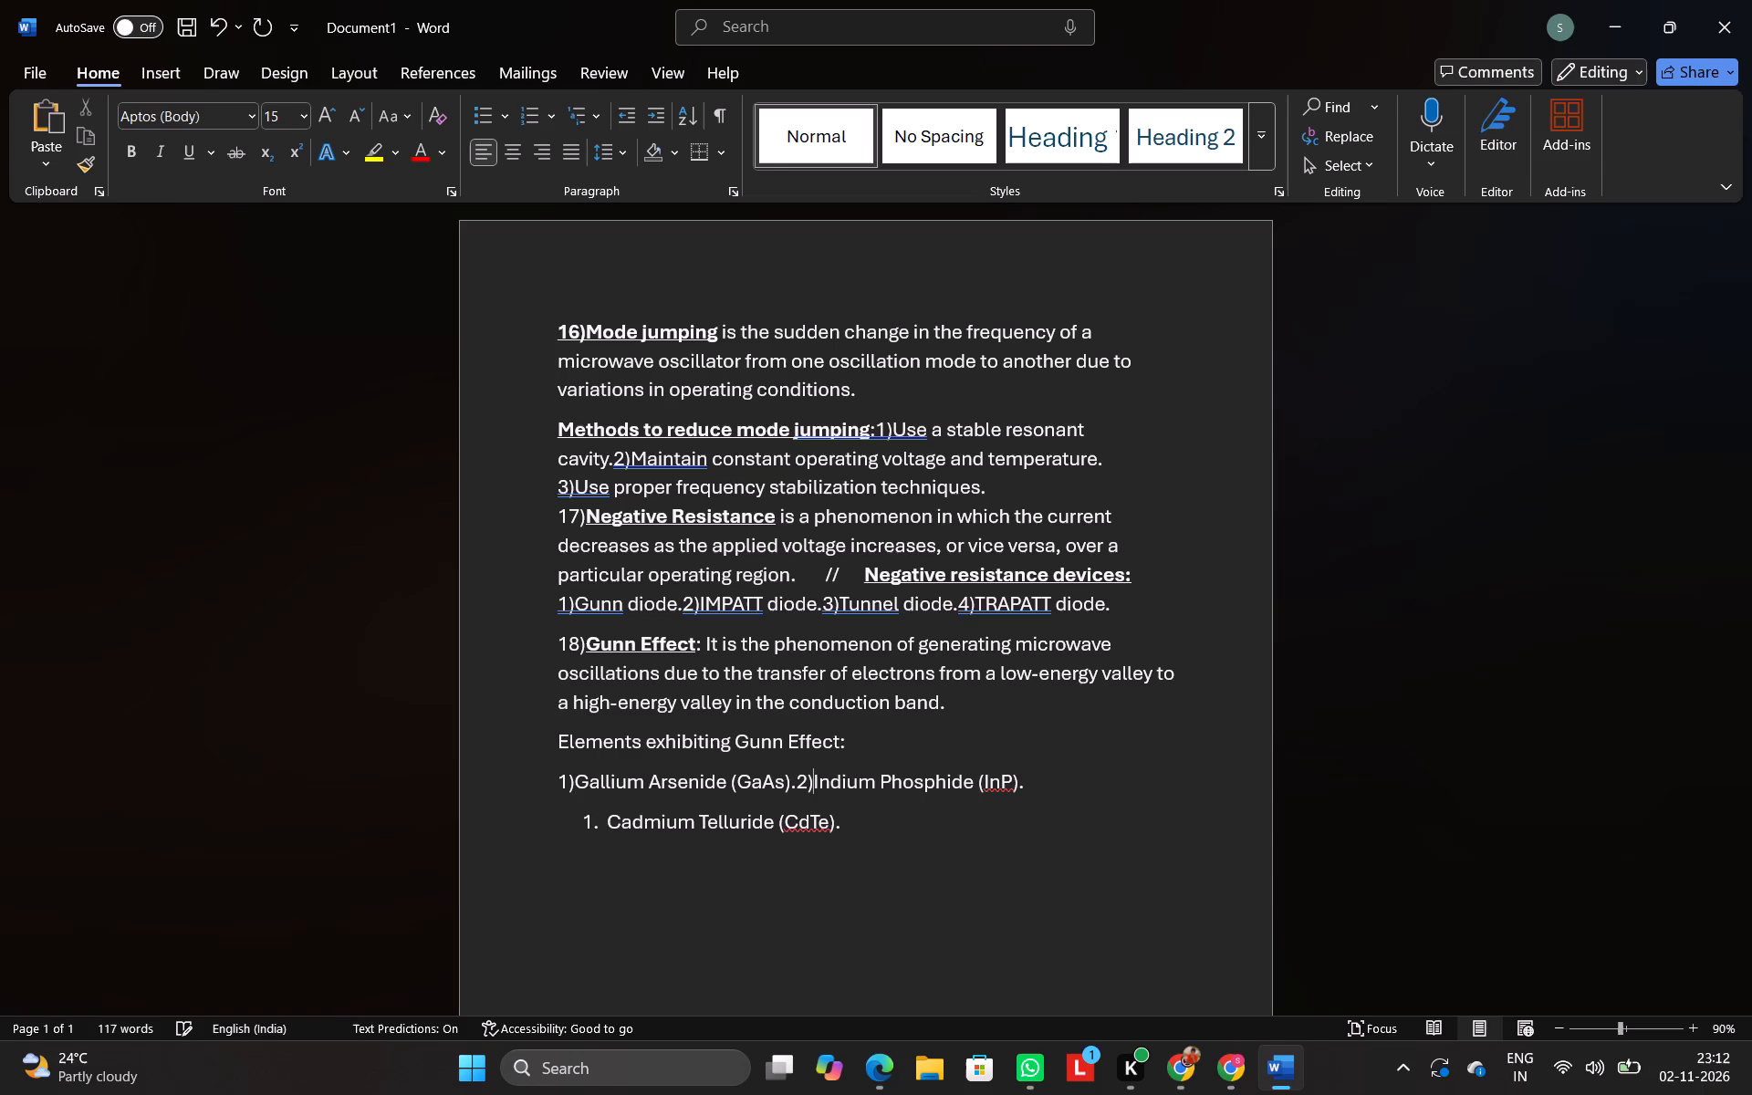
Remove the automatic list number and indent from the Cadmium Telluride item, keeping the item on its own line.
key(Down)
key(Down)
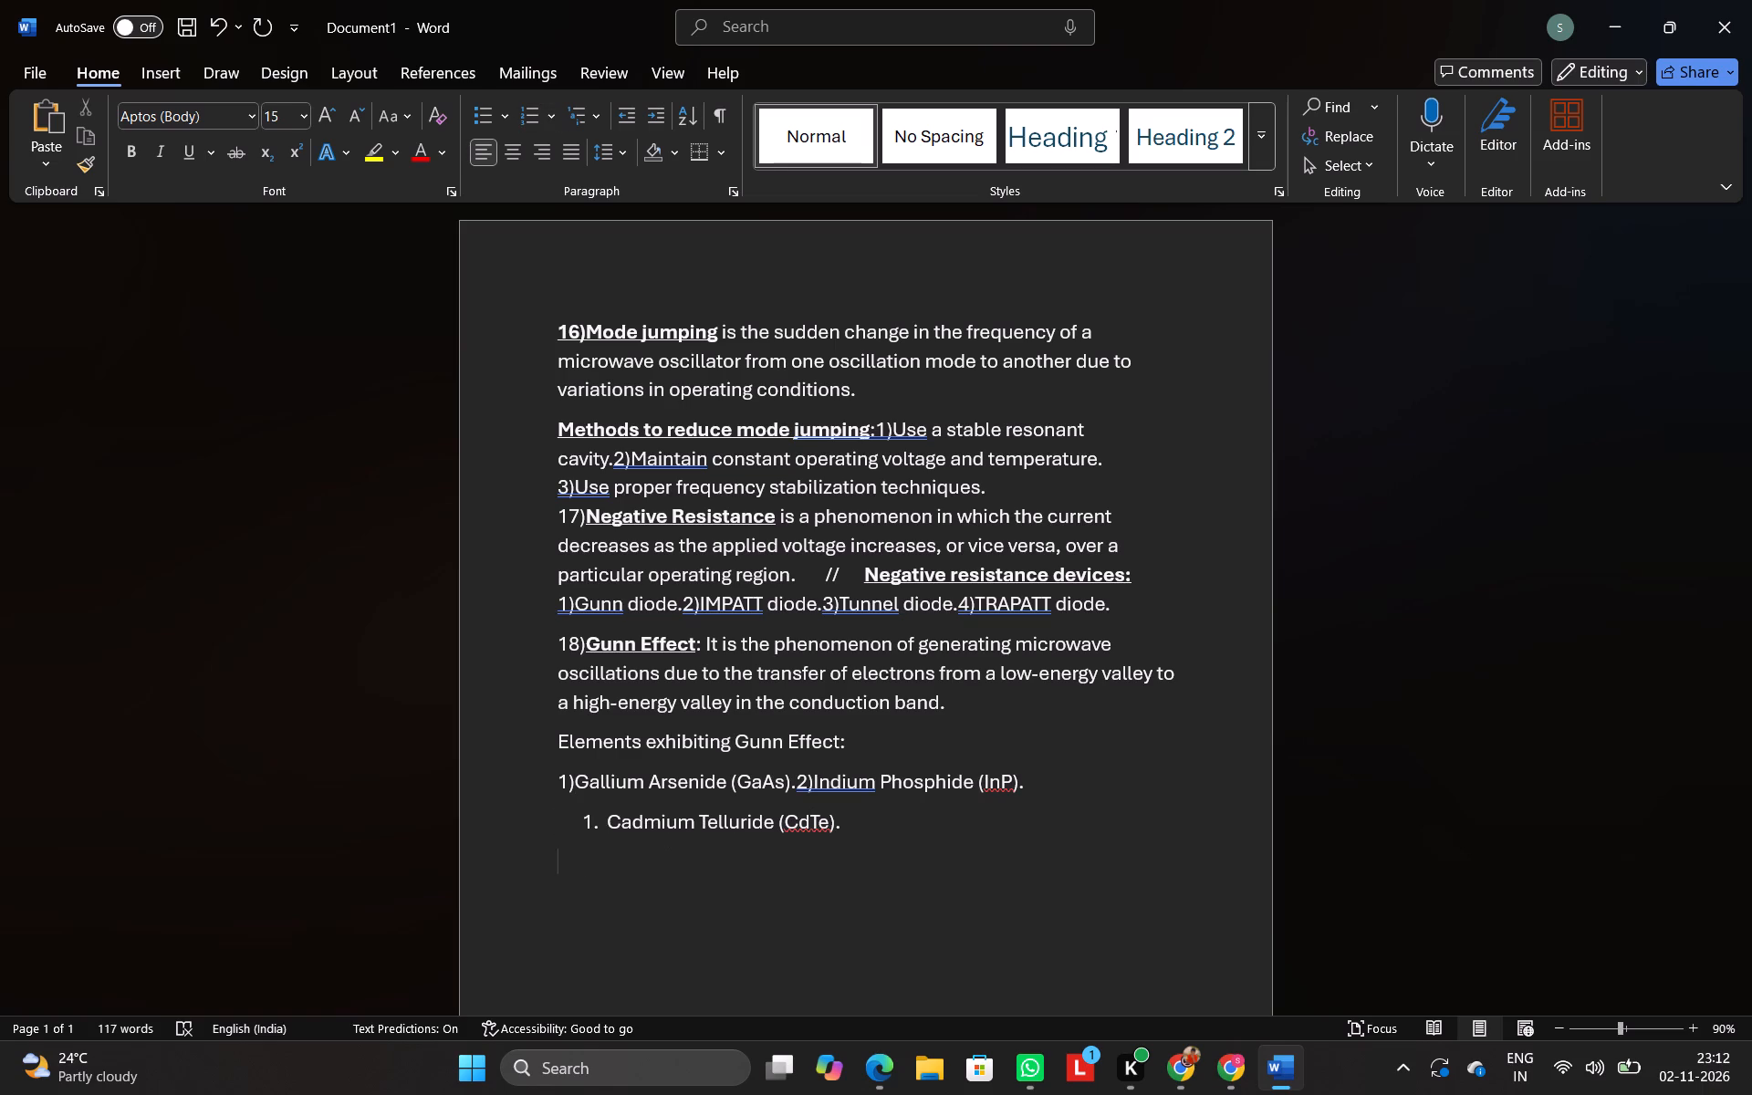
key(Up)
key(Down)
key(Up)
key(Left)
key(Left)
key(Left)
key(Left)
key(Left)
key(Left)
key(Left)
key(Left)
key(Left)
key(Left)
key(Left)
key(Left)
key(Left)
key(Left)
key(Left)
key(Left)
key(Left)
key(Left)
key(Left)
key(Left)
key(Left)
key(Left)
key(Down)
key(Down)
key(Up)
key(Left)
key(Left)
key(Left)
key(Left)
key(Left)
key(Left)
key(Left)
key(Left)
key(Left)
key(Left)
key(Left)
key(Left)
key(Left)
key(Left)
key(Left)
key(Left)
key(Left)
key(Left)
key(Left)
key(Left)
key(Right)
key(Right)
key(BackSpace)
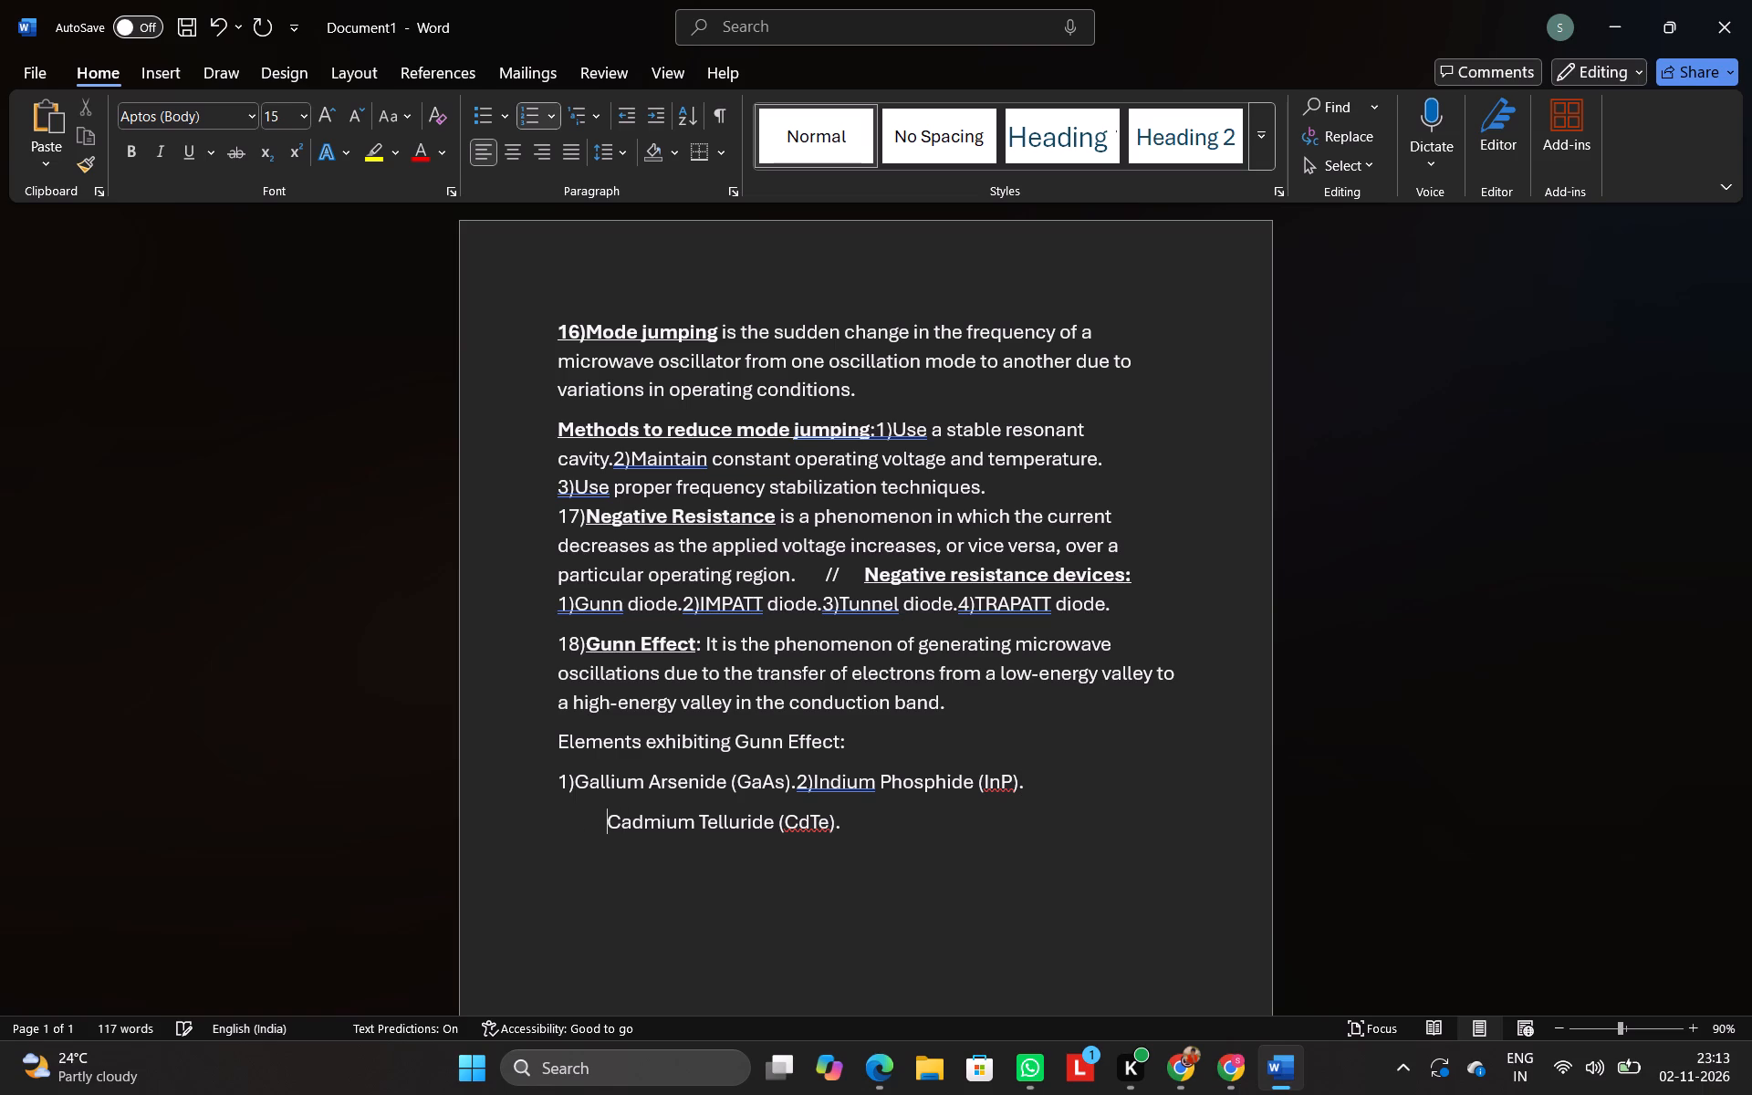
key(BackSpace)
key(BackSpace)
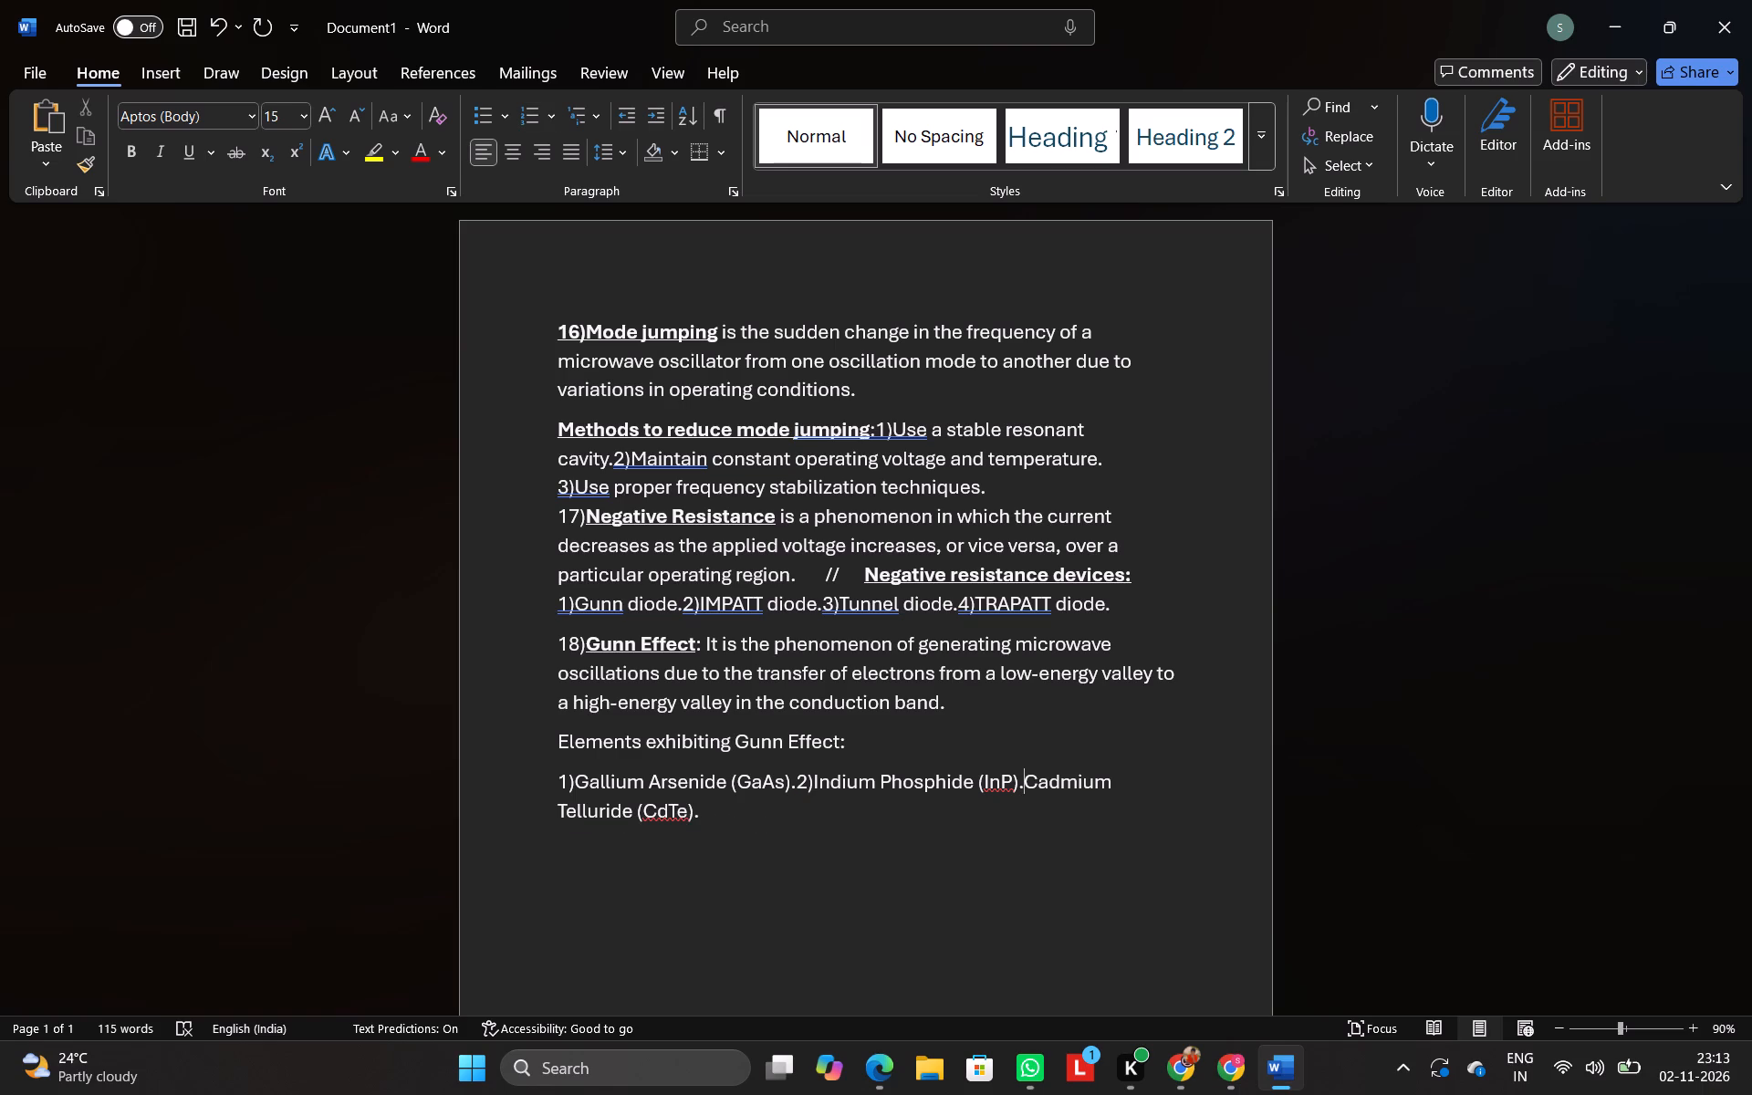
key(ctrl+z)
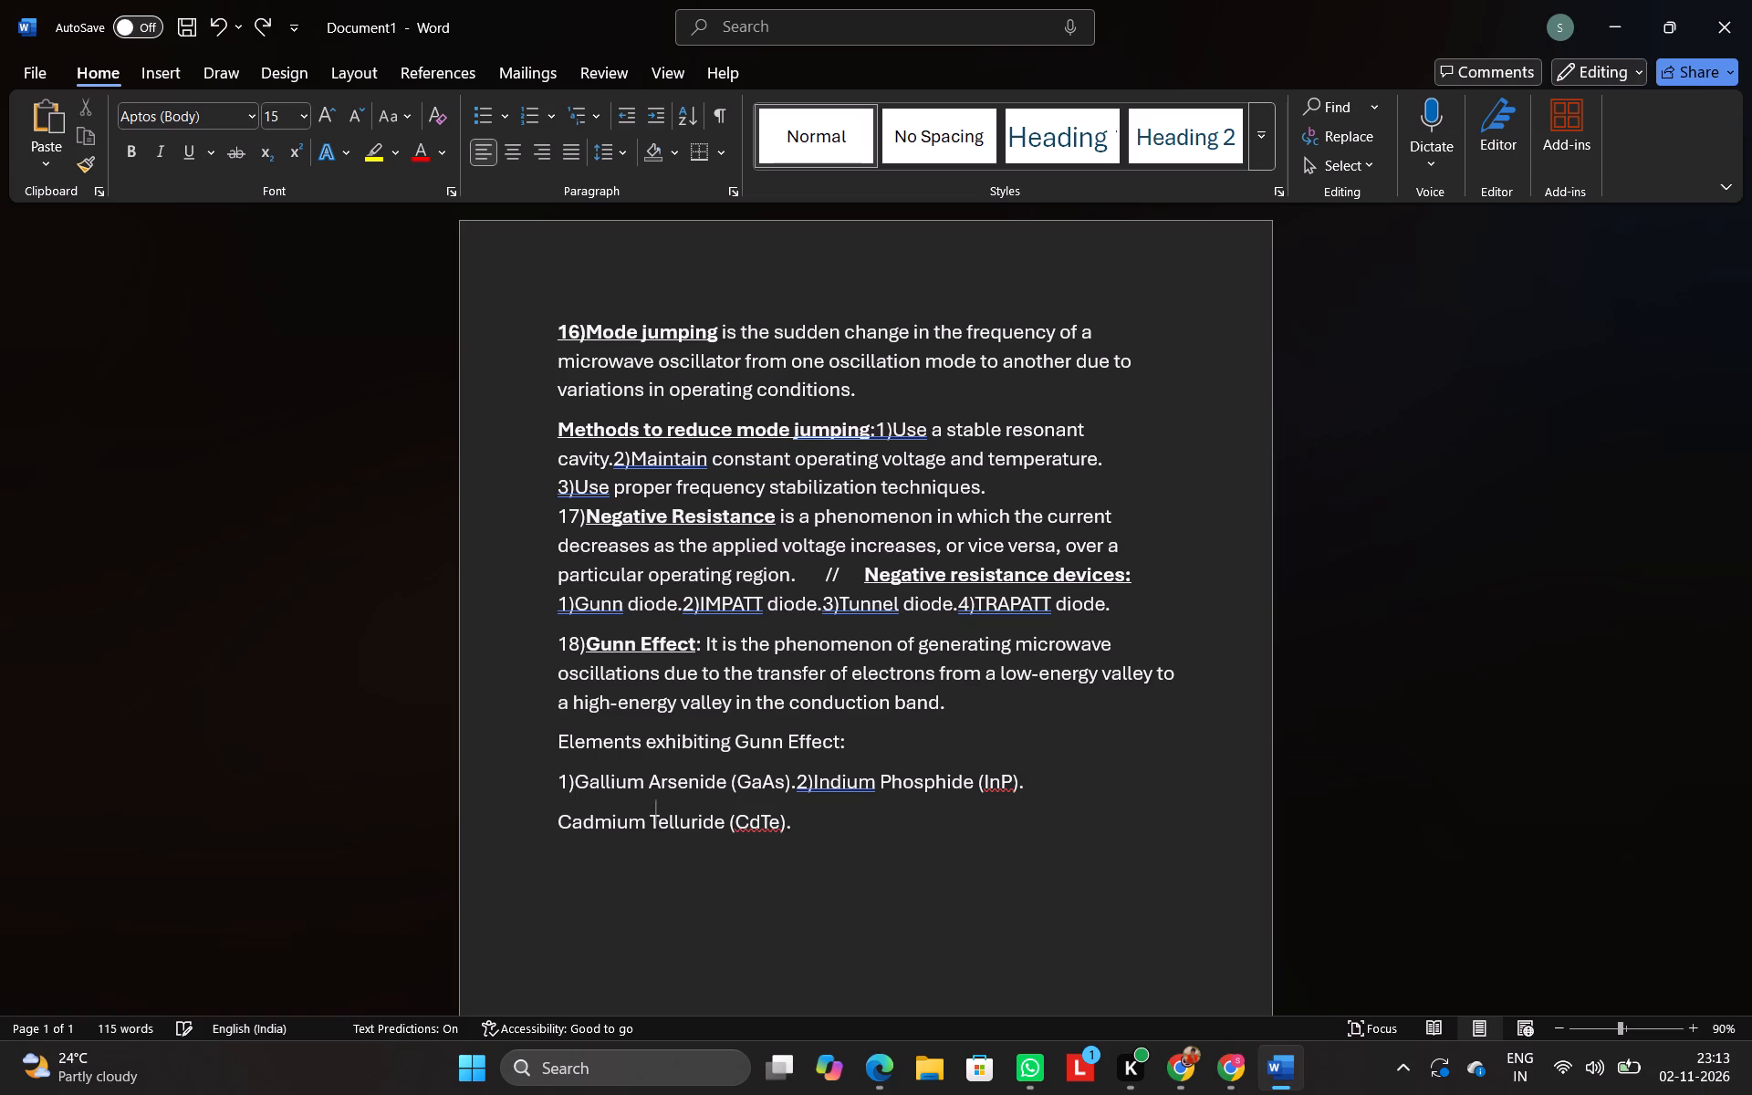
Join the Gallium Arsenide and Indium Phosphide line onto "Elements exhibiting Gunn Effect:" and add spaces before 2) so it starts a new line.
click(559, 774)
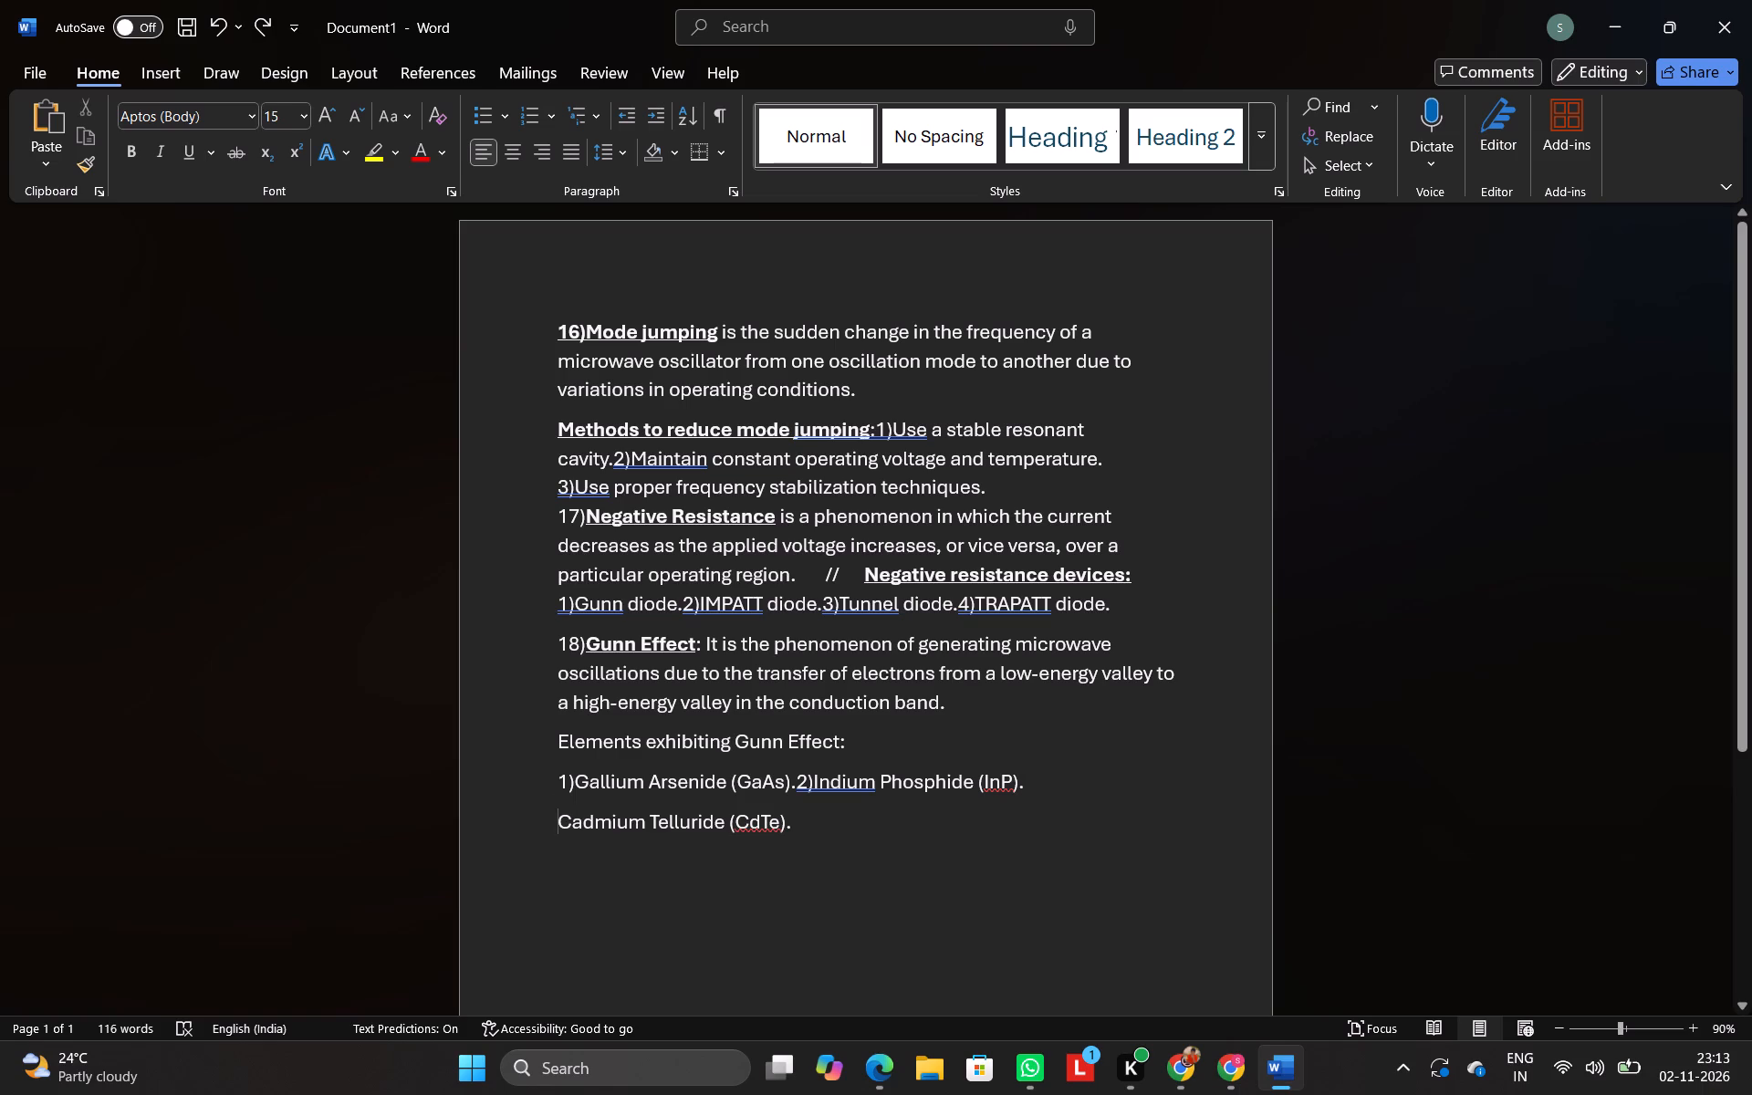
key(BackSpace)
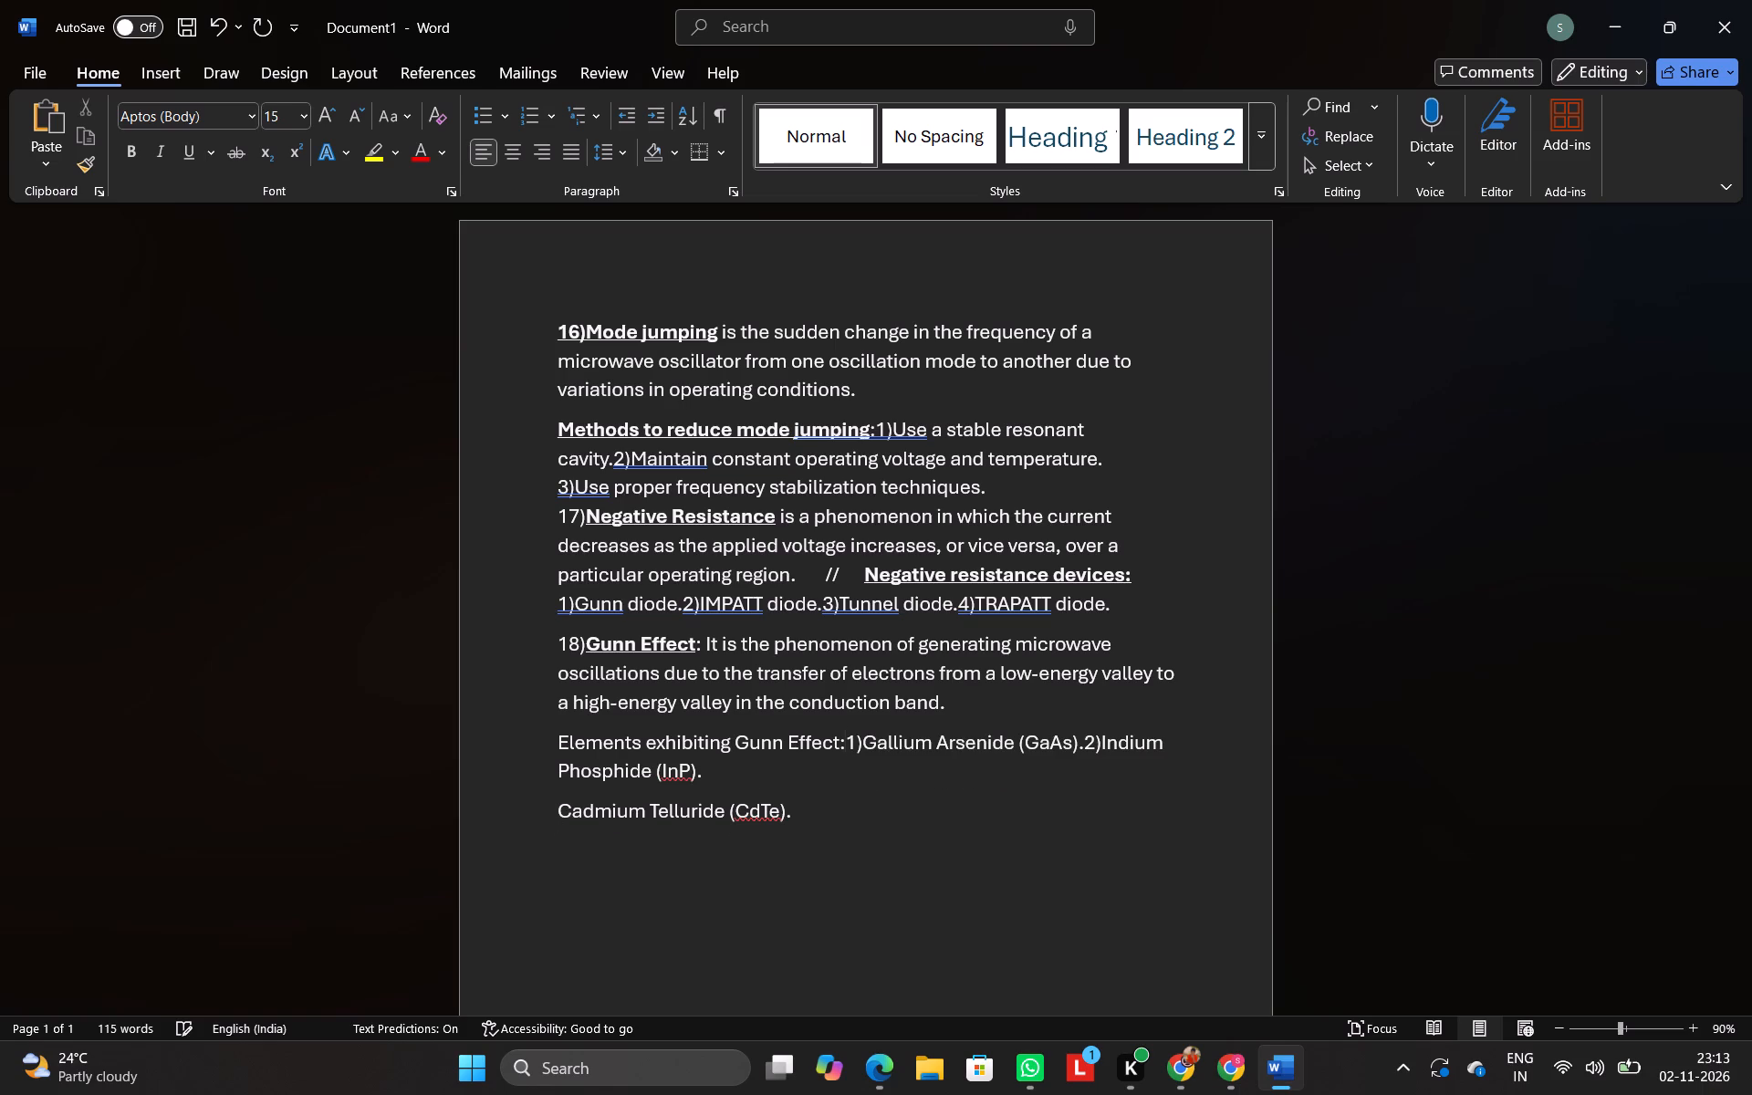
click(1085, 741)
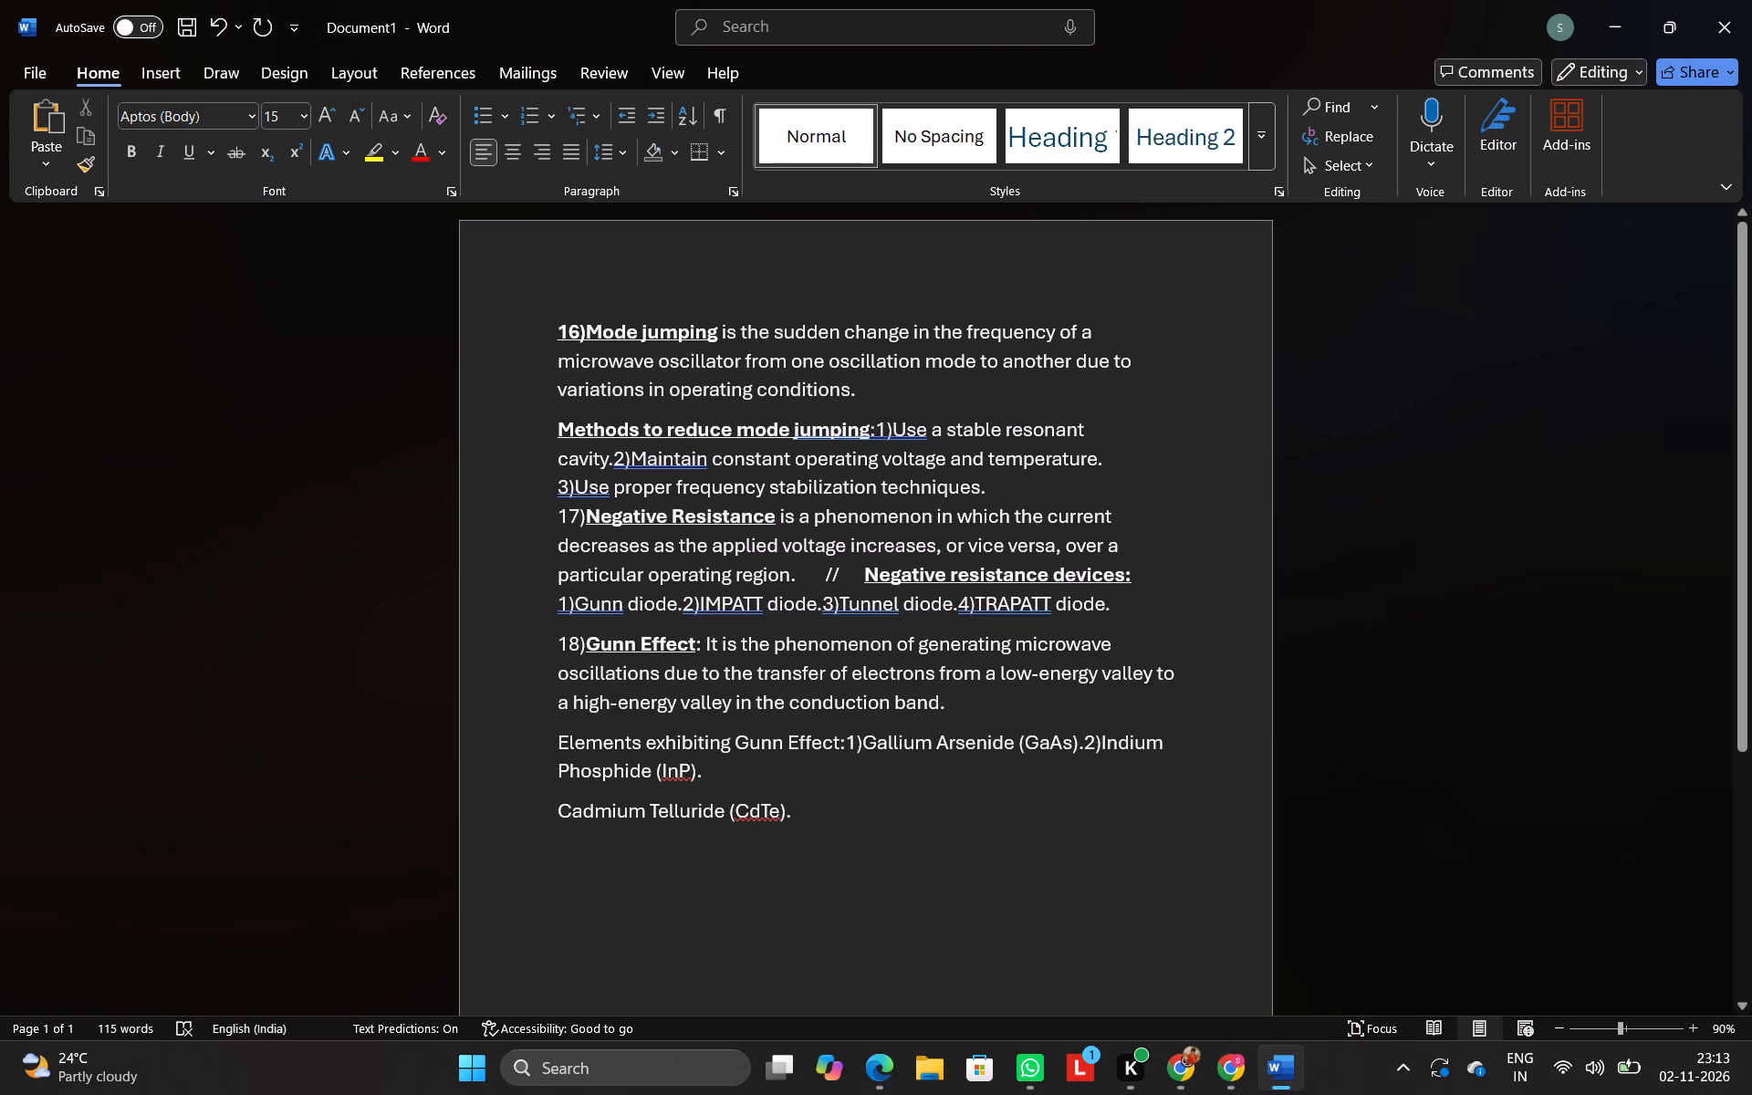
key(space)
key(space)
key(space)
key(space)
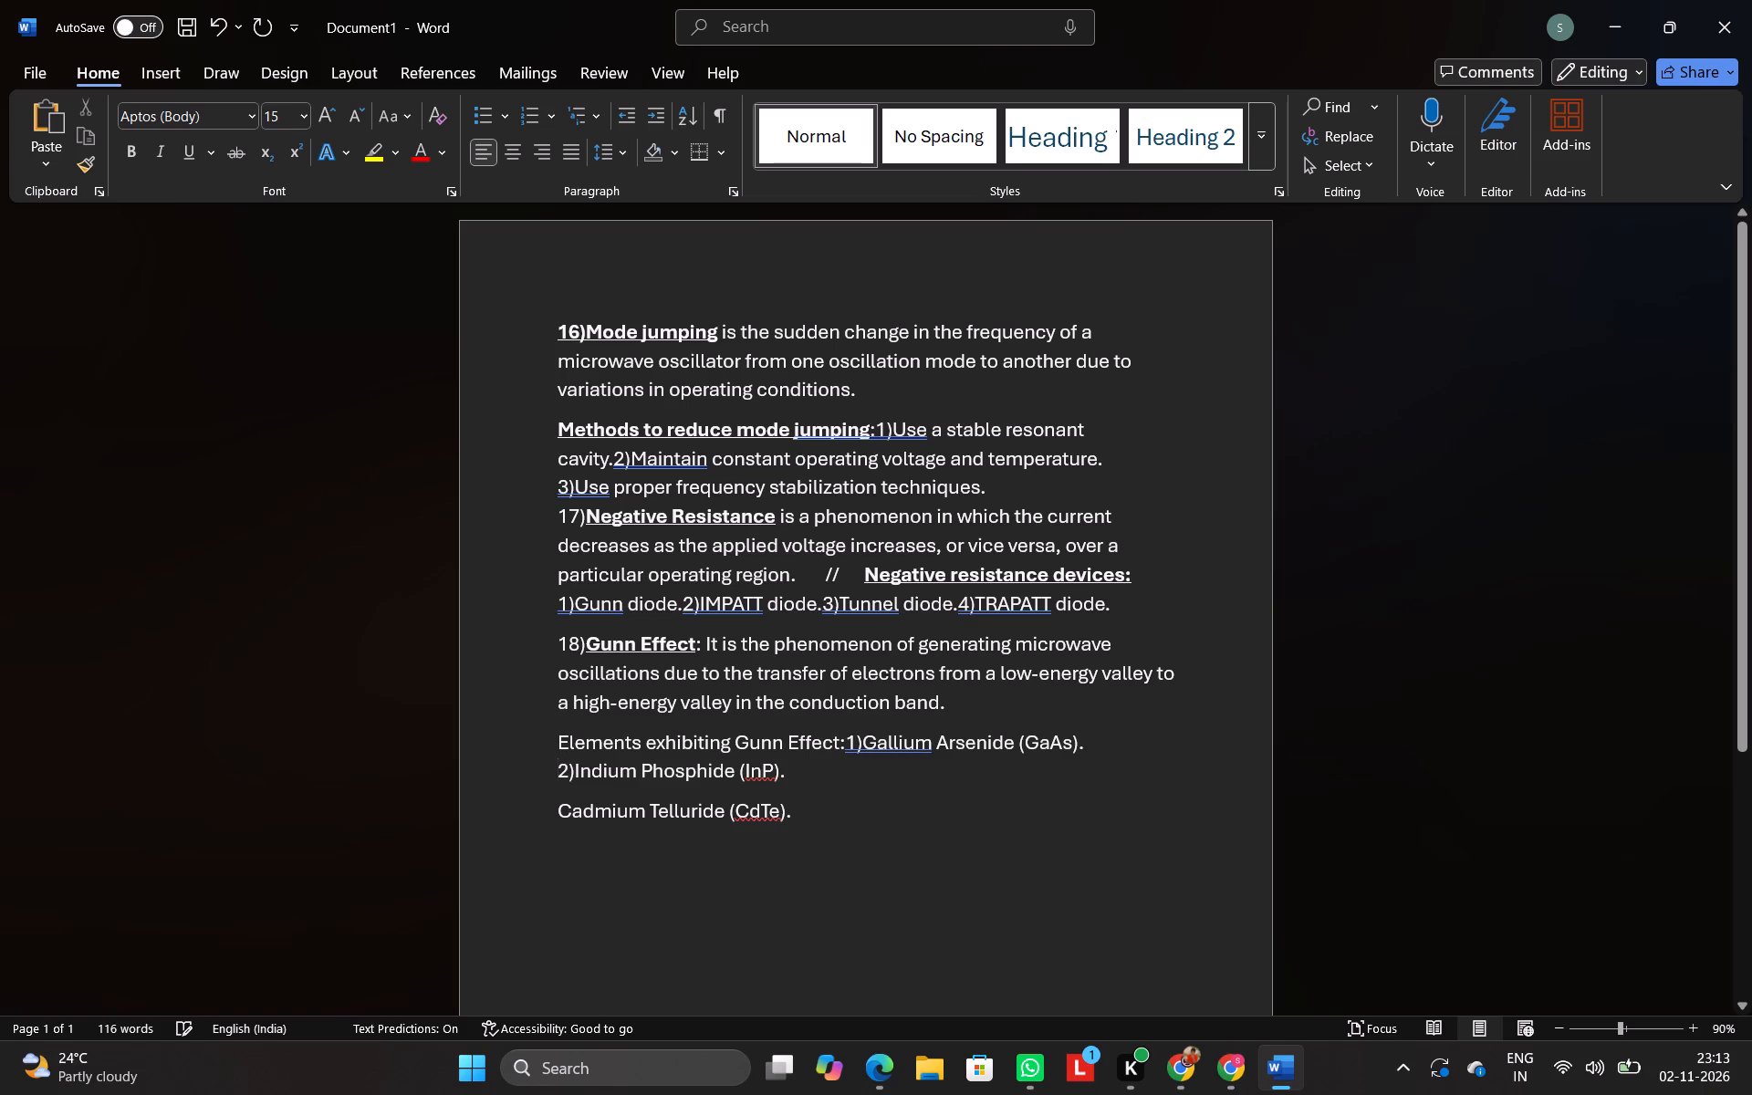
Join the Cadmium Telluride item onto the same line after Indium Phosphide, numbered 3).
click(556, 811)
key(BackSpace)
key(3)
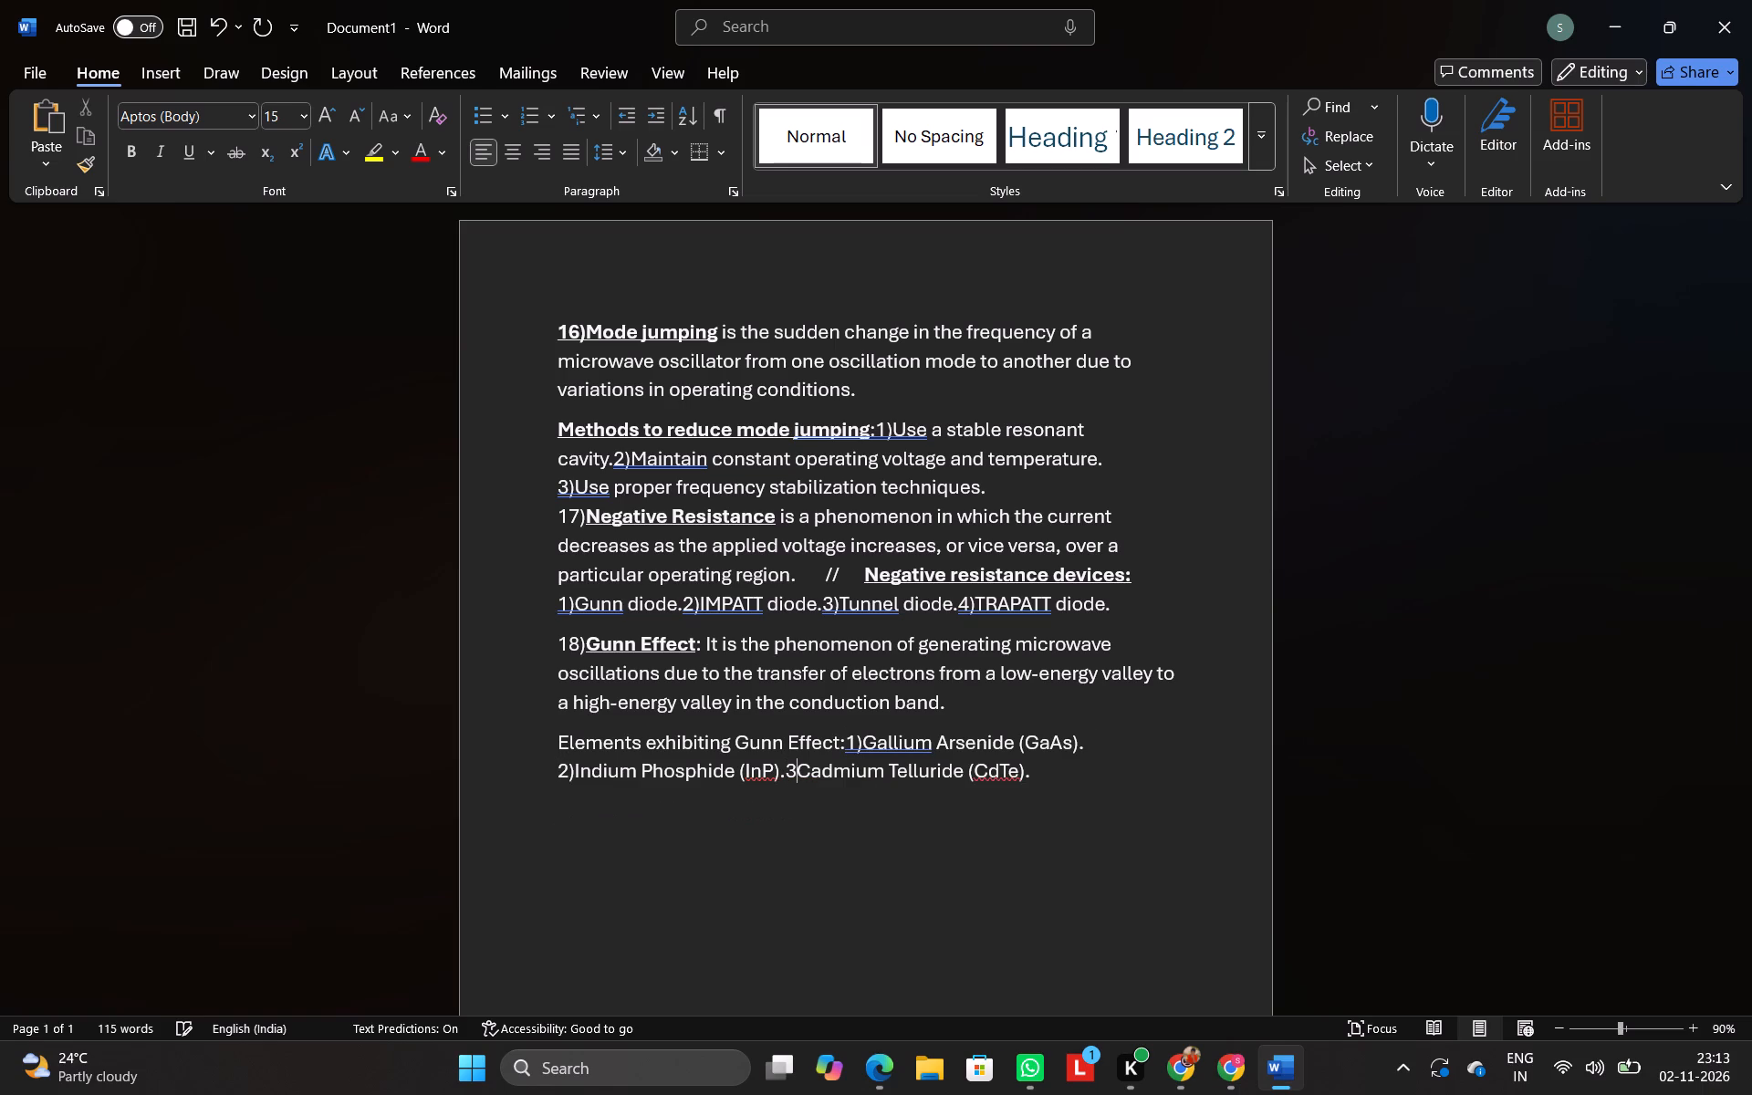
key(shift+parenright)
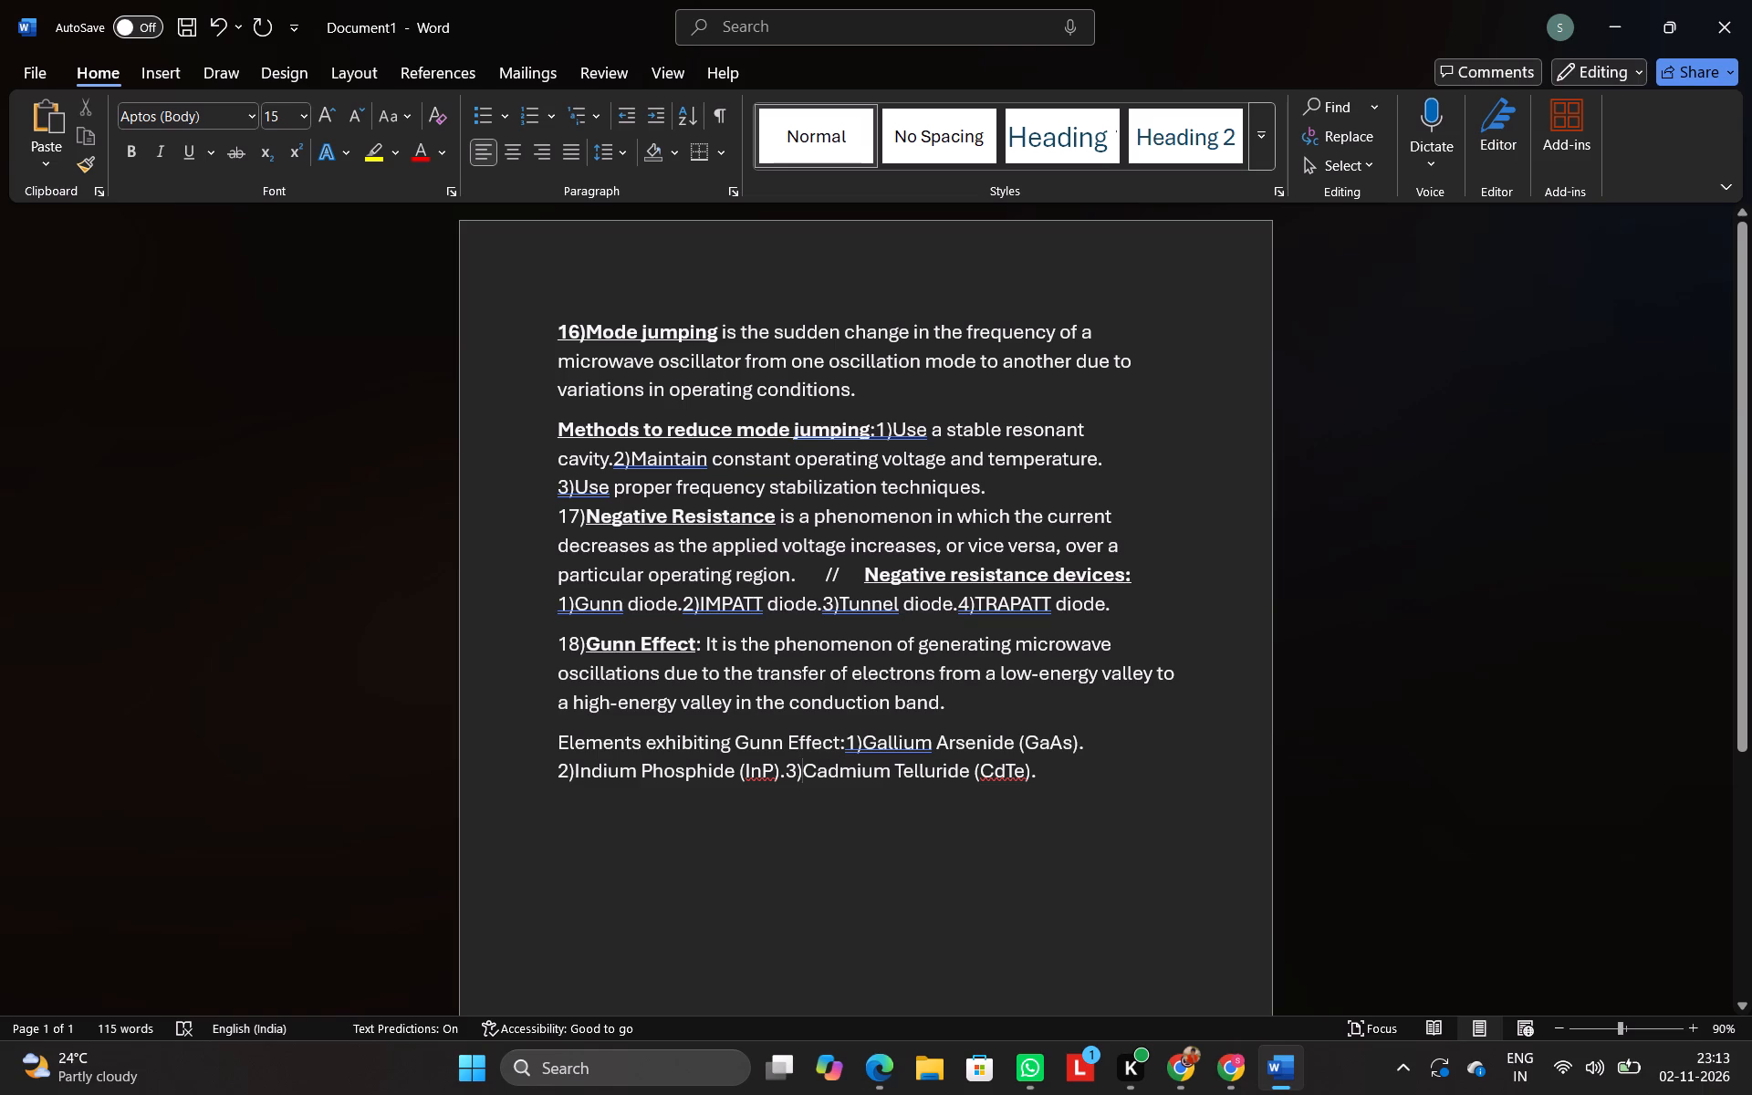
Make the heading "Elements exhibiting Gunn Effect" in answer 18 bold and underlined.
drag(558, 740, 816, 751)
click(838, 715)
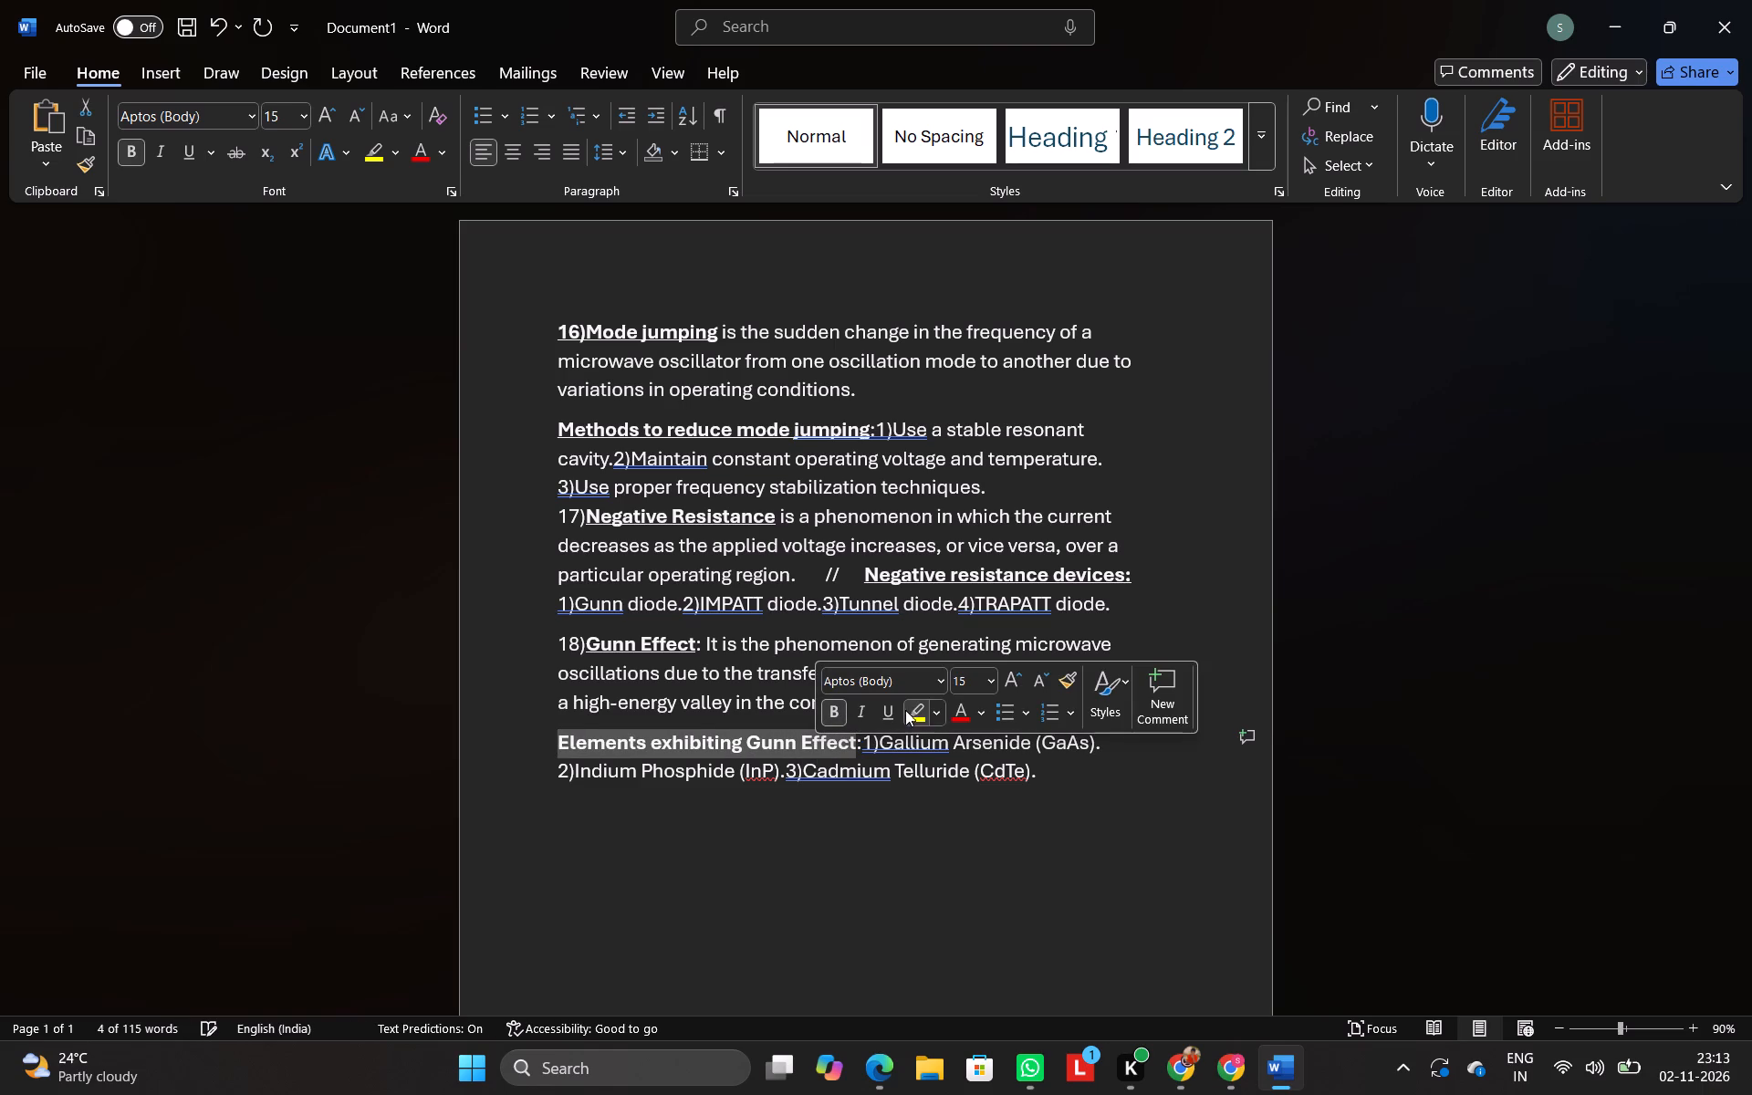
click(888, 716)
click(965, 840)
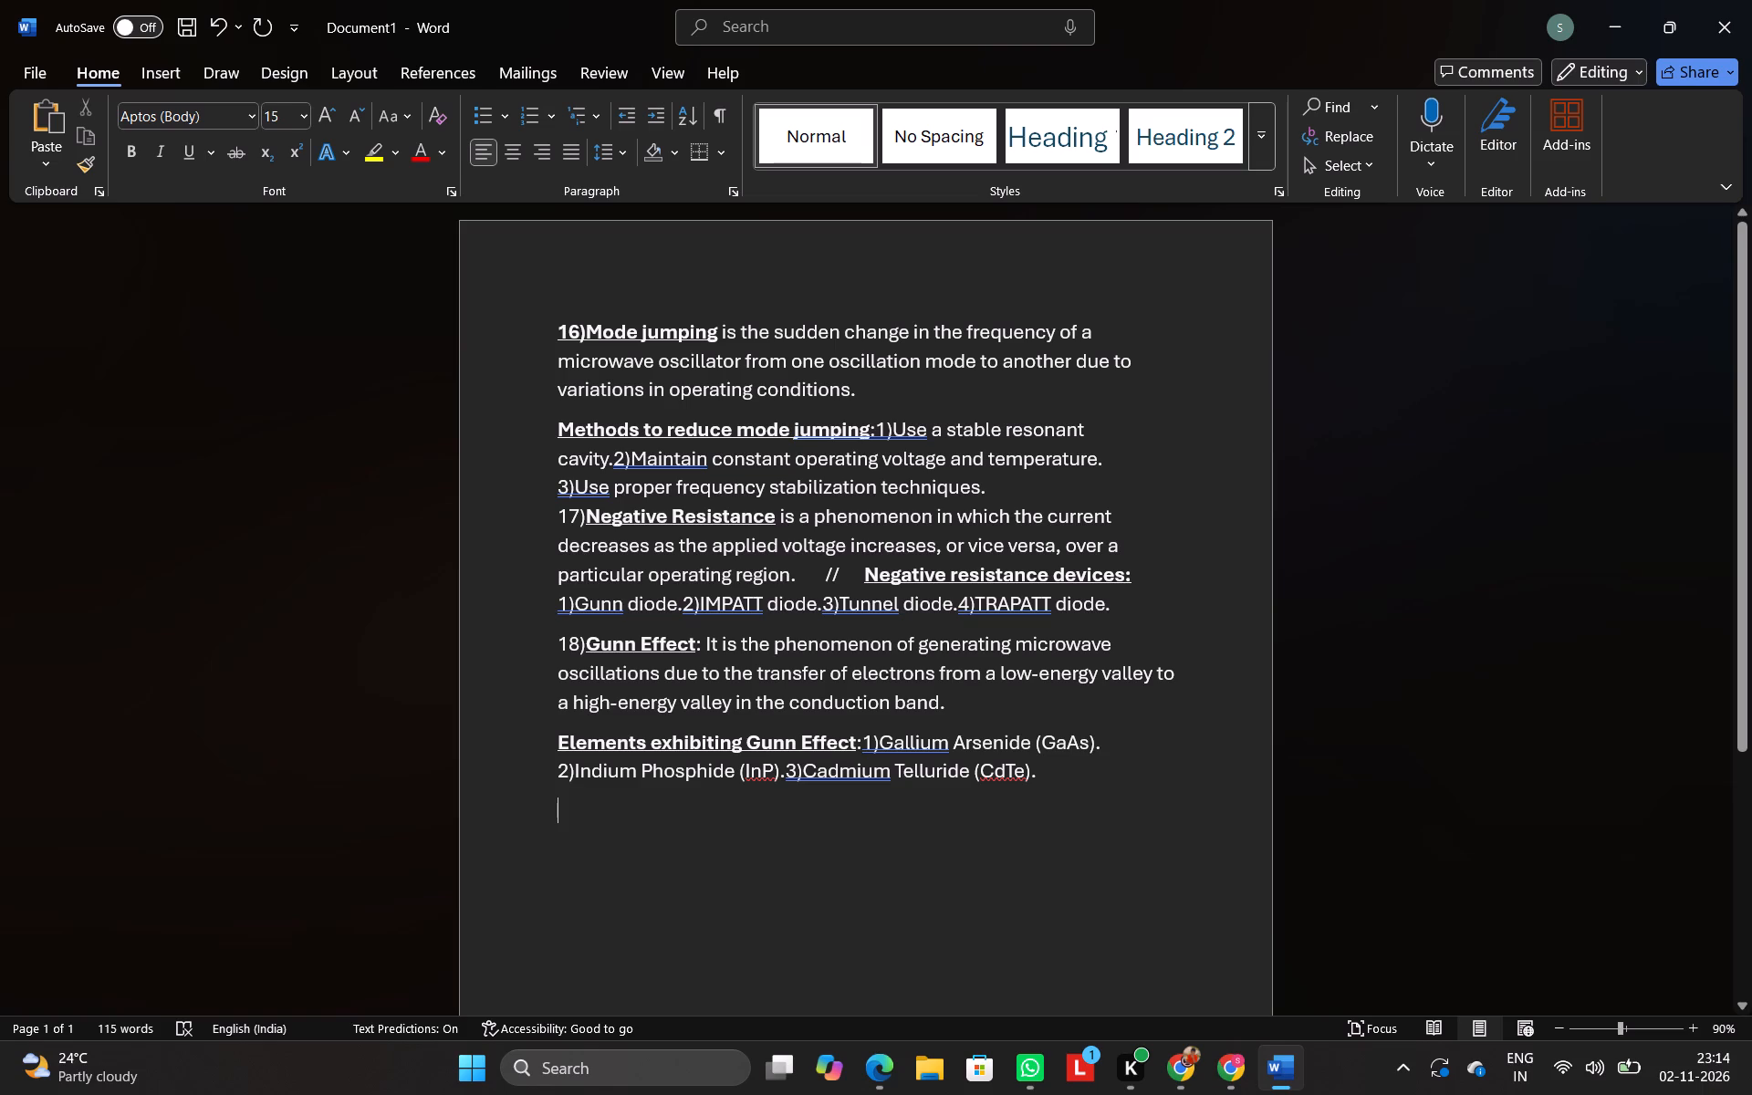
click(1103, 798)
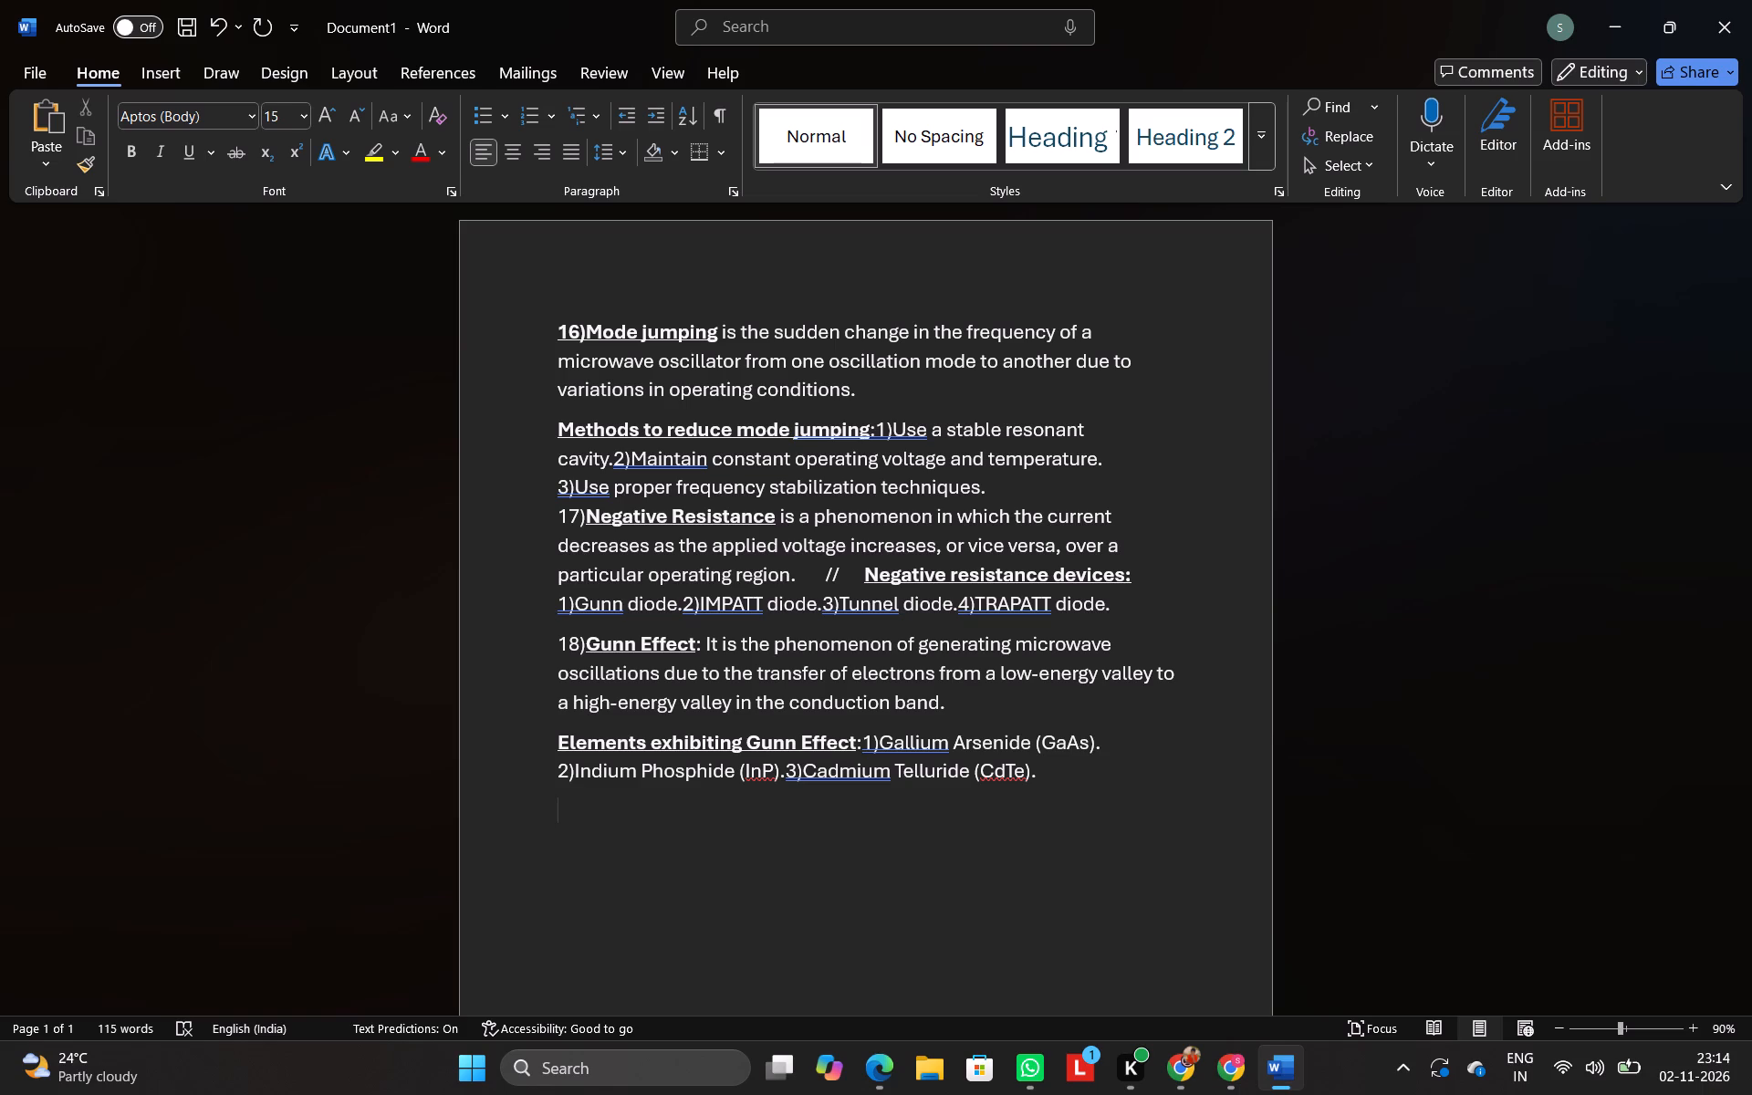
scroll(1338, 832, down, 2)
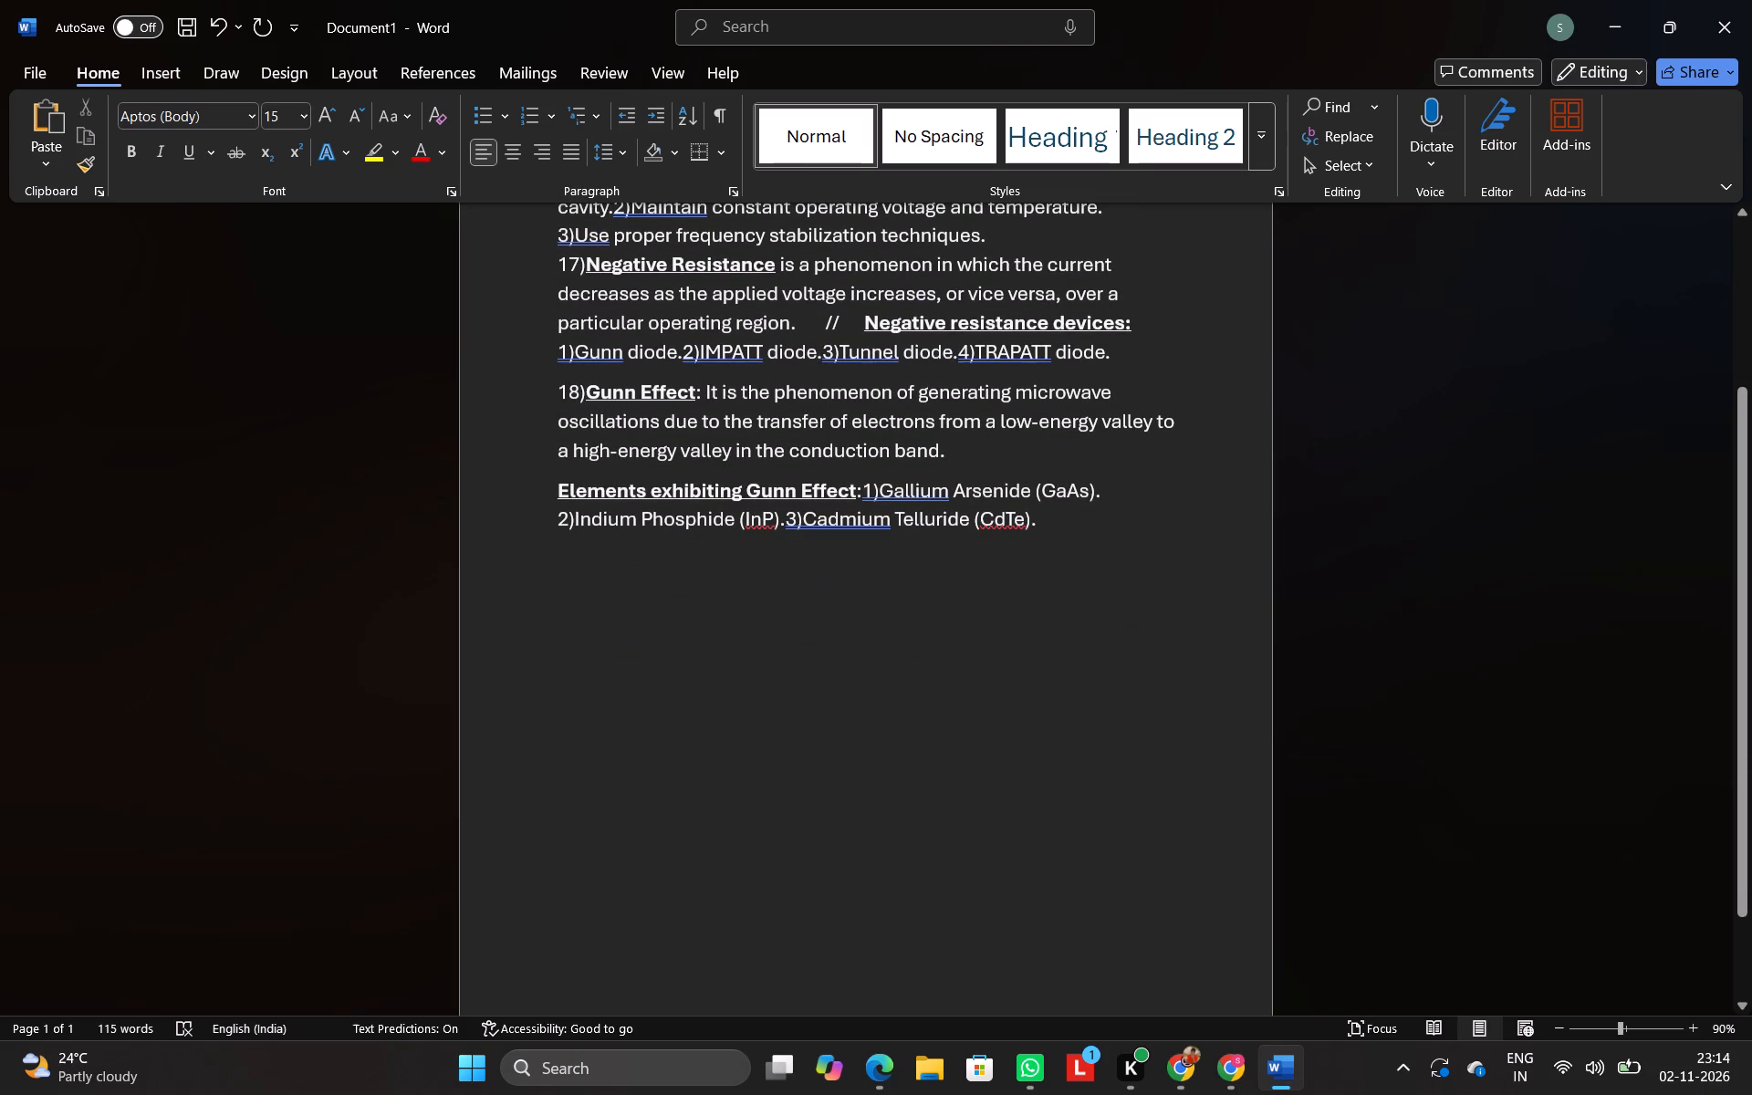
click(1268, 1076)
scroll(812, 676, down, 1)
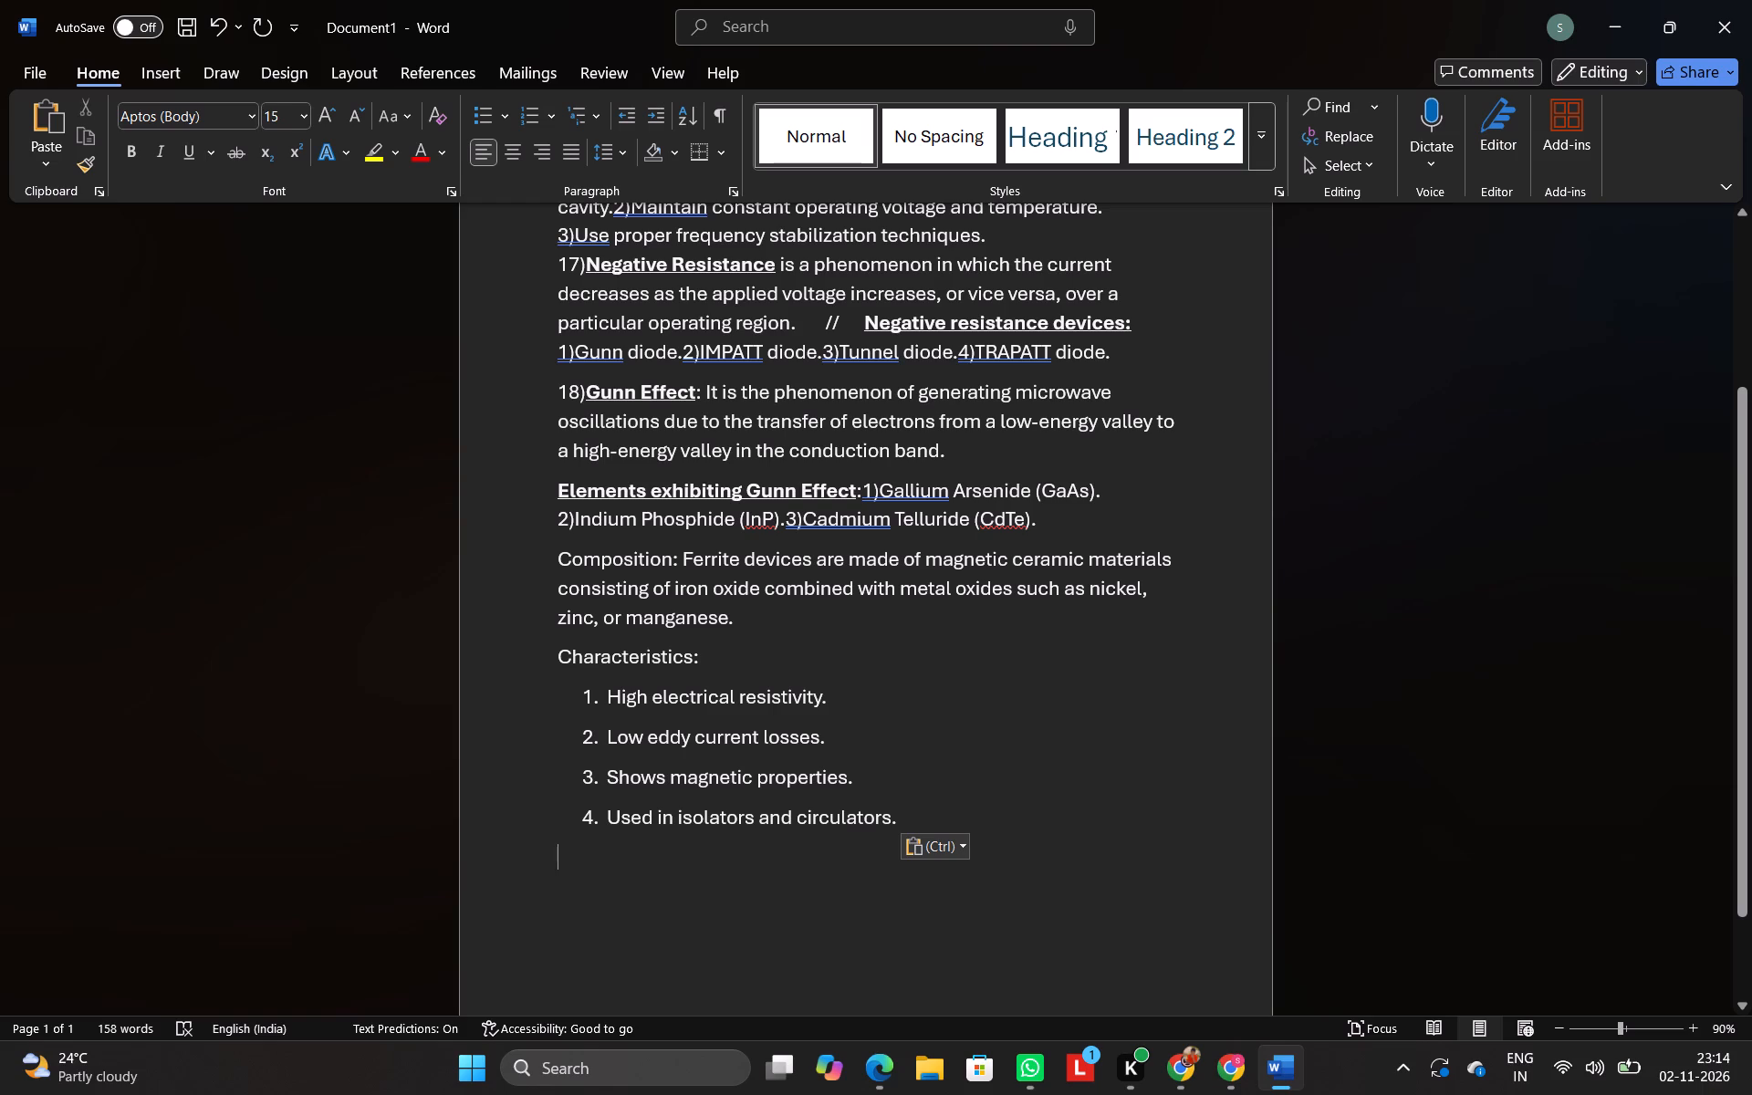
Insert the question number 19) before "Composition" at the start of the pasted ferrite answer.
click(558, 561)
text(19)
key(shift+parenright)
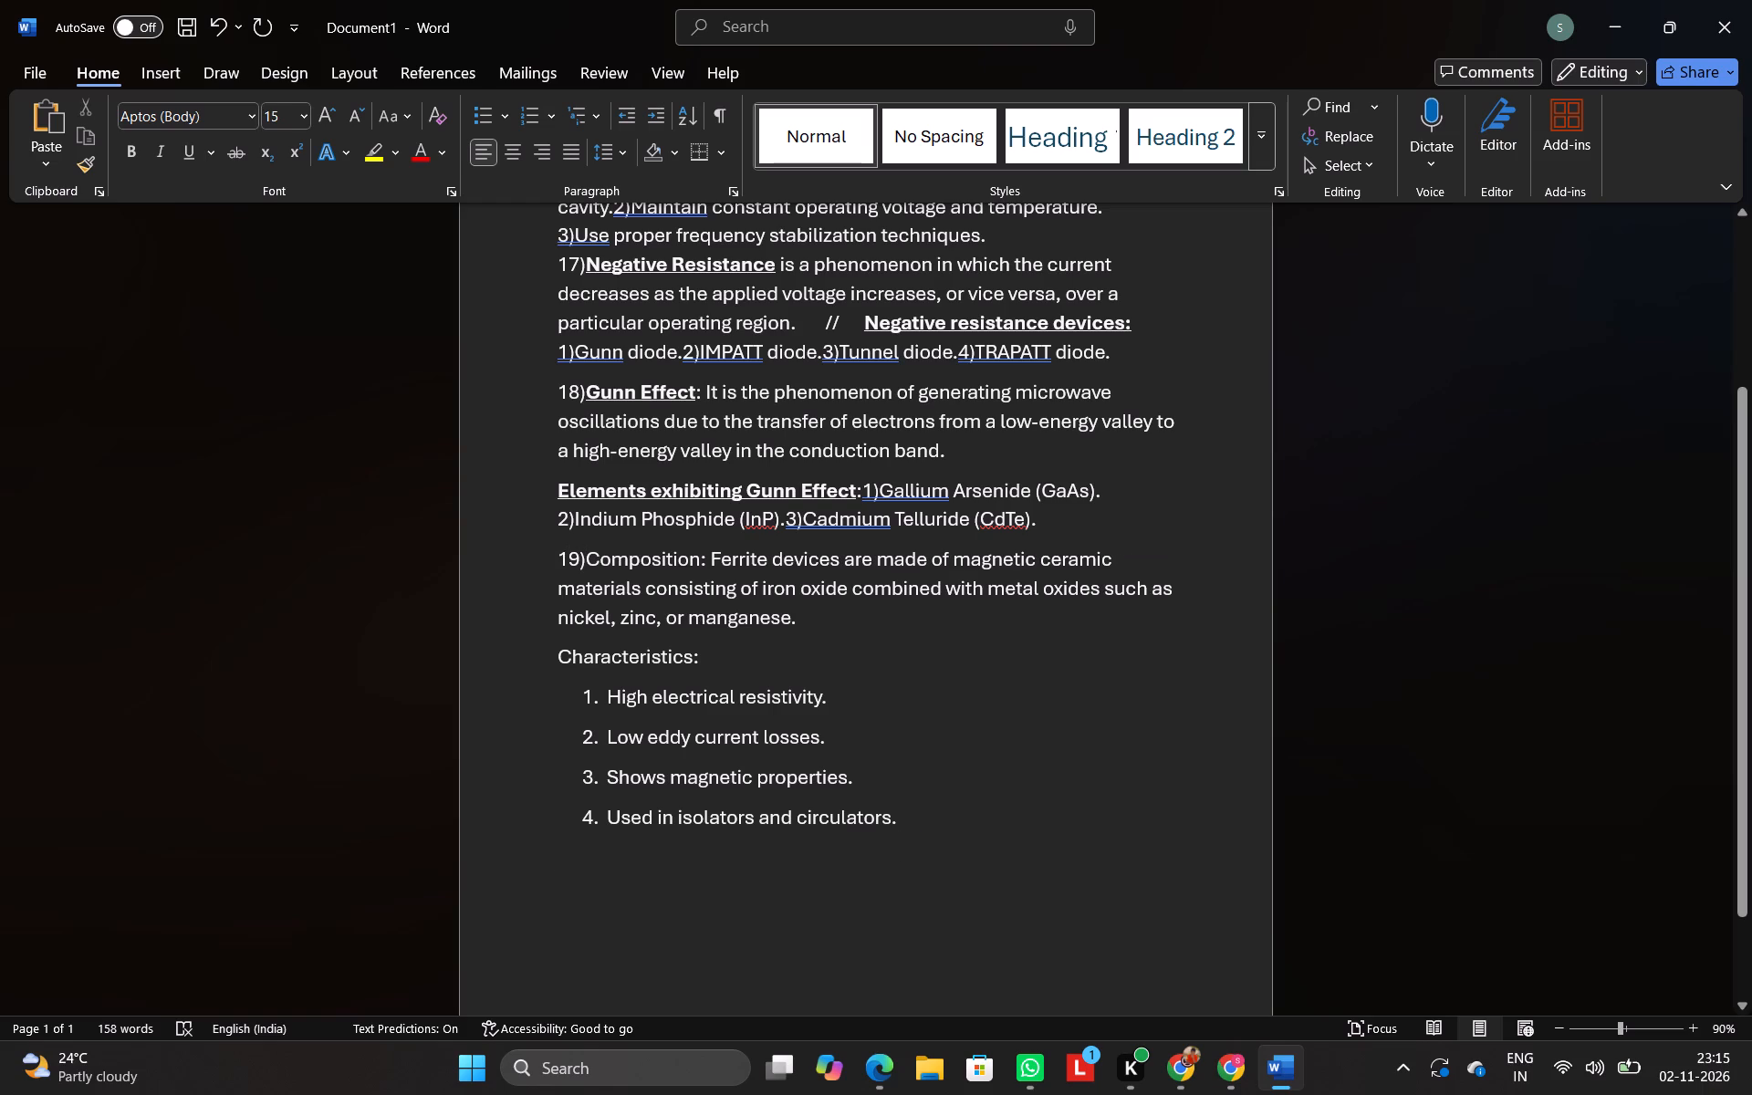
Make the word "Composition" at the start of answer 19 bold and underlined.
drag(589, 558, 696, 569)
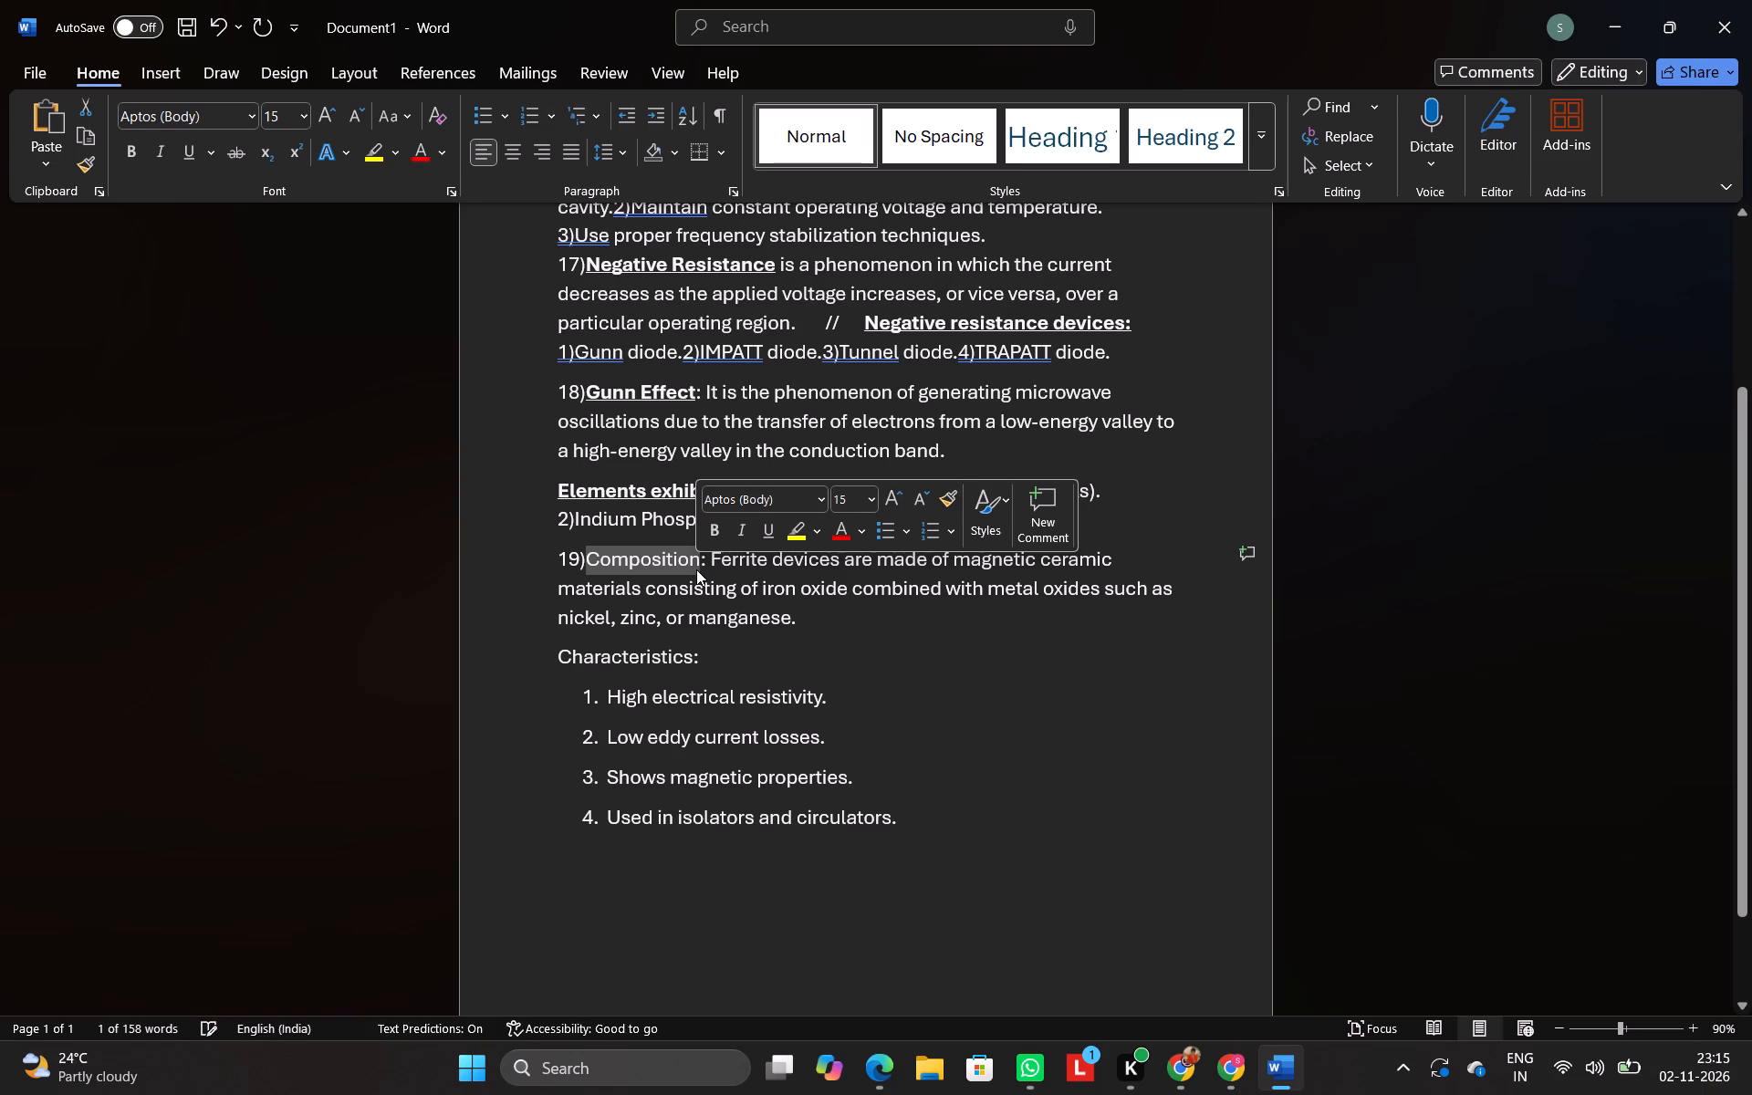
click(717, 539)
click(771, 537)
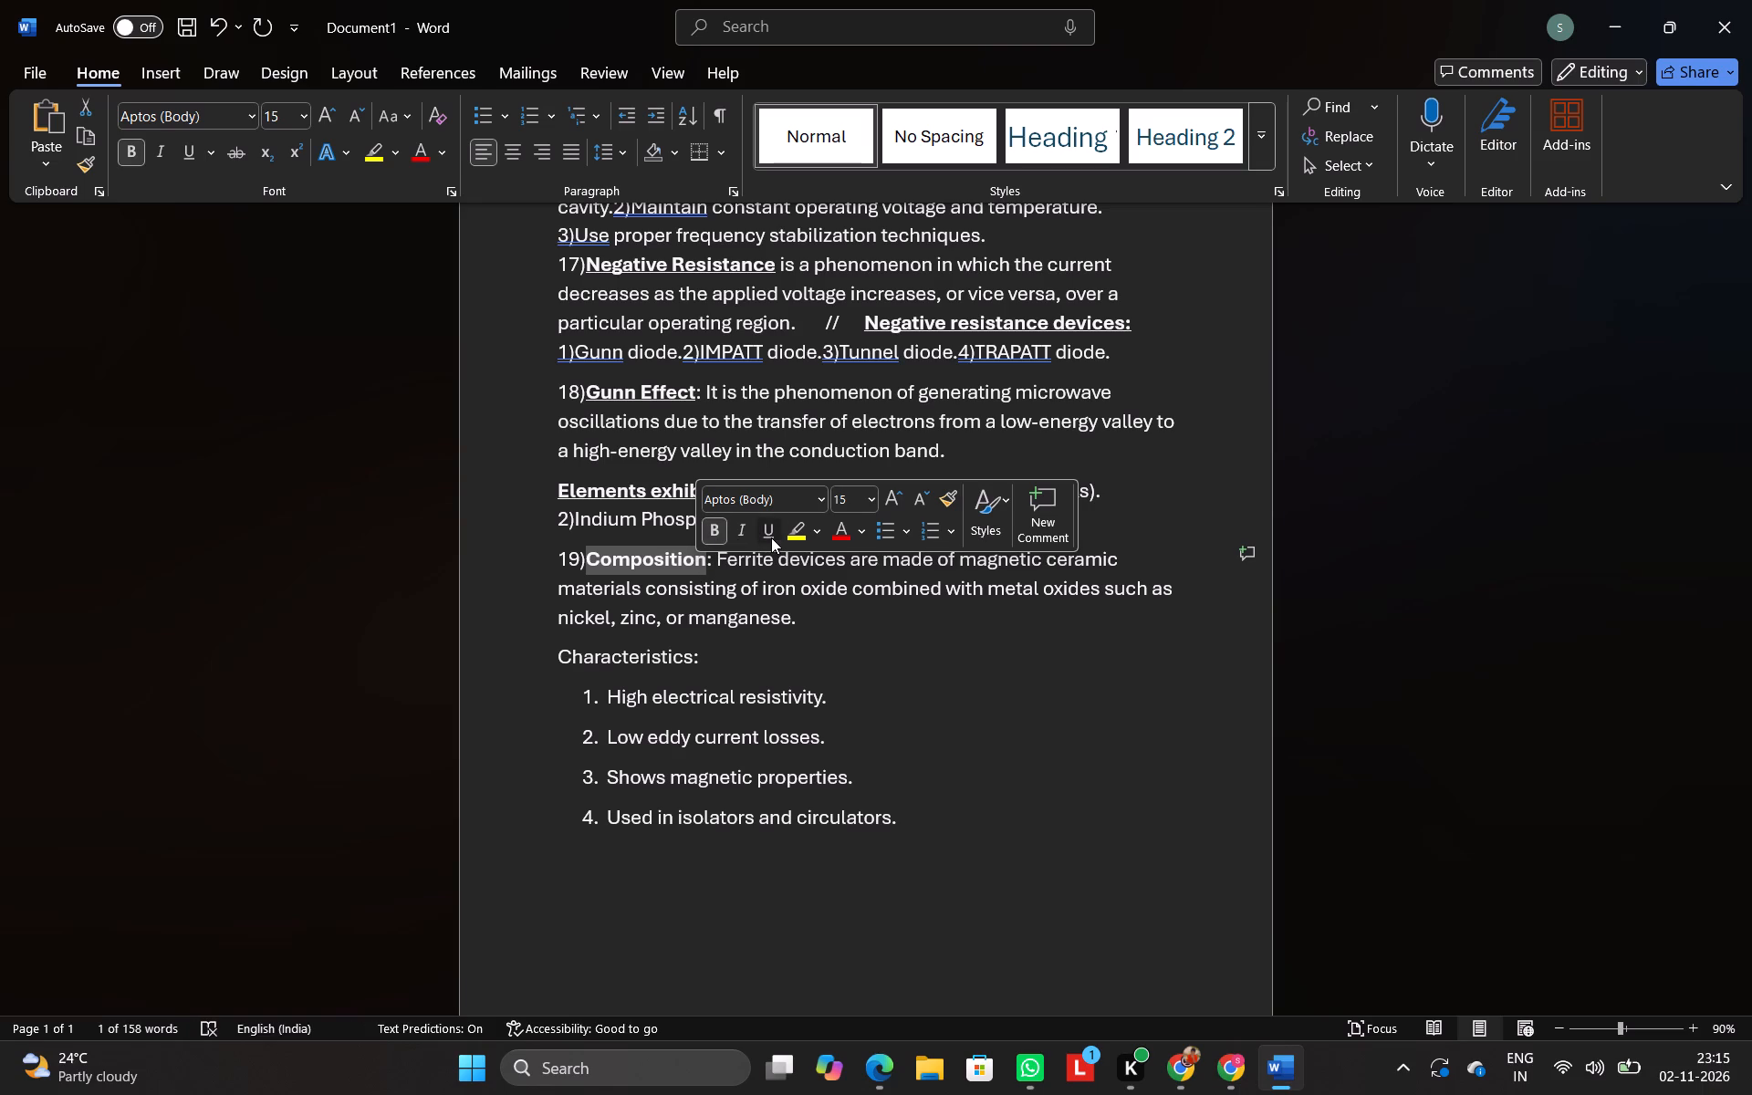
click(837, 663)
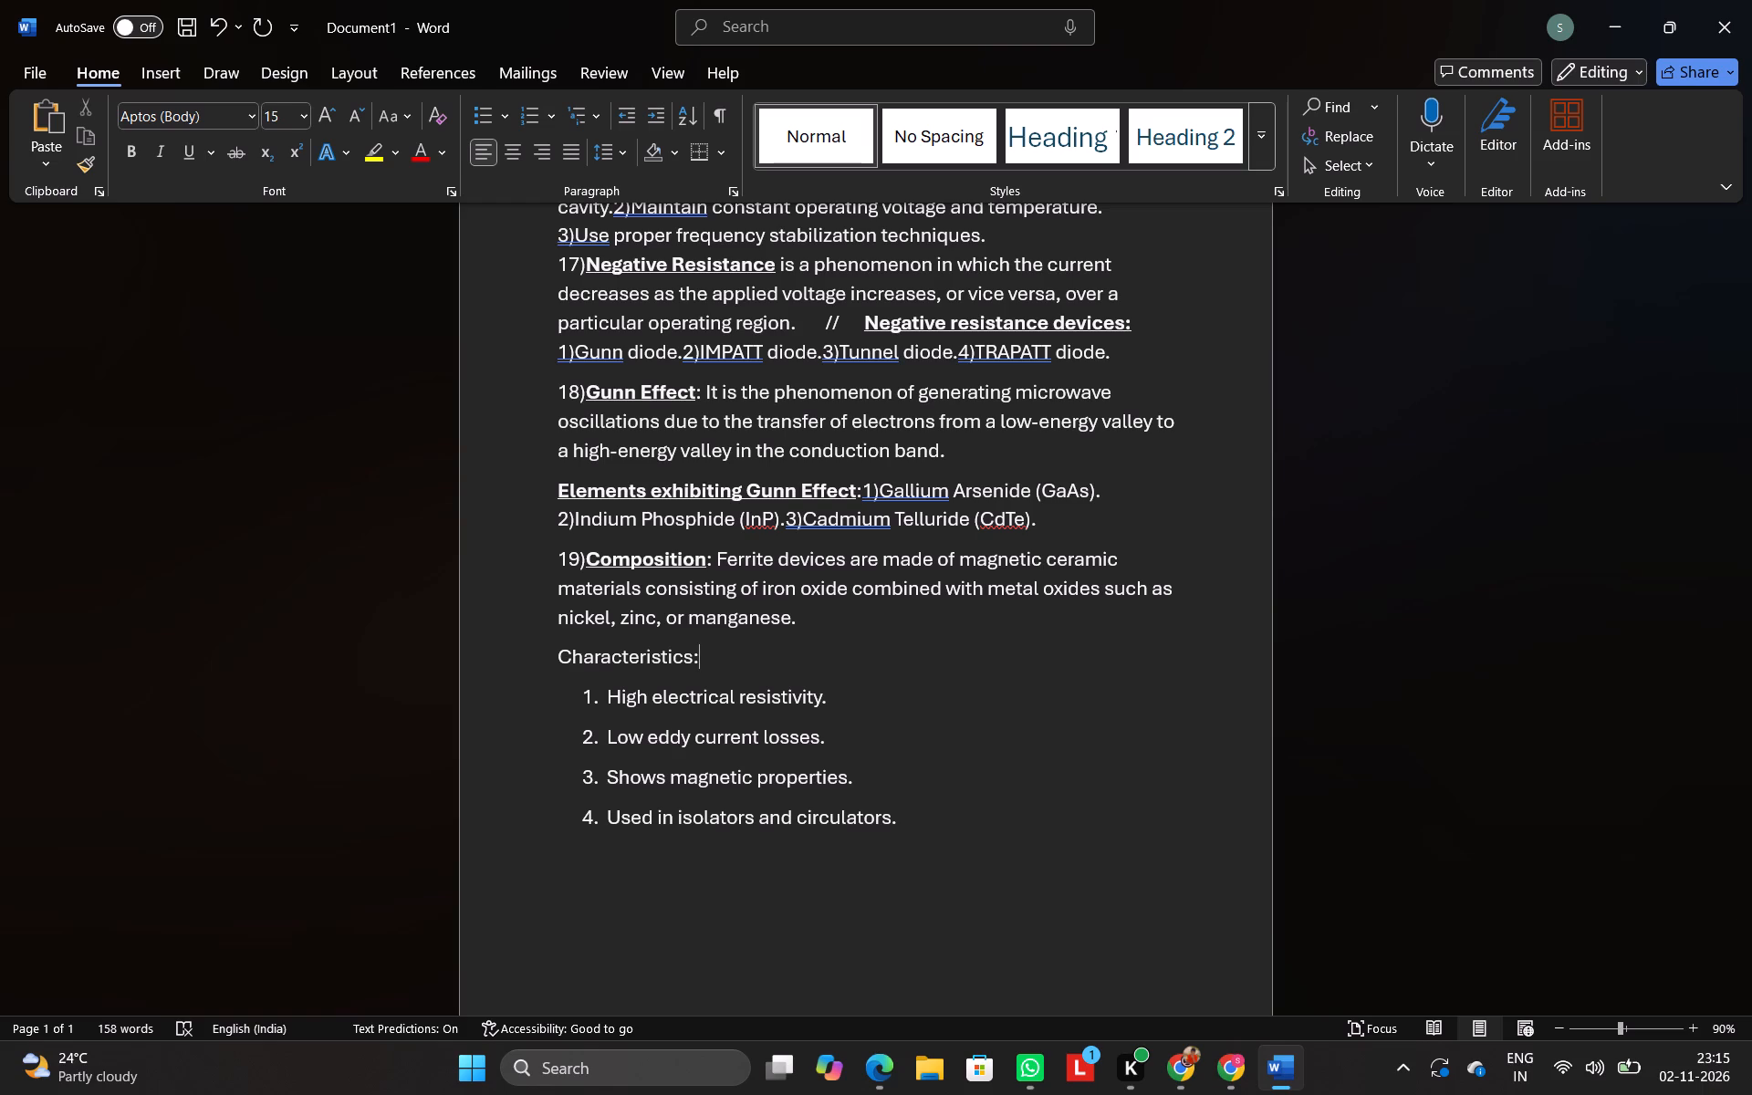
Join the "Characteristics:" heading onto the end of the composition paragraph in answer 19.
click(558, 653)
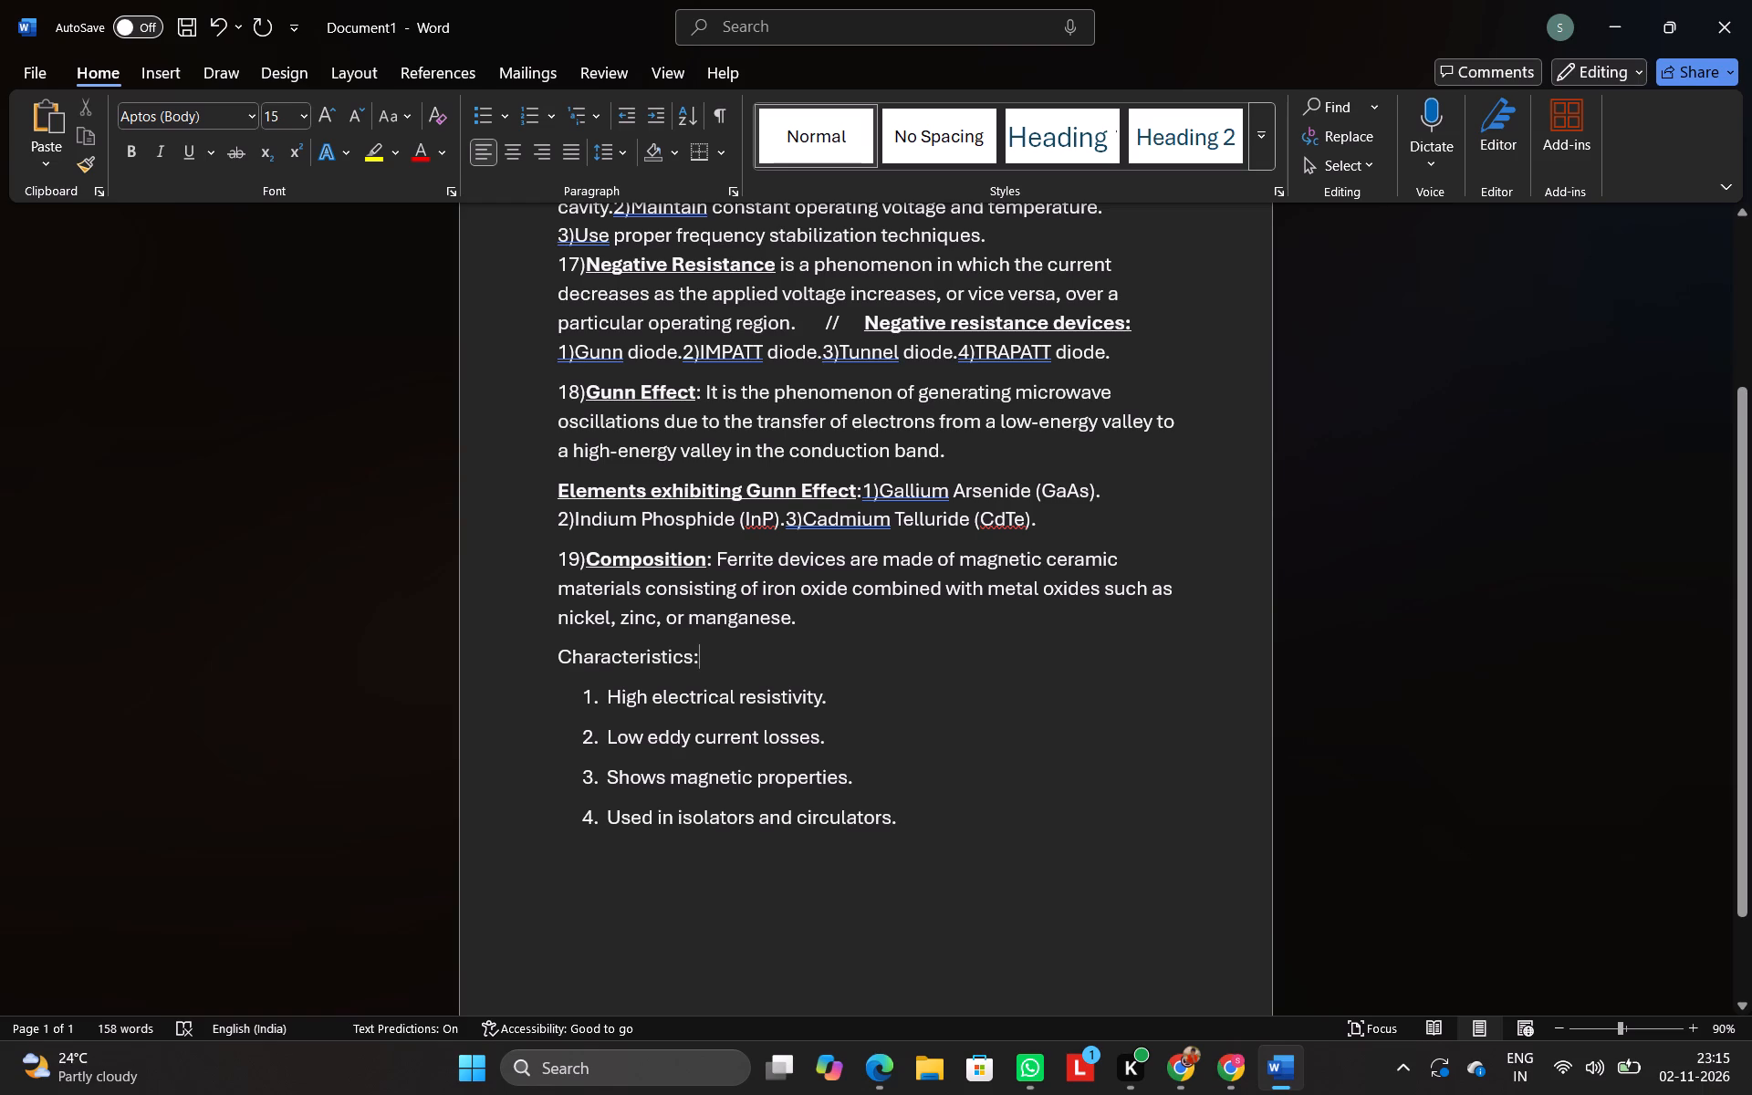
key(BackSpace)
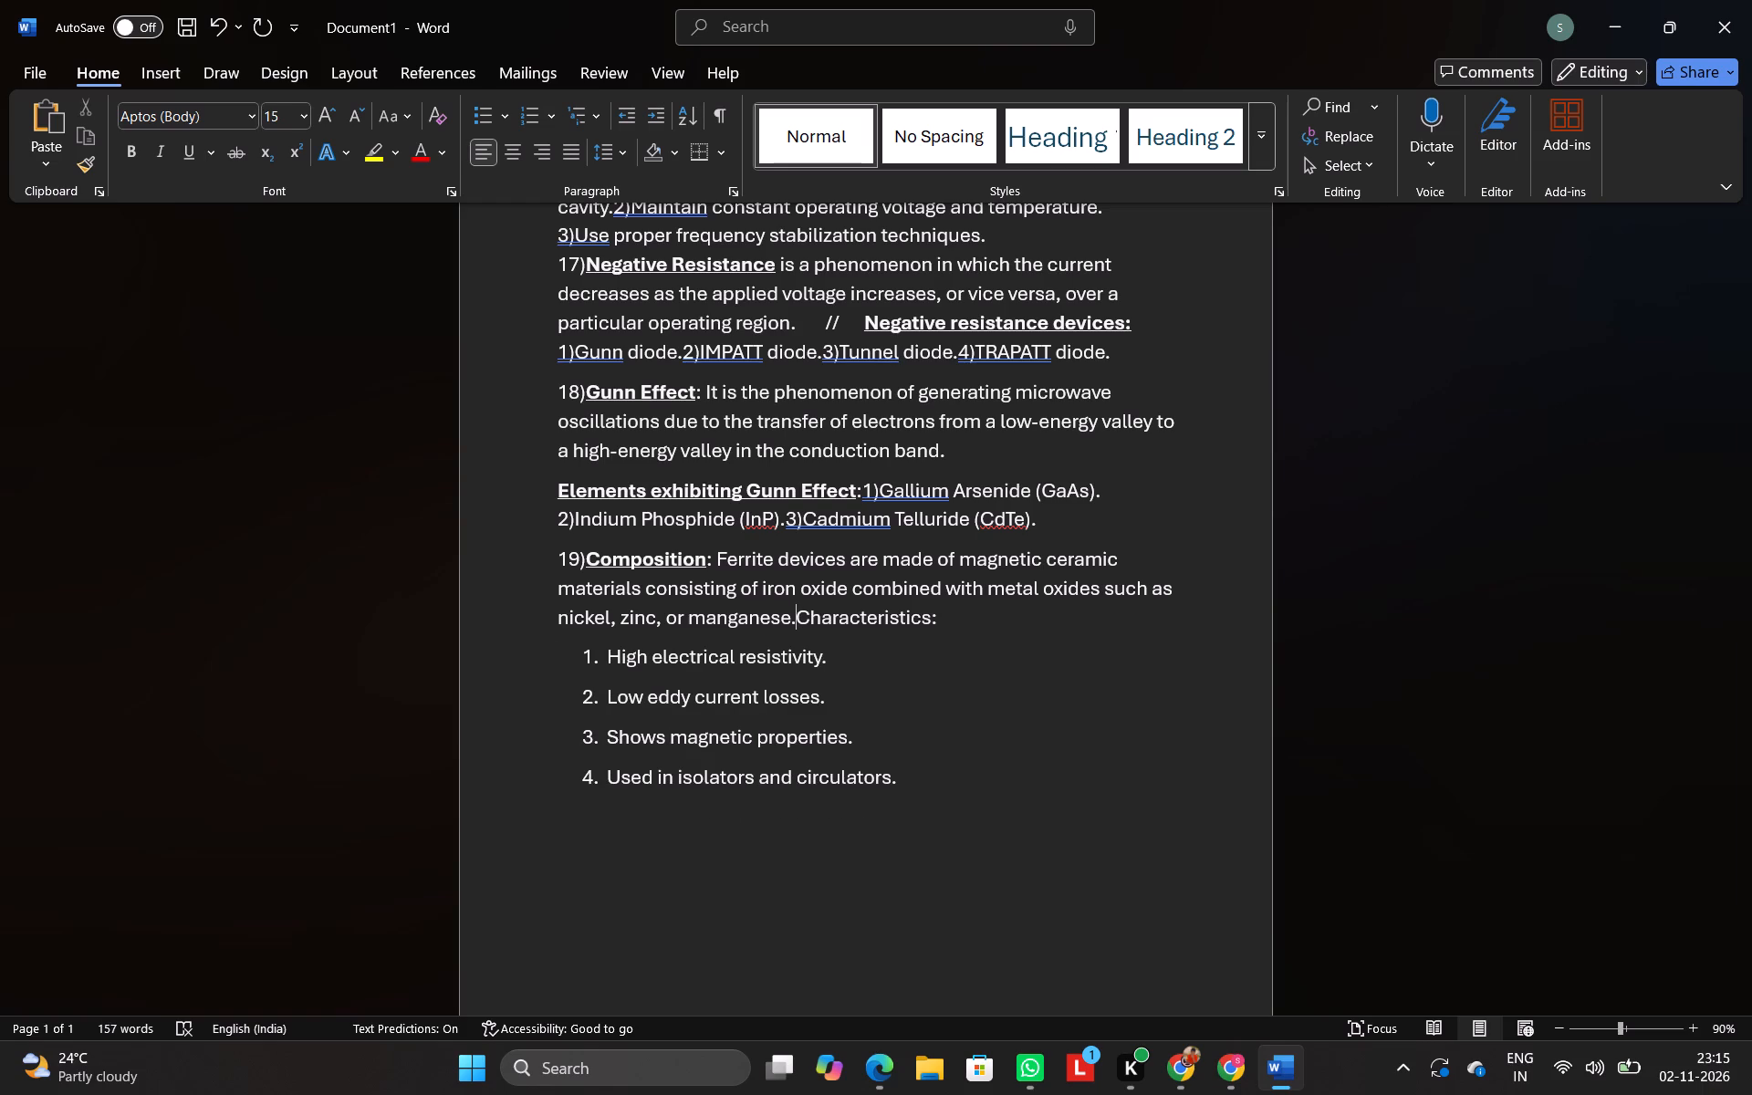
Insert a space before "Characteristics:" in answer 19 and make that heading bold and underlined.
key(space)
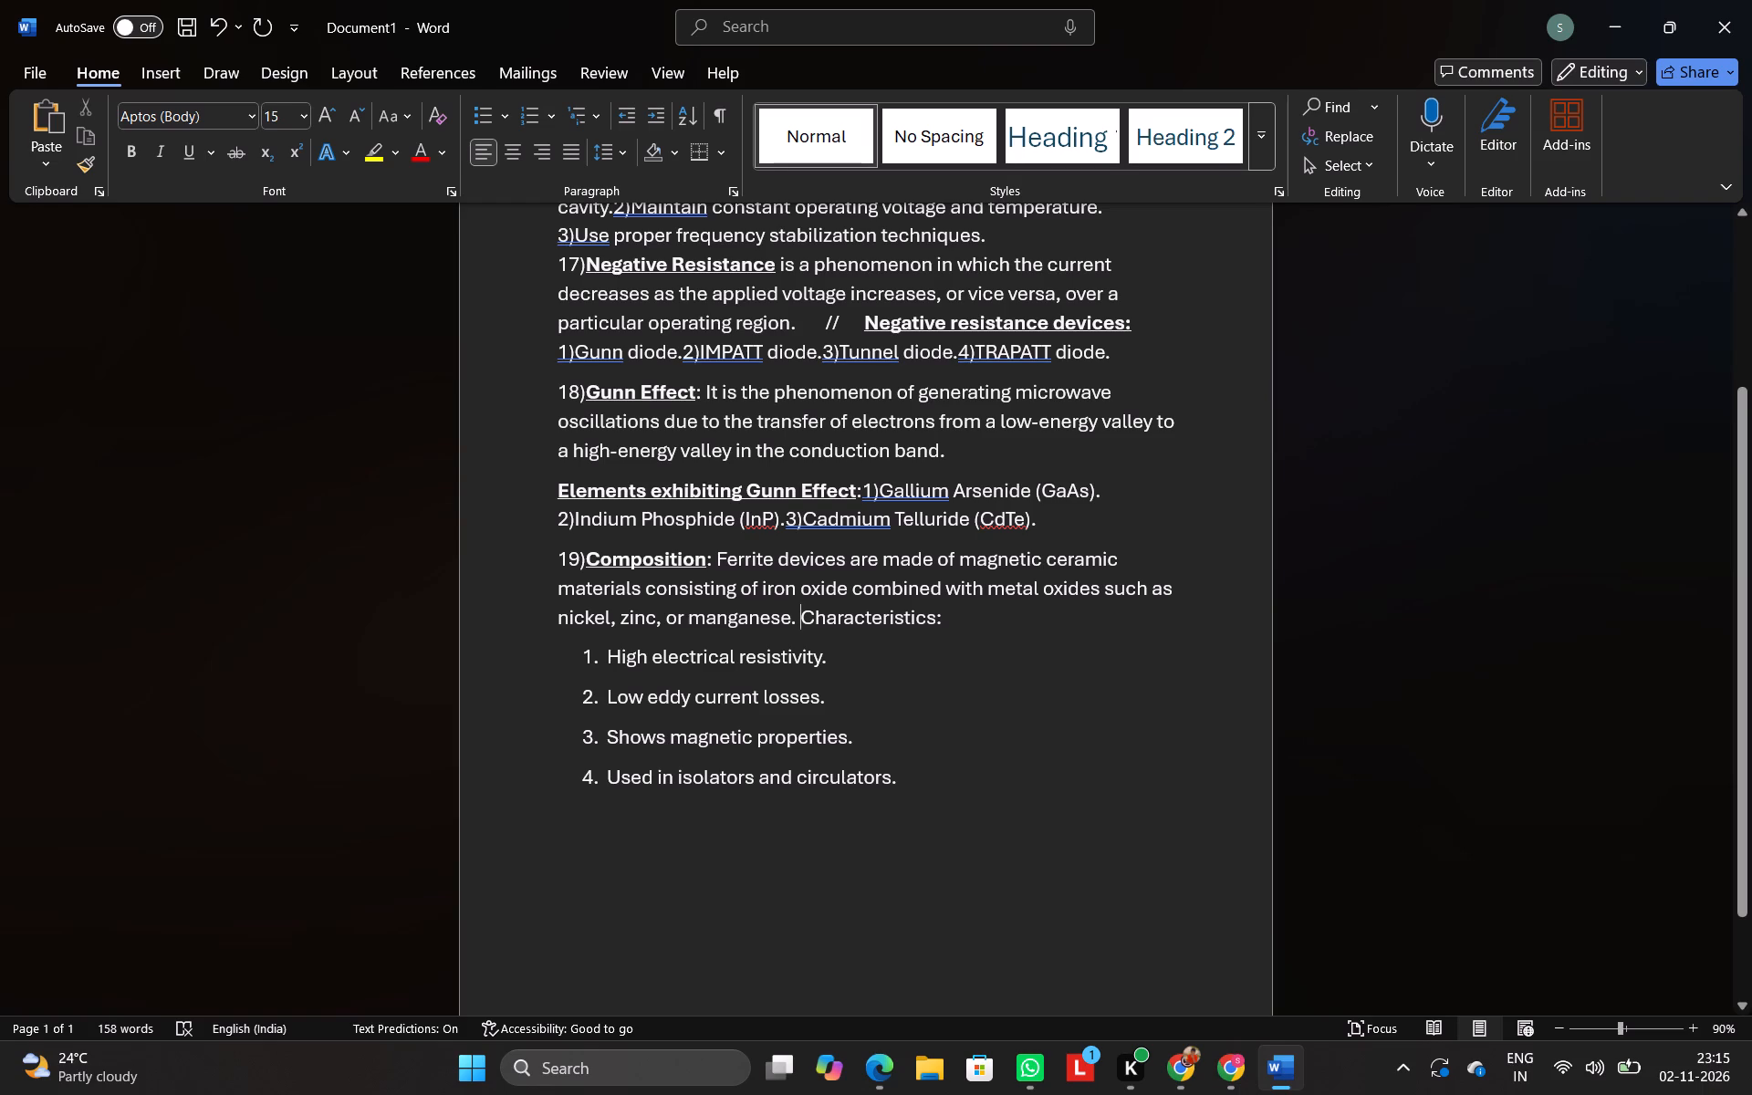
drag(798, 618, 948, 637)
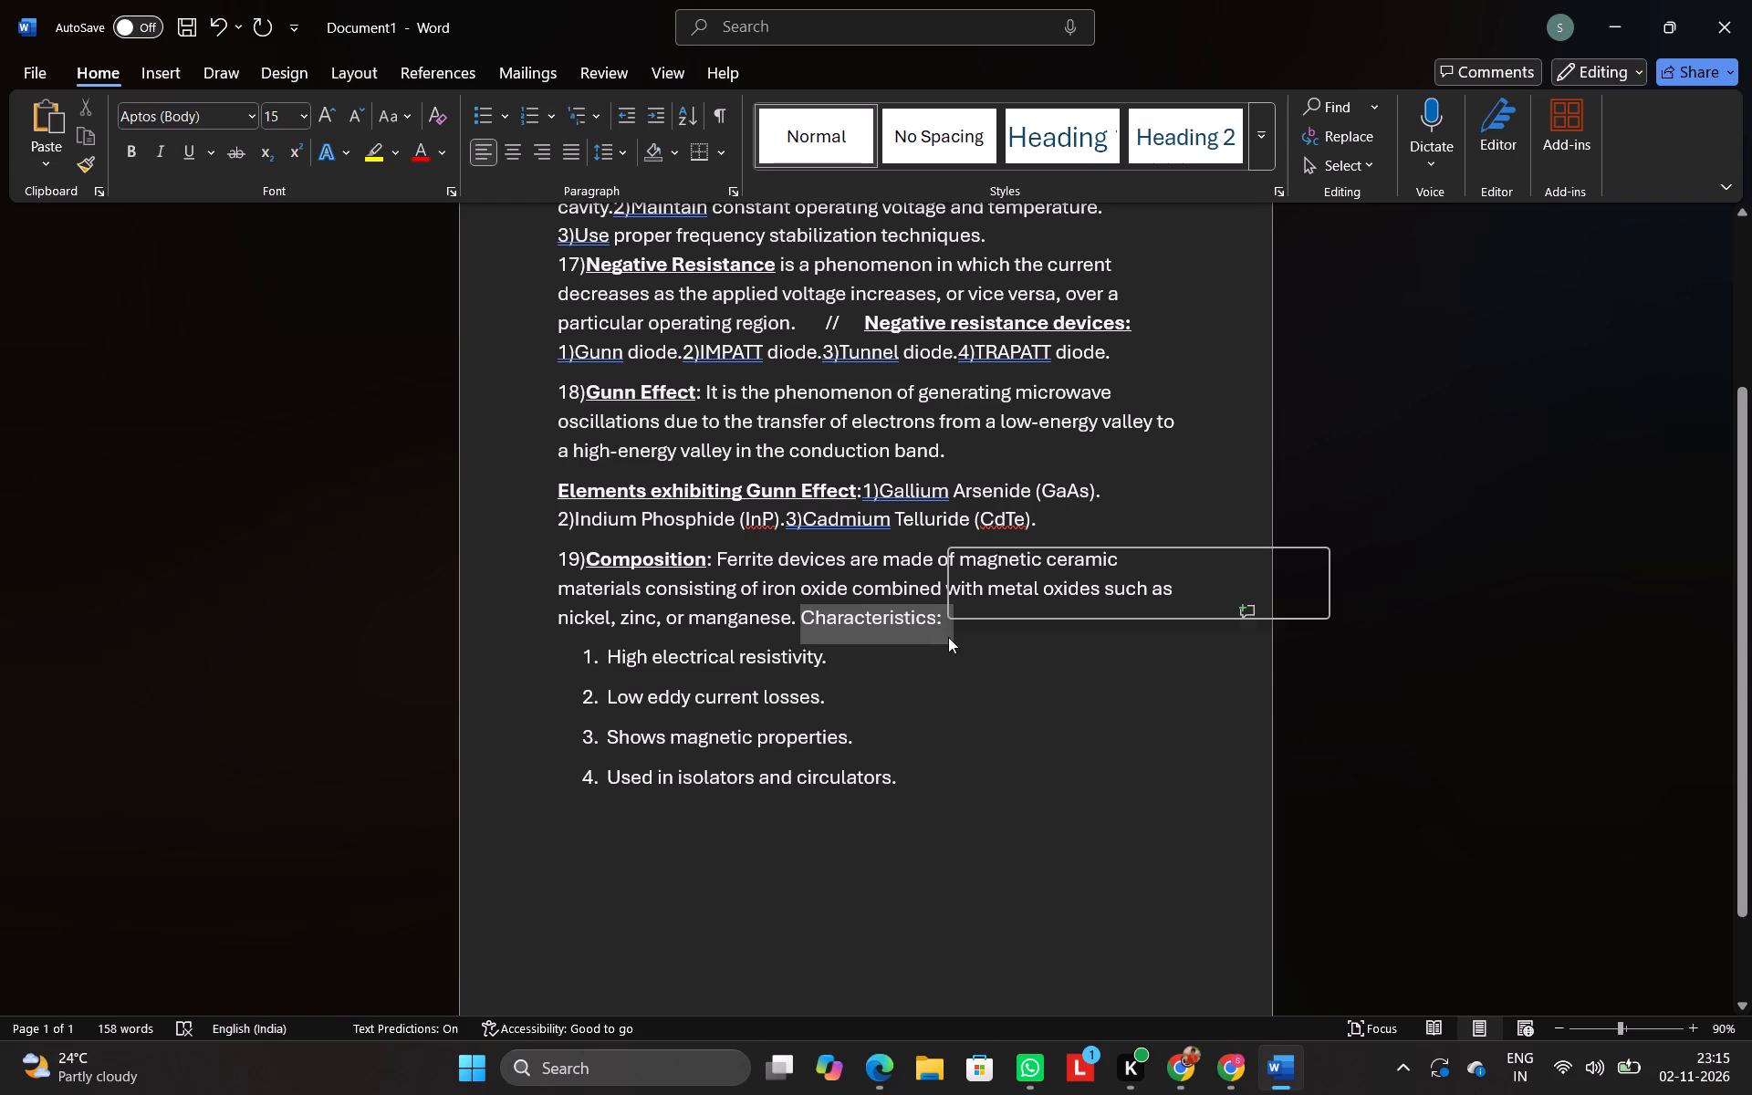
click(965, 623)
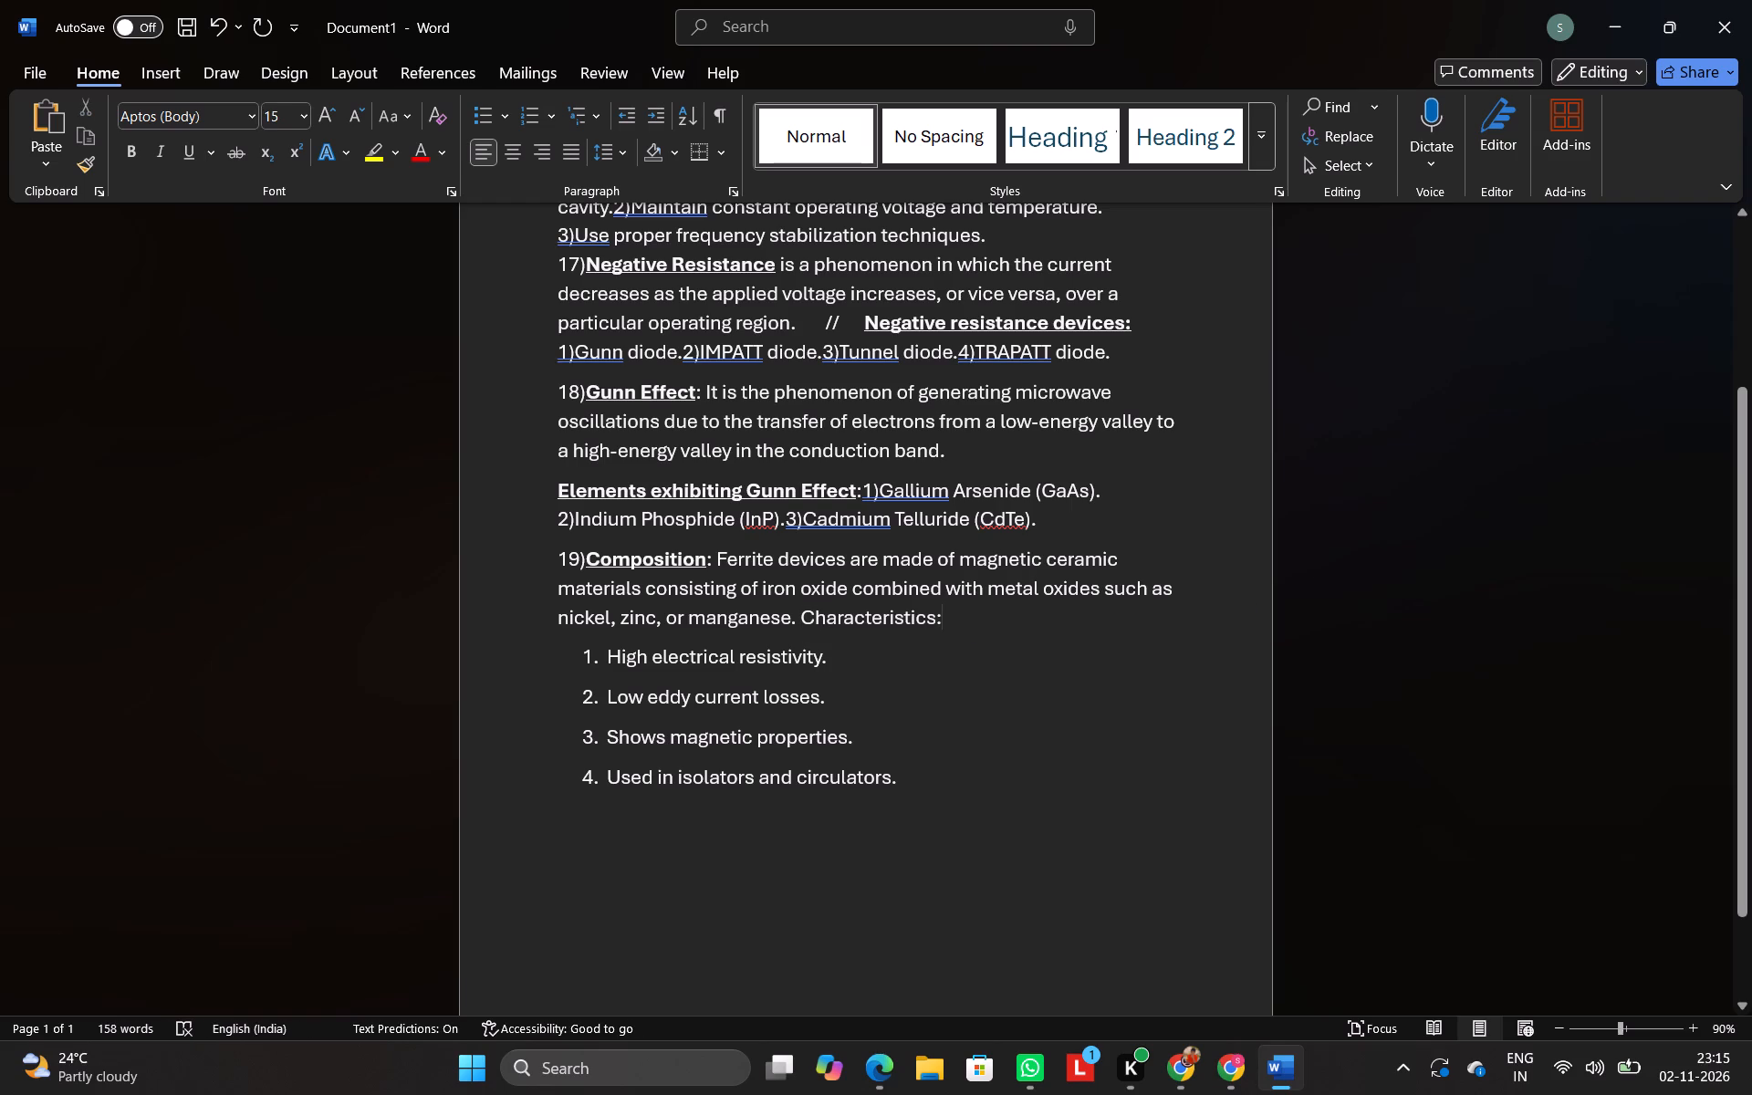
drag(802, 616, 942, 630)
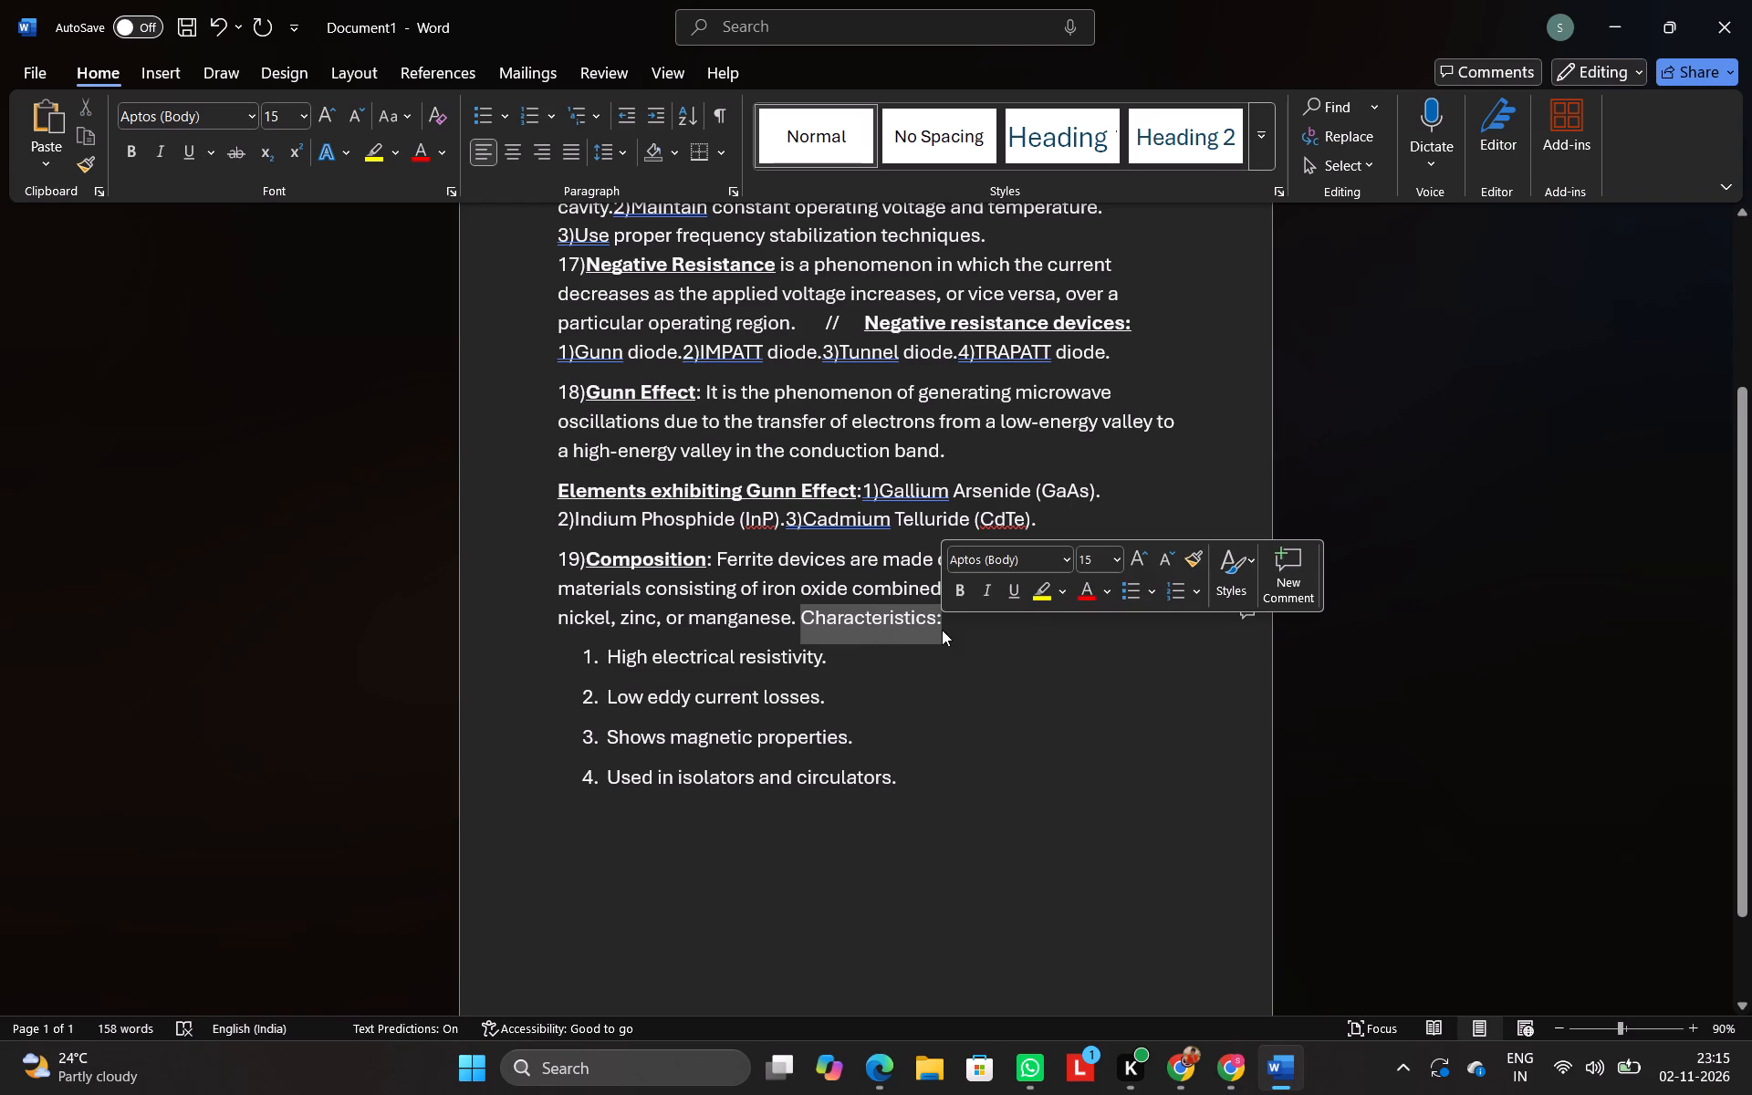
click(958, 601)
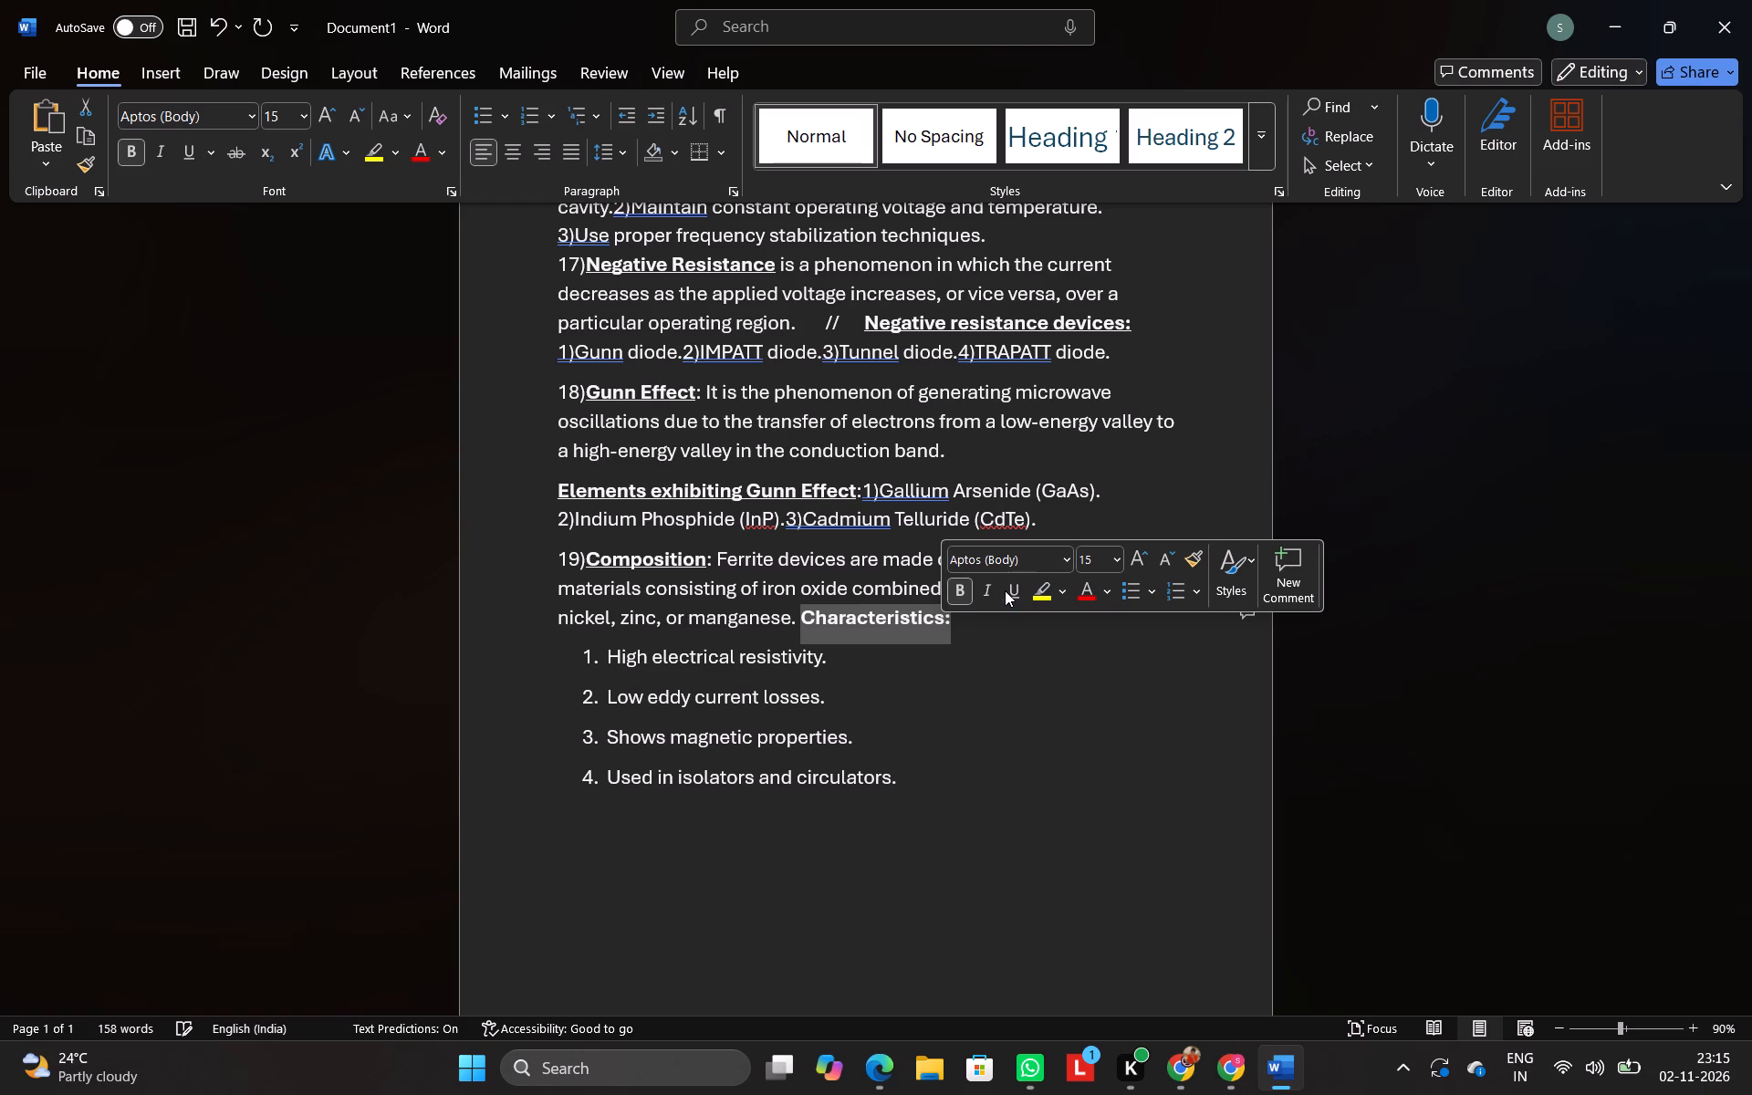
click(1005, 590)
click(960, 687)
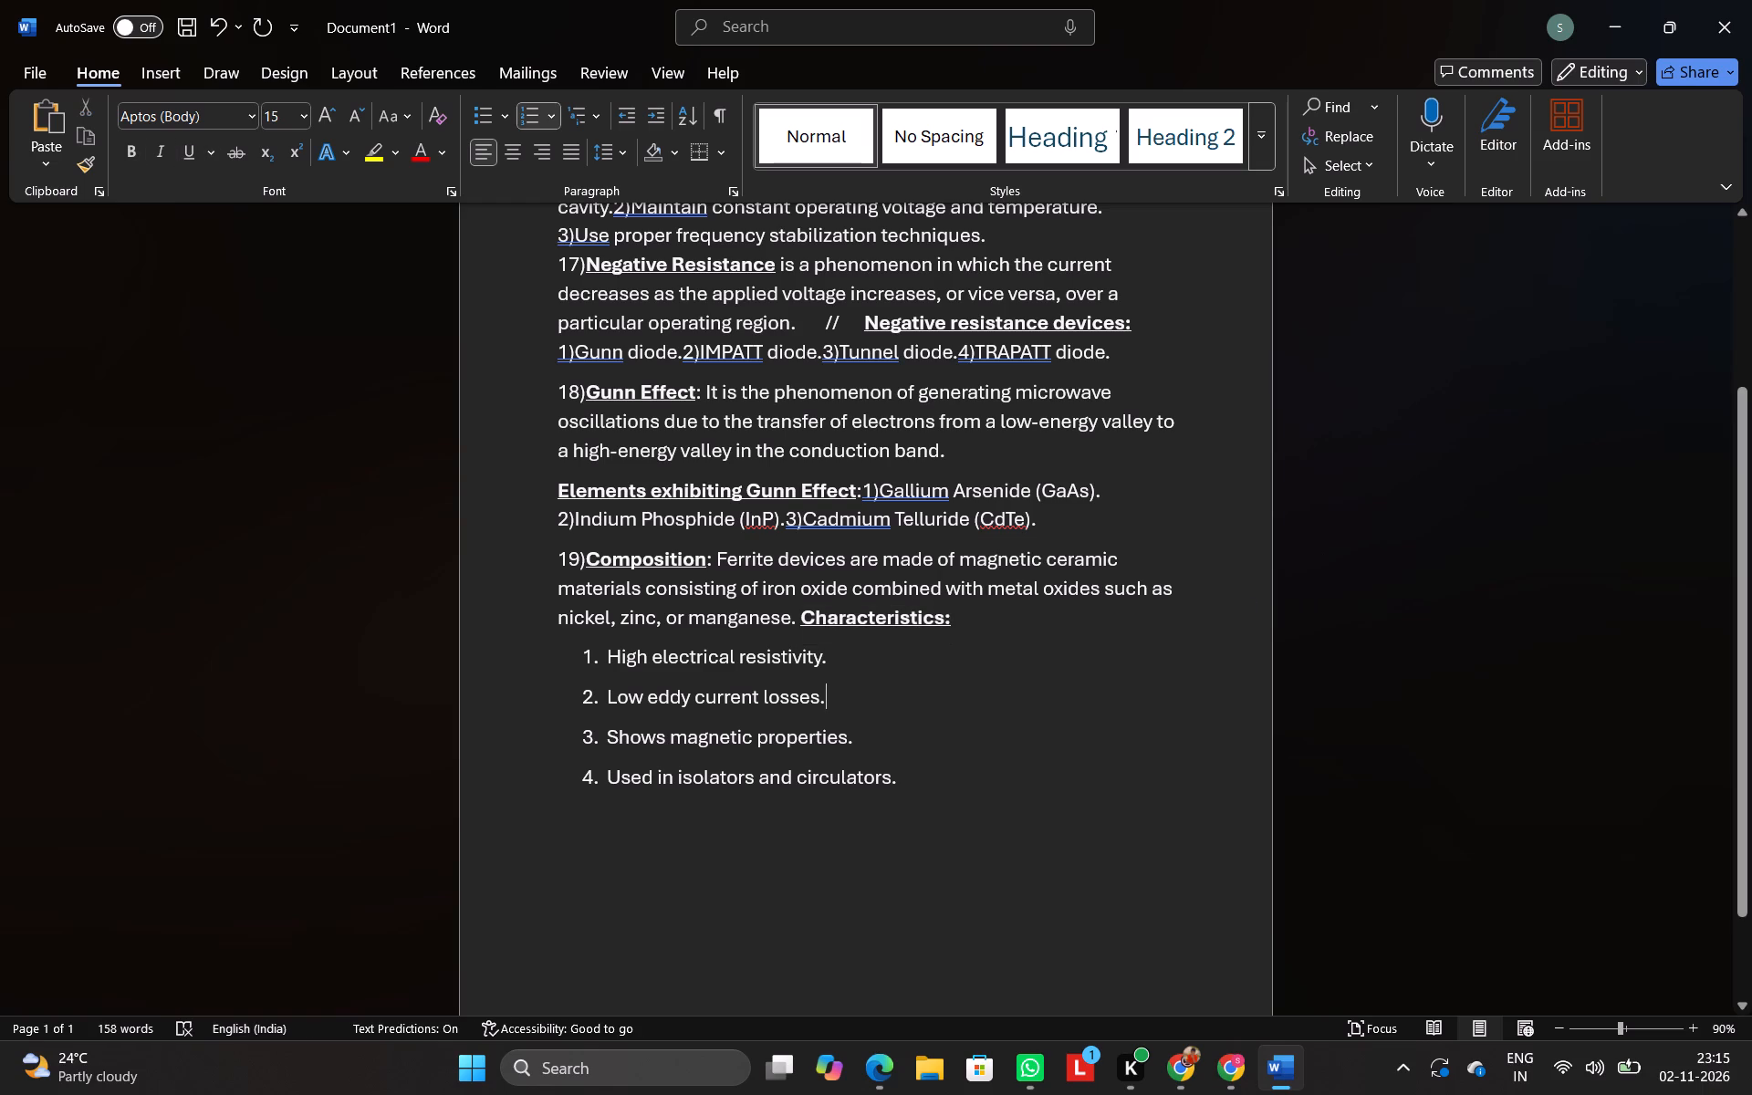
Join "High electrical resistivity." directly after the "Characteristics:" heading, replacing its automatic list number with 1).
click(587, 656)
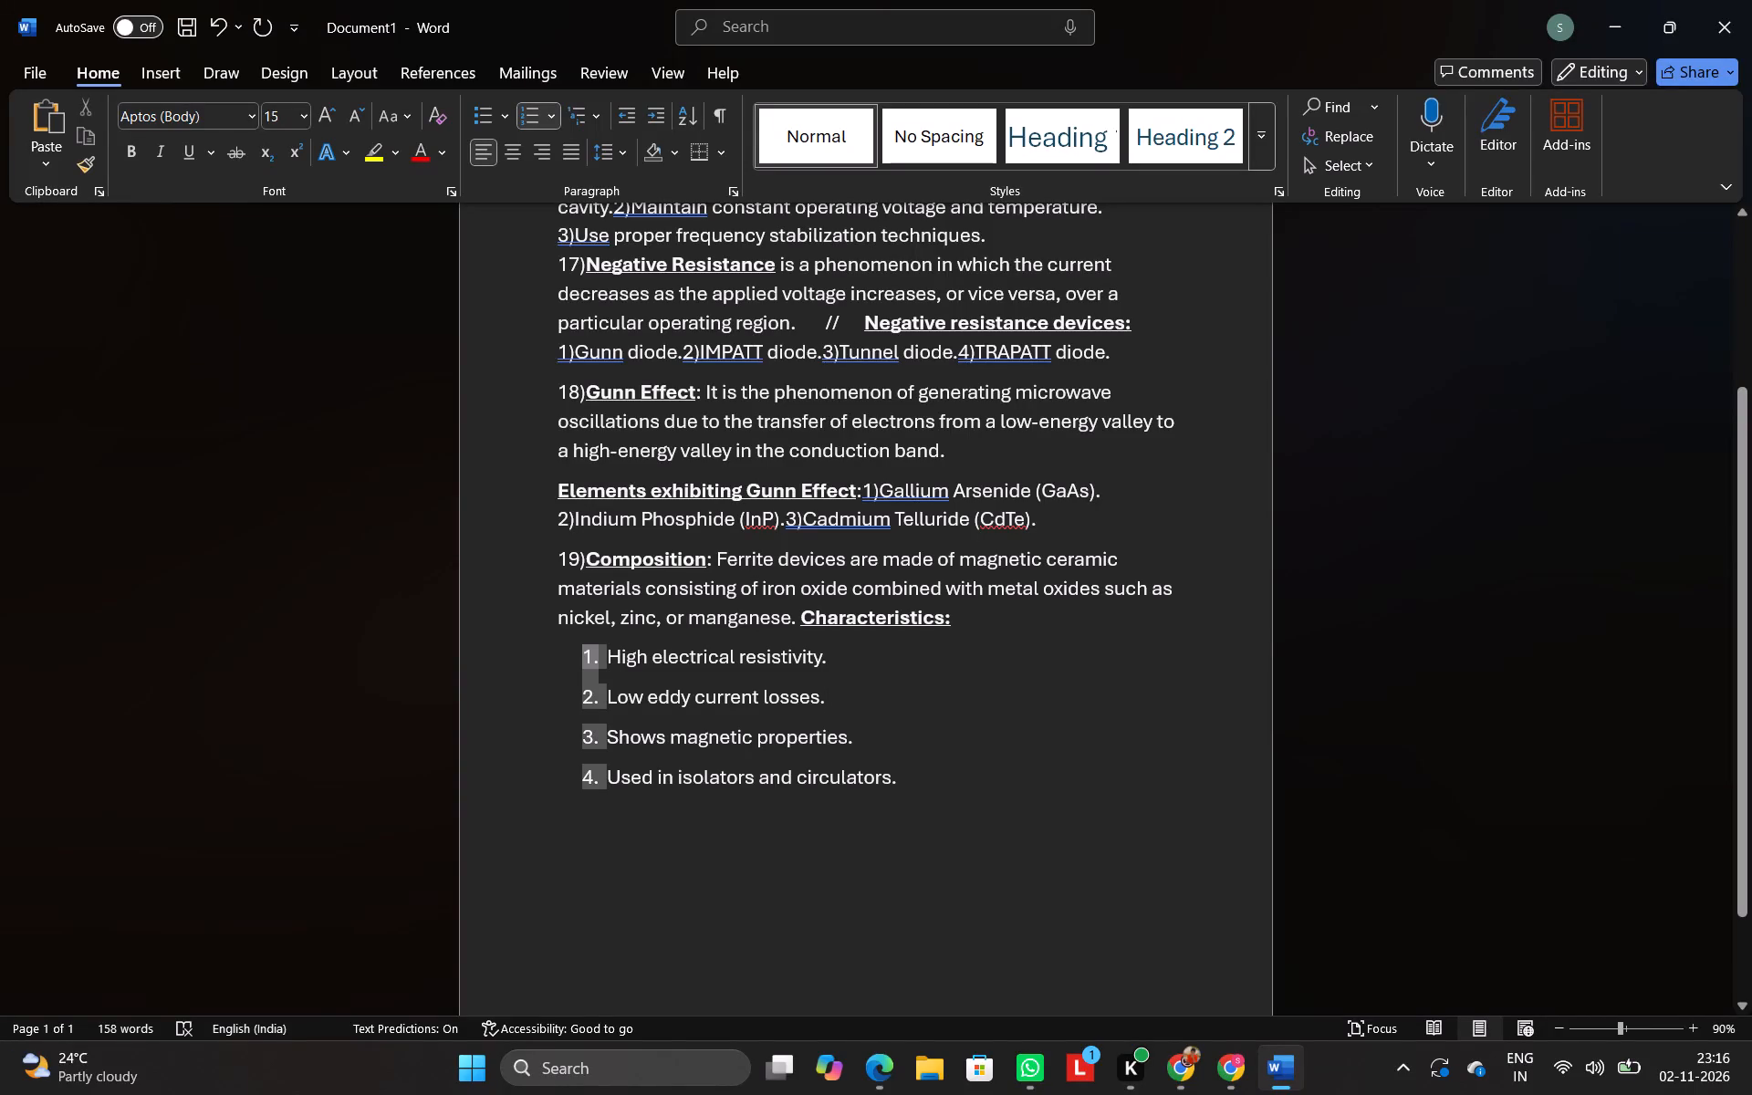
key(BackSpace)
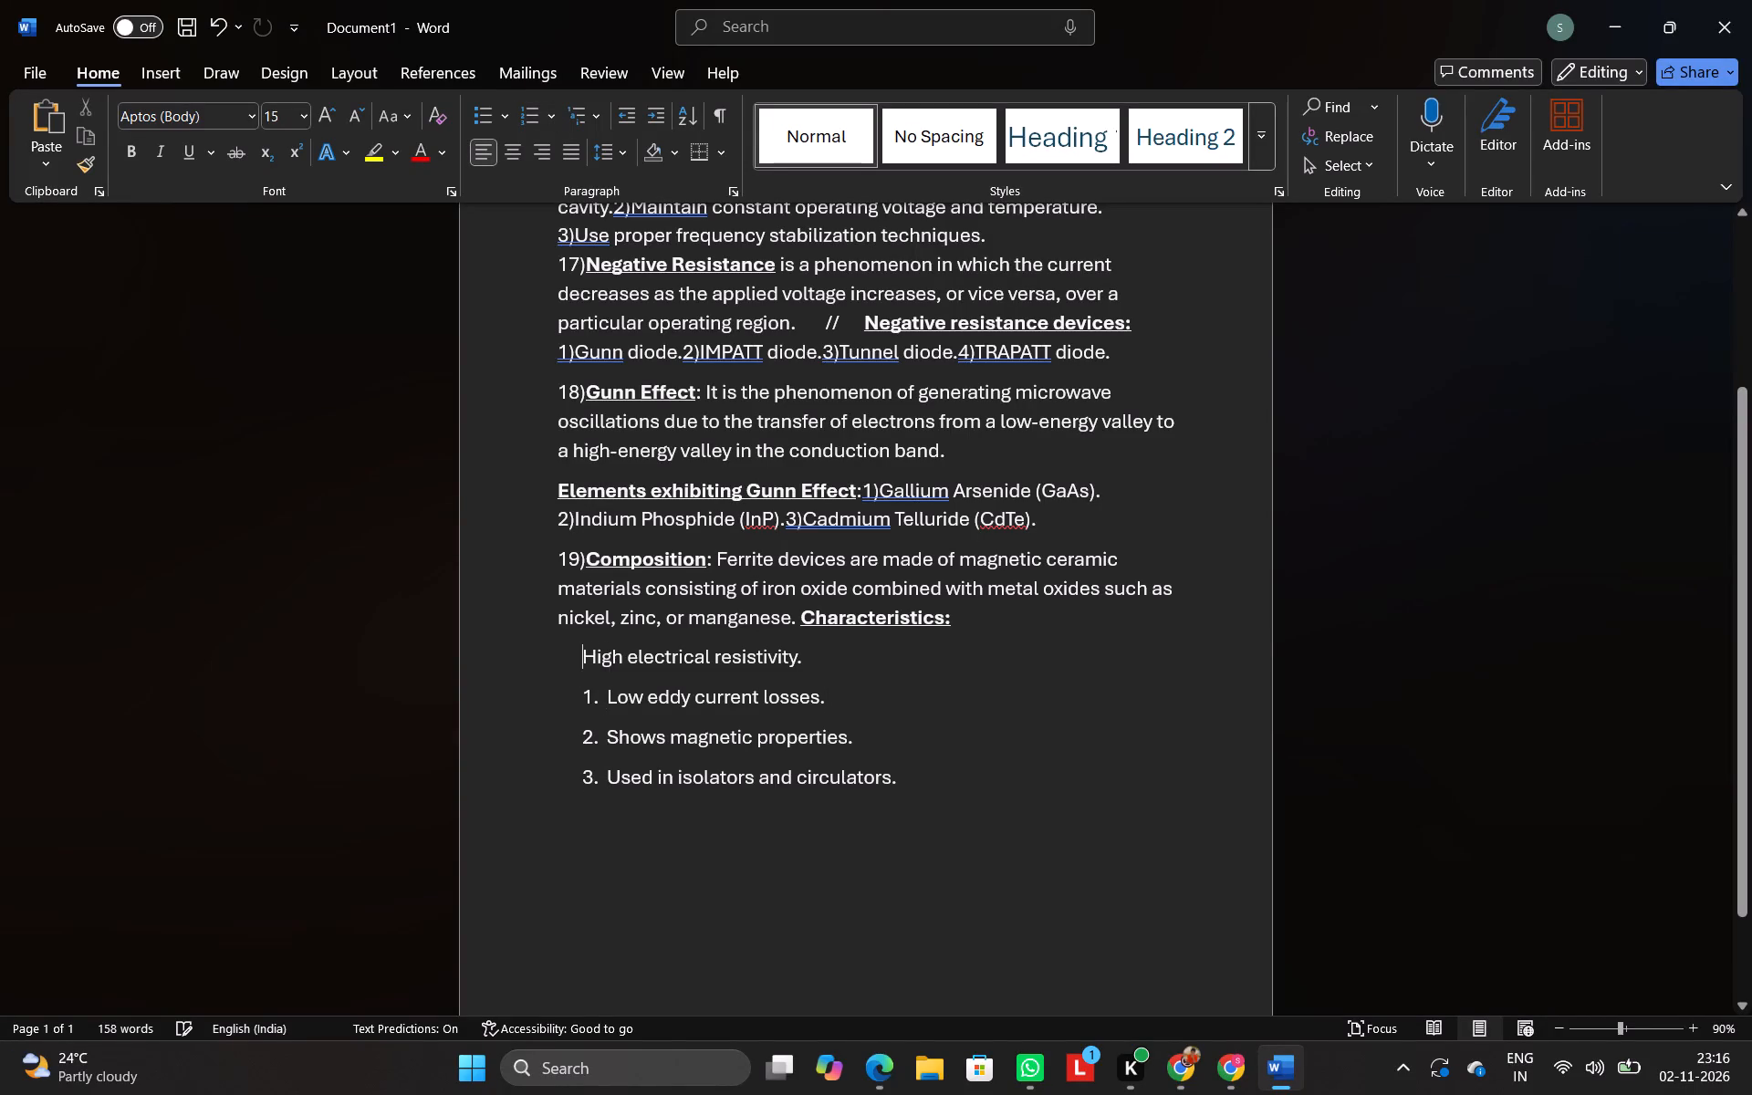
key(BackSpace)
key(BackSpace)
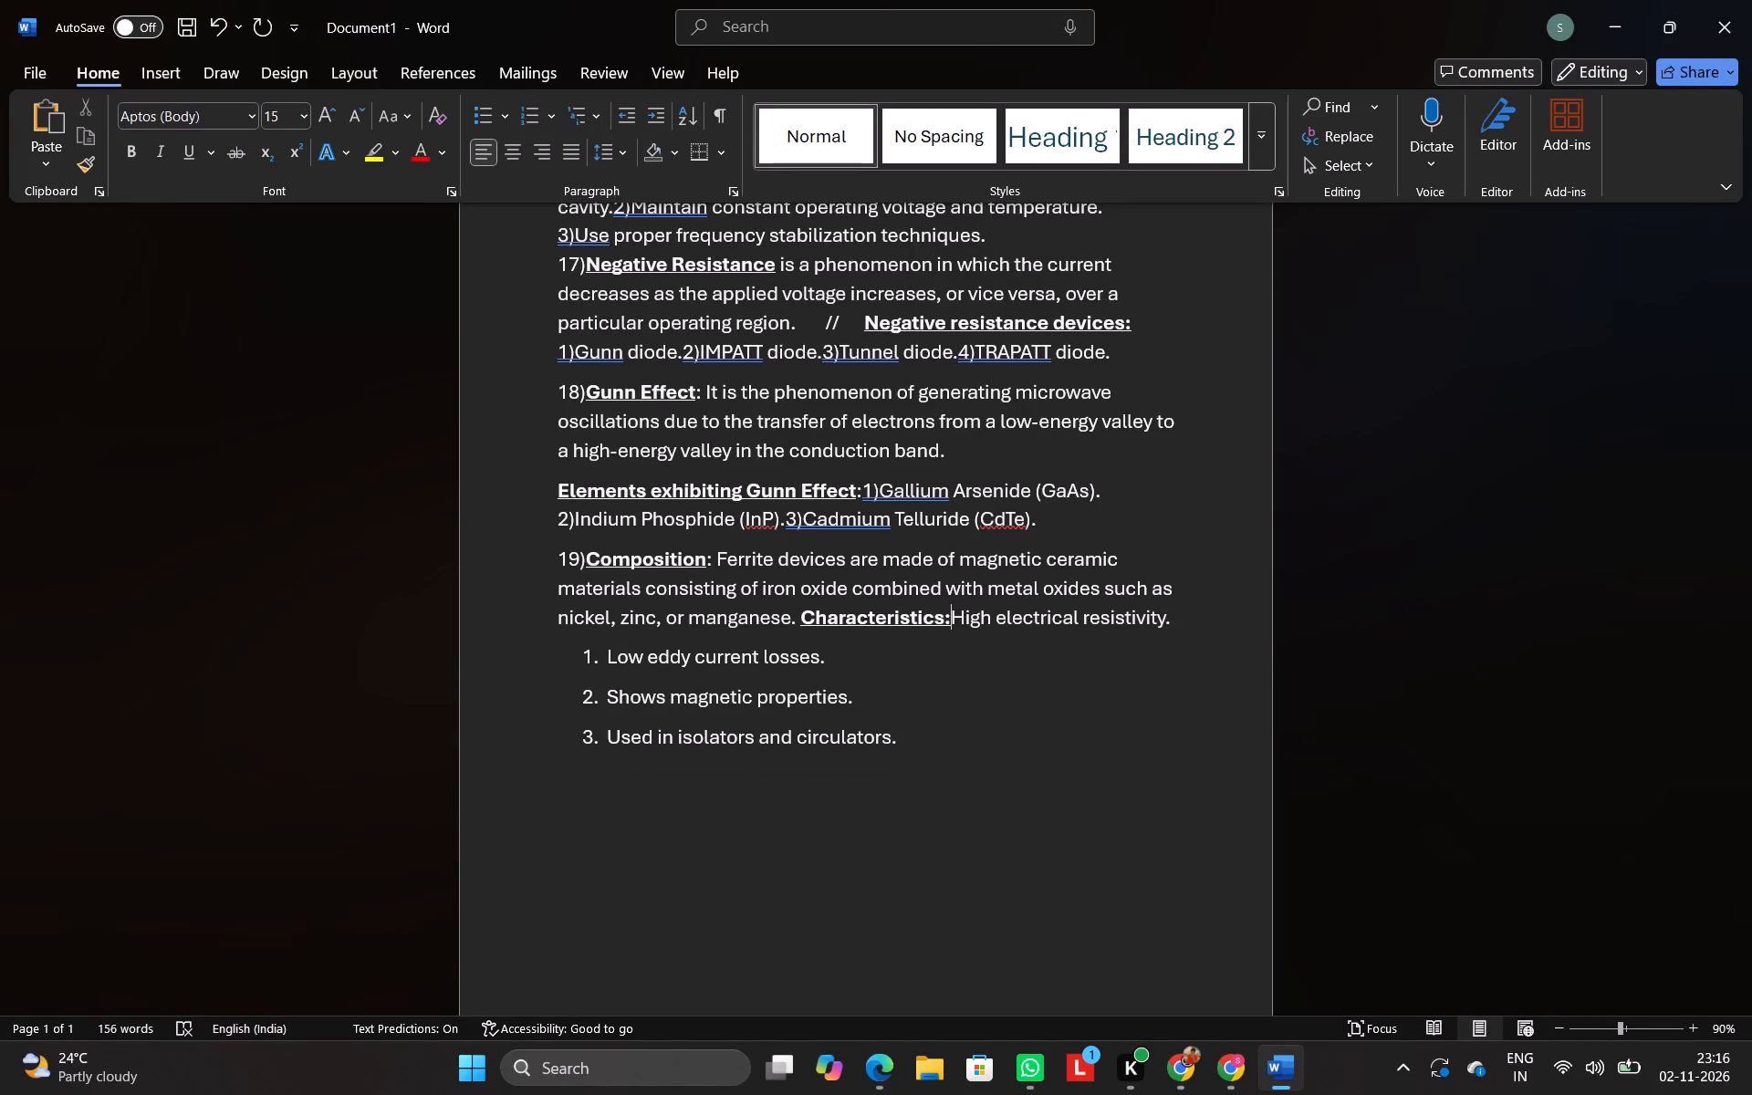
key(1)
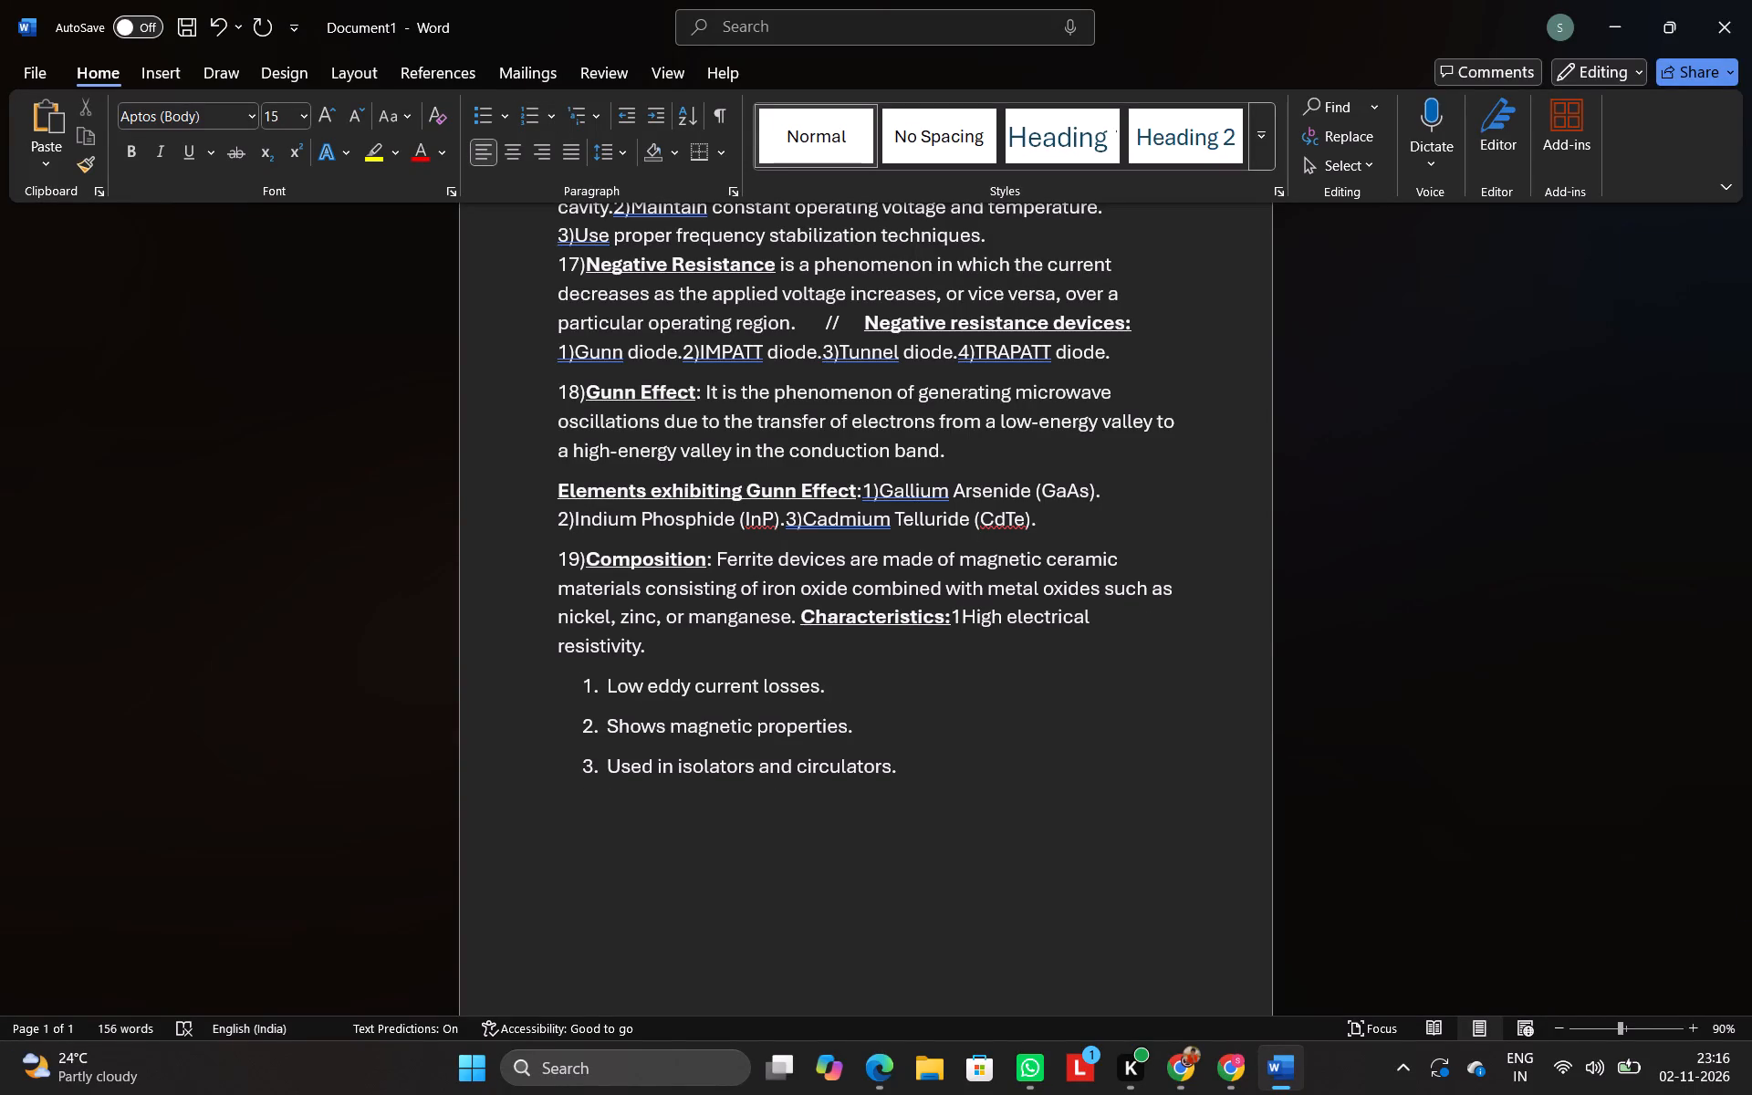
key(shift+parenright)
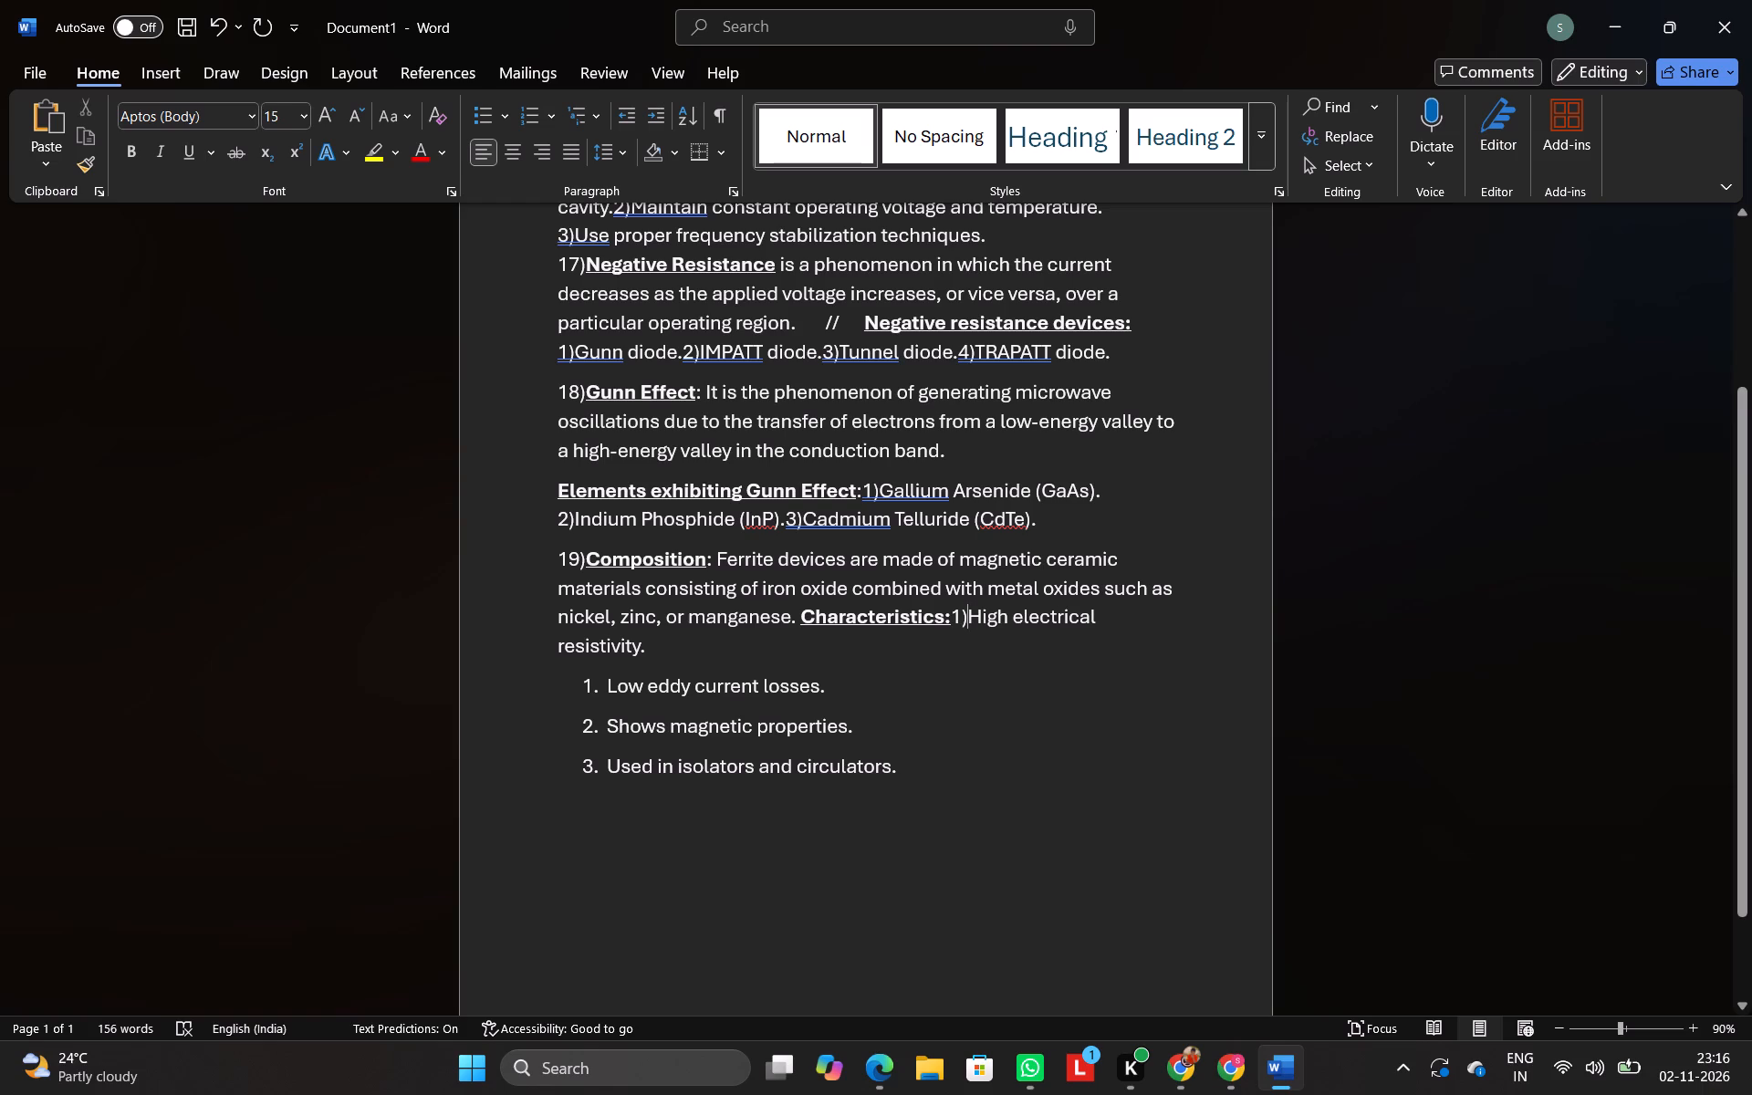
Join "Low eddy current losses." onto the end of the first characteristic in answer 19, numbered inline as 2).
click(603, 688)
key(BackSpace)
key(BackSpace)
key(BackSpace)
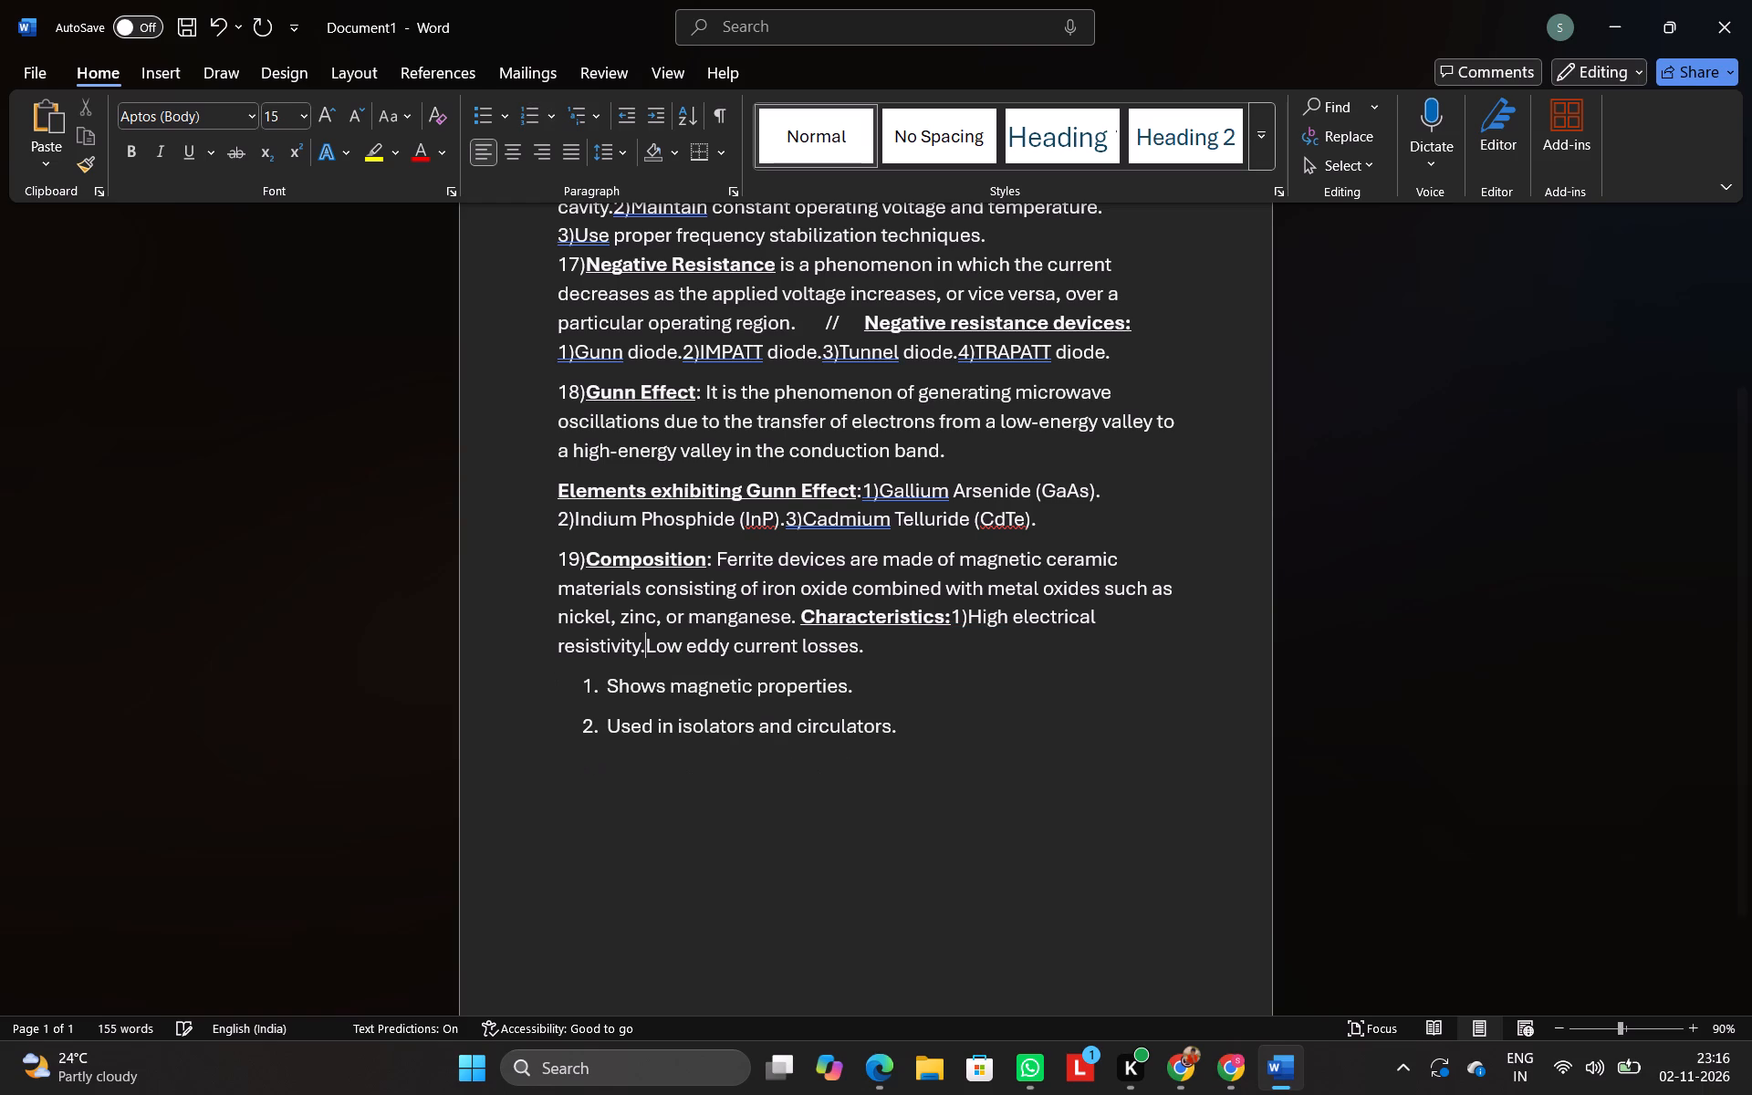
key(2)
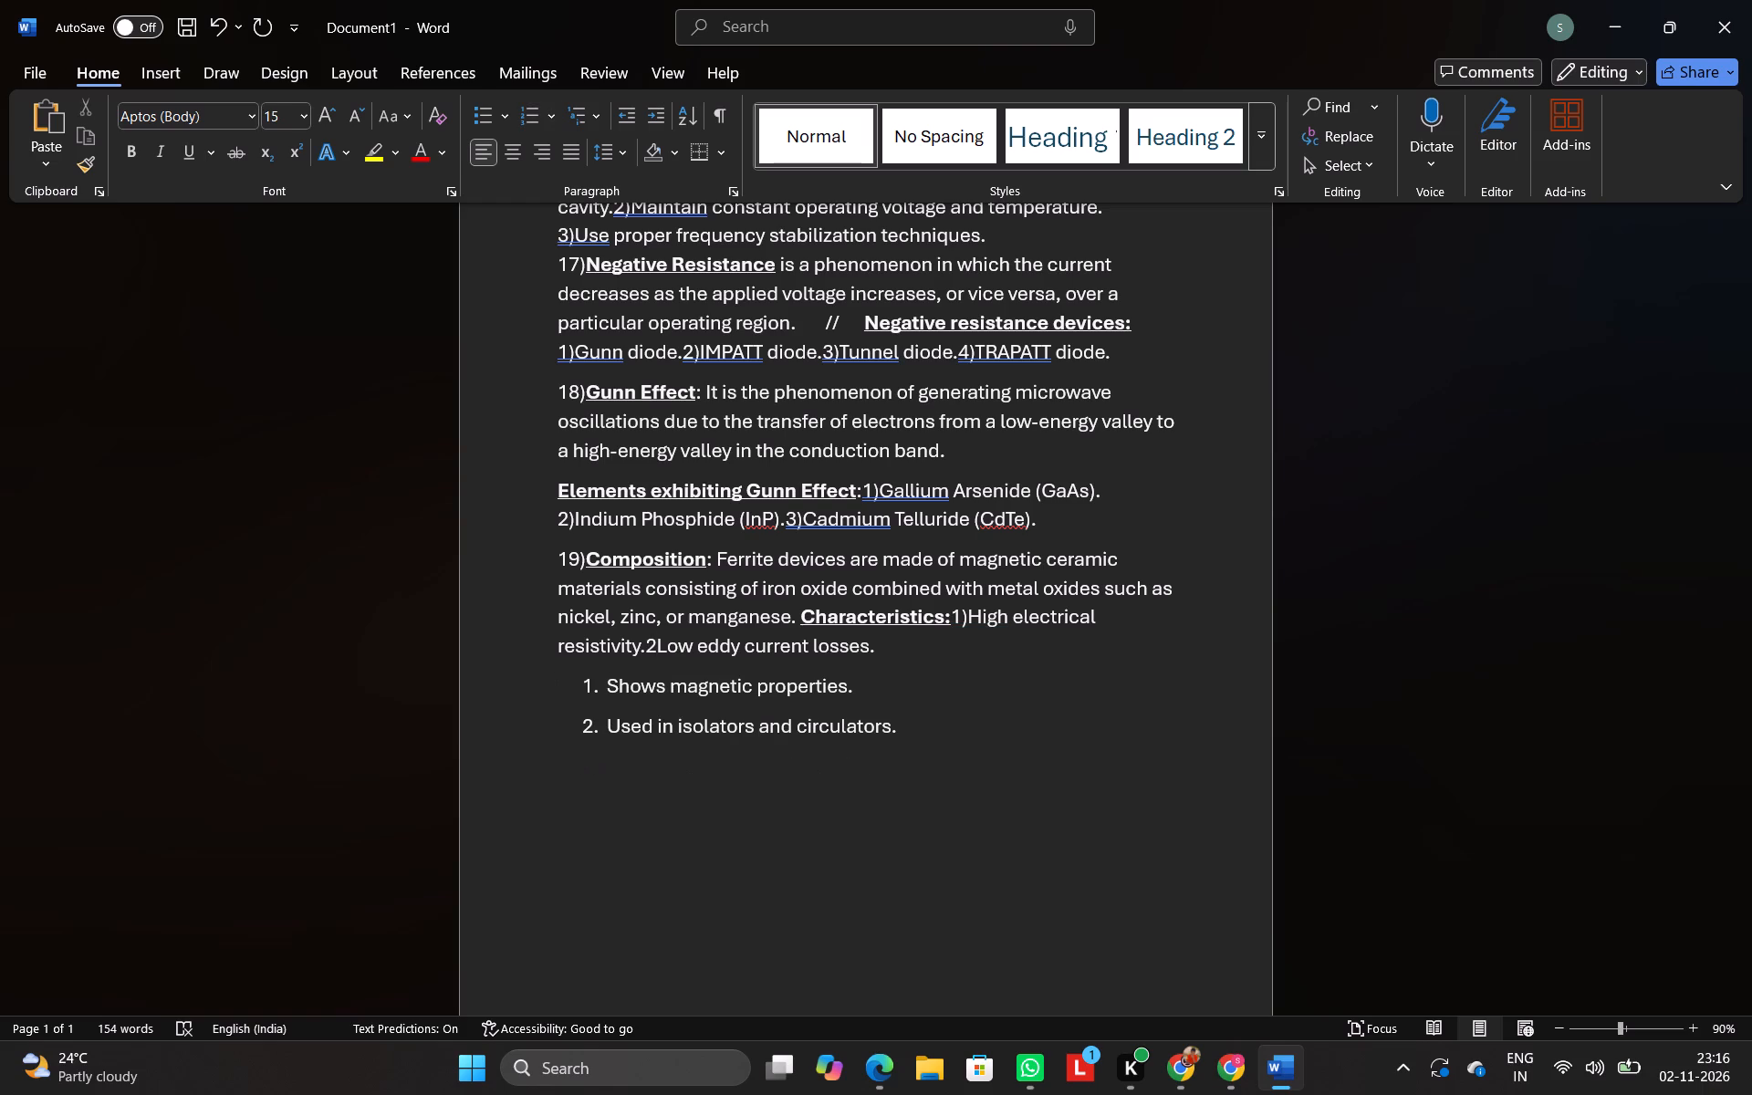
key(shift+parenright)
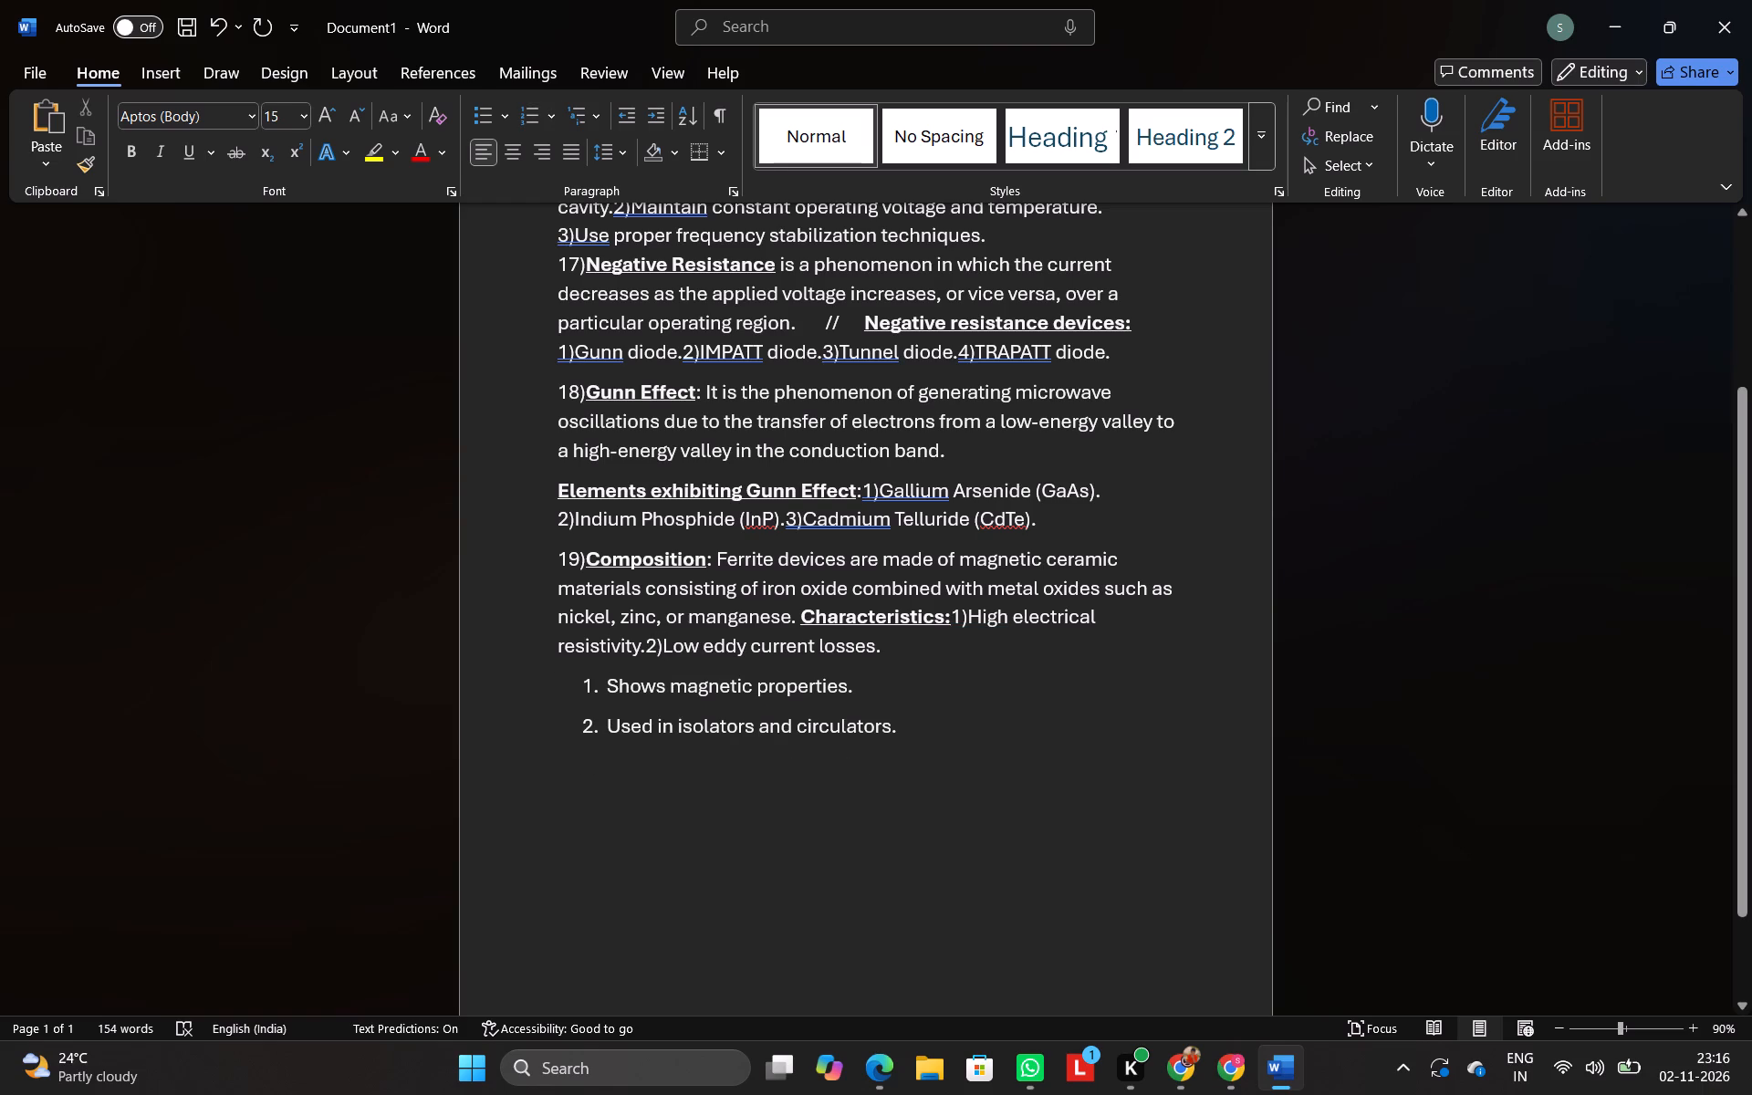
Join "Shows magnetic properties." onto the end of the second characteristic in answer 19, numbered inline as 3).
click(604, 700)
key(BackSpace)
key(BackSpace)
key(BackSpace)
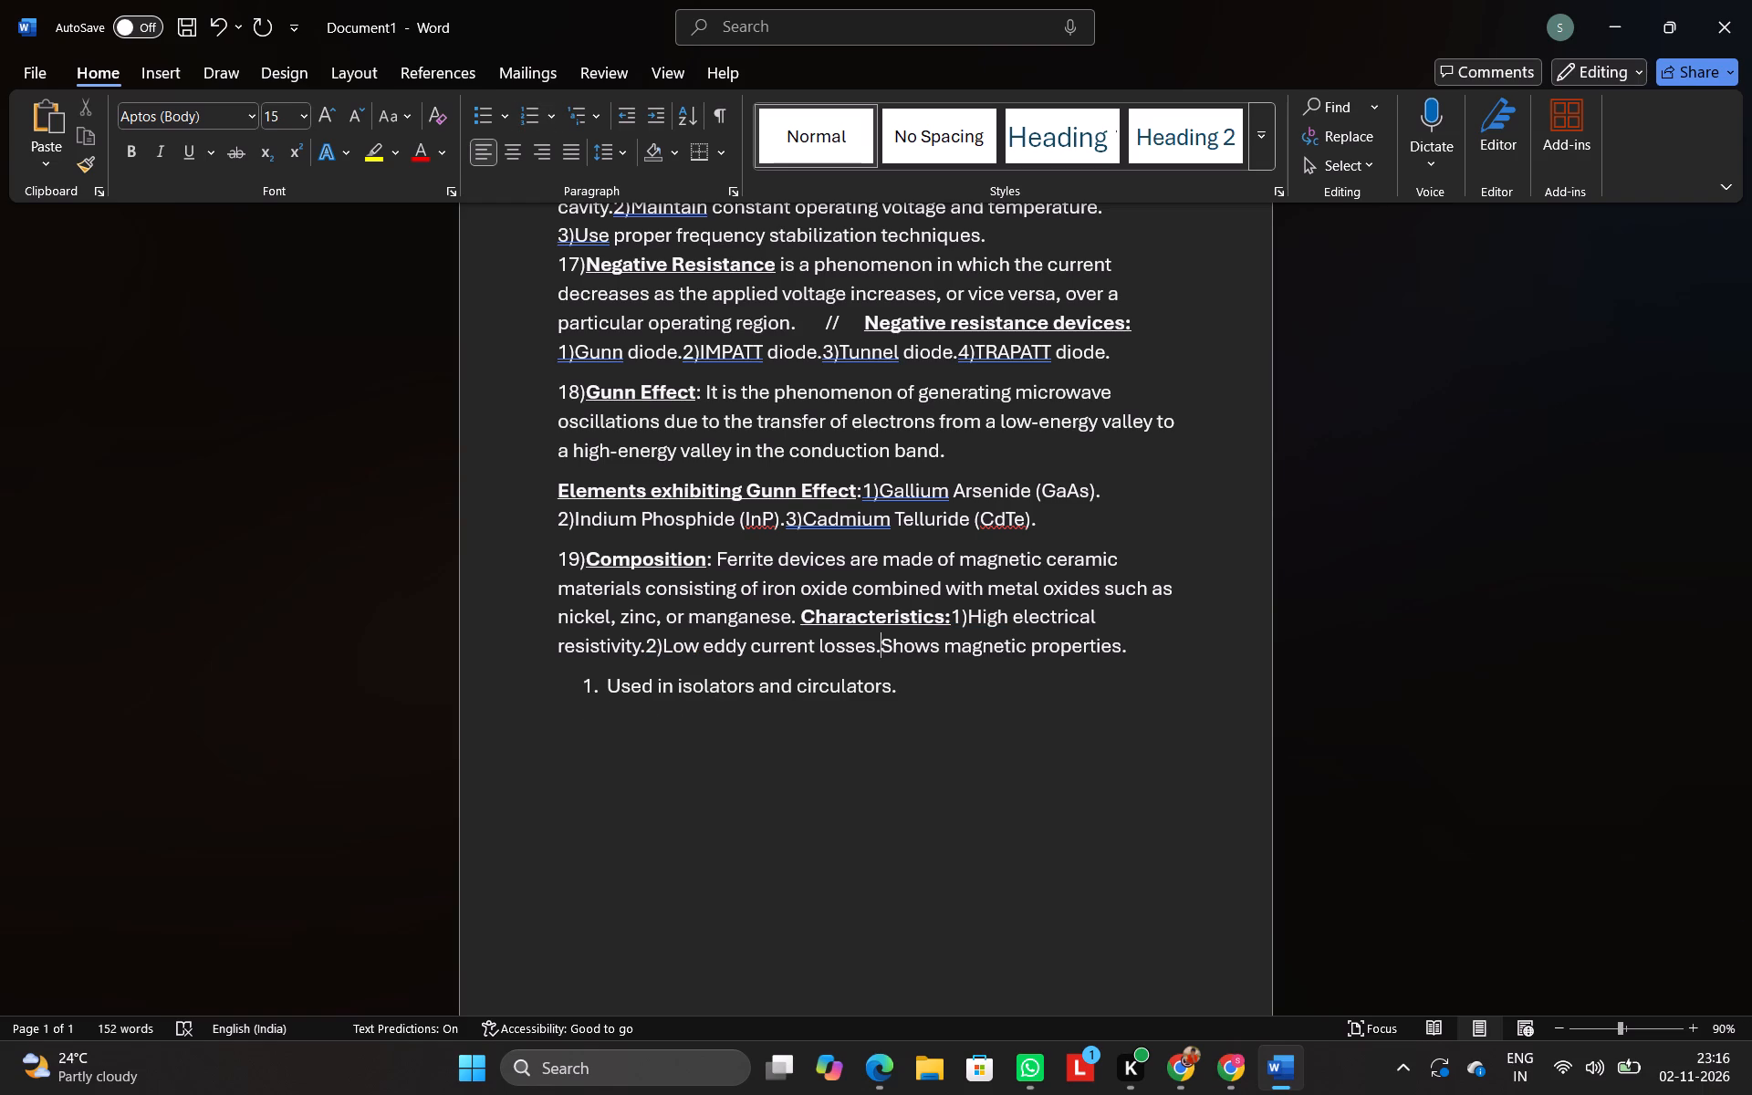
key(3)
key(shift+parenright)
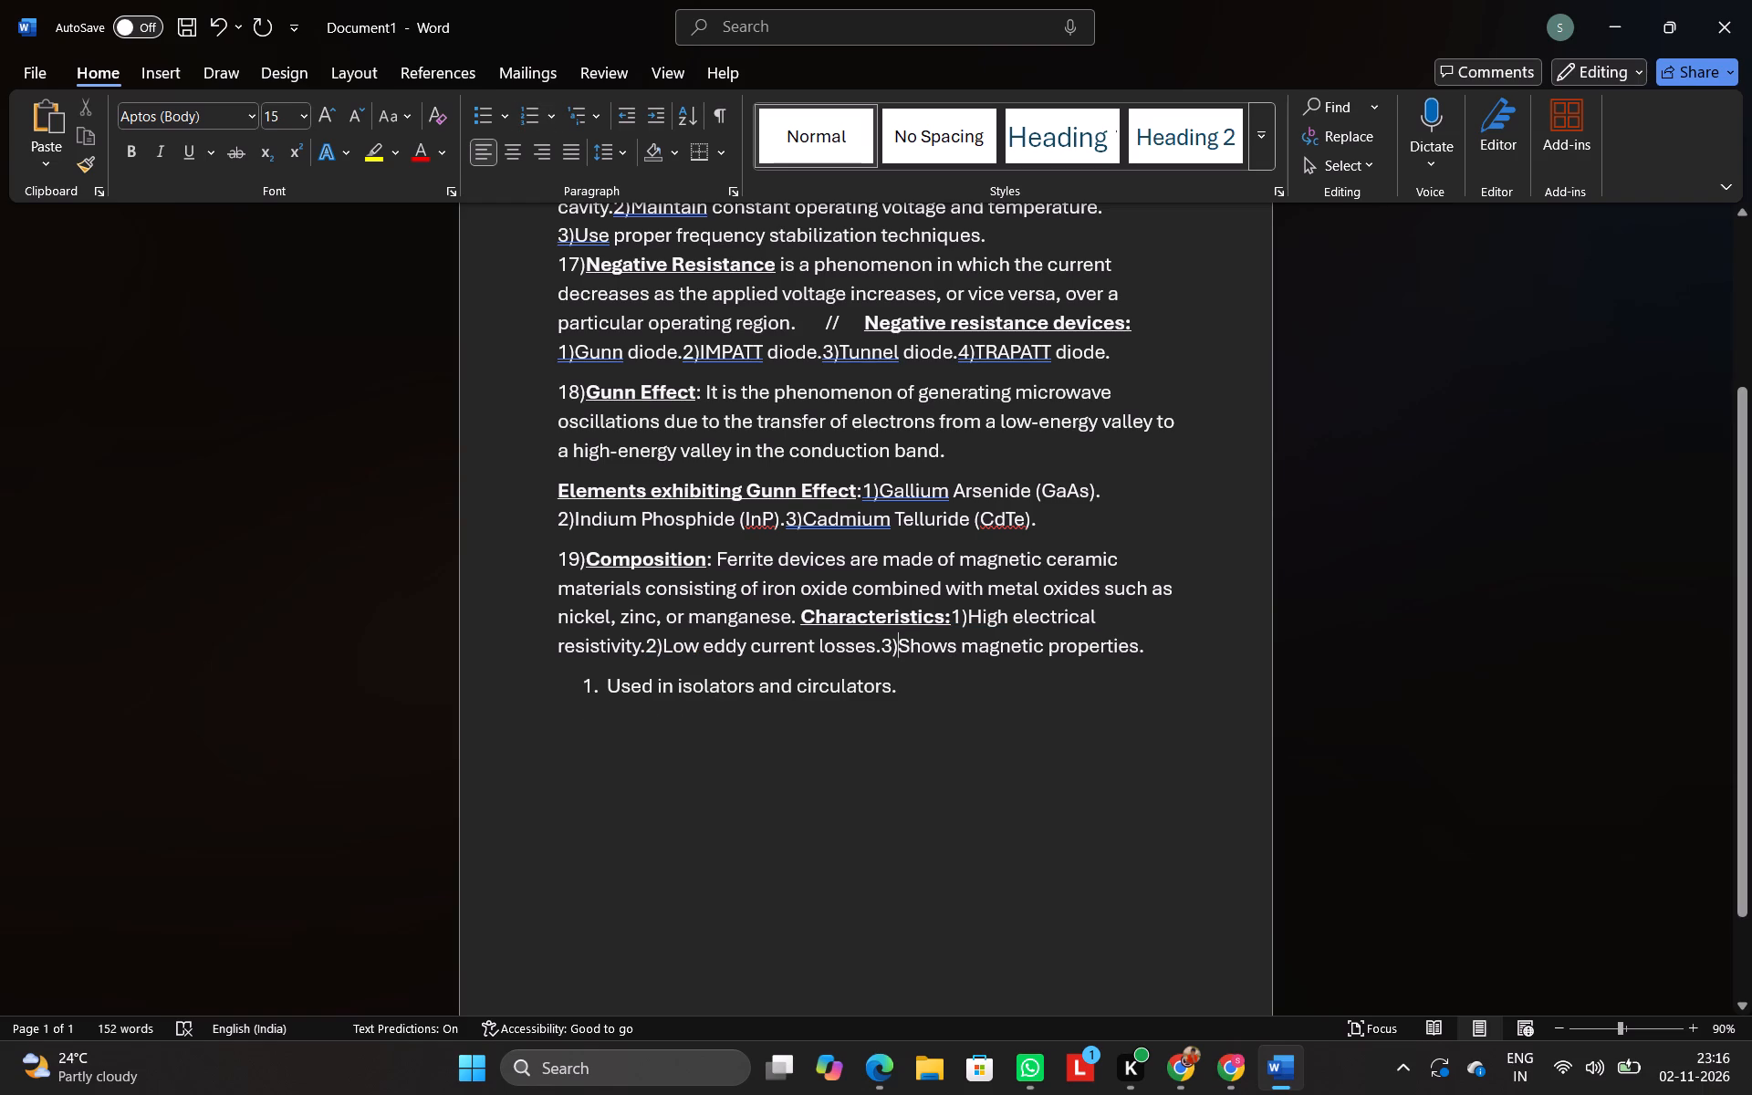
Remove the list formatting and indent from "Used in isolators and circulators." and number it 4).
click(599, 688)
key(BackSpace)
key(BackSpace)
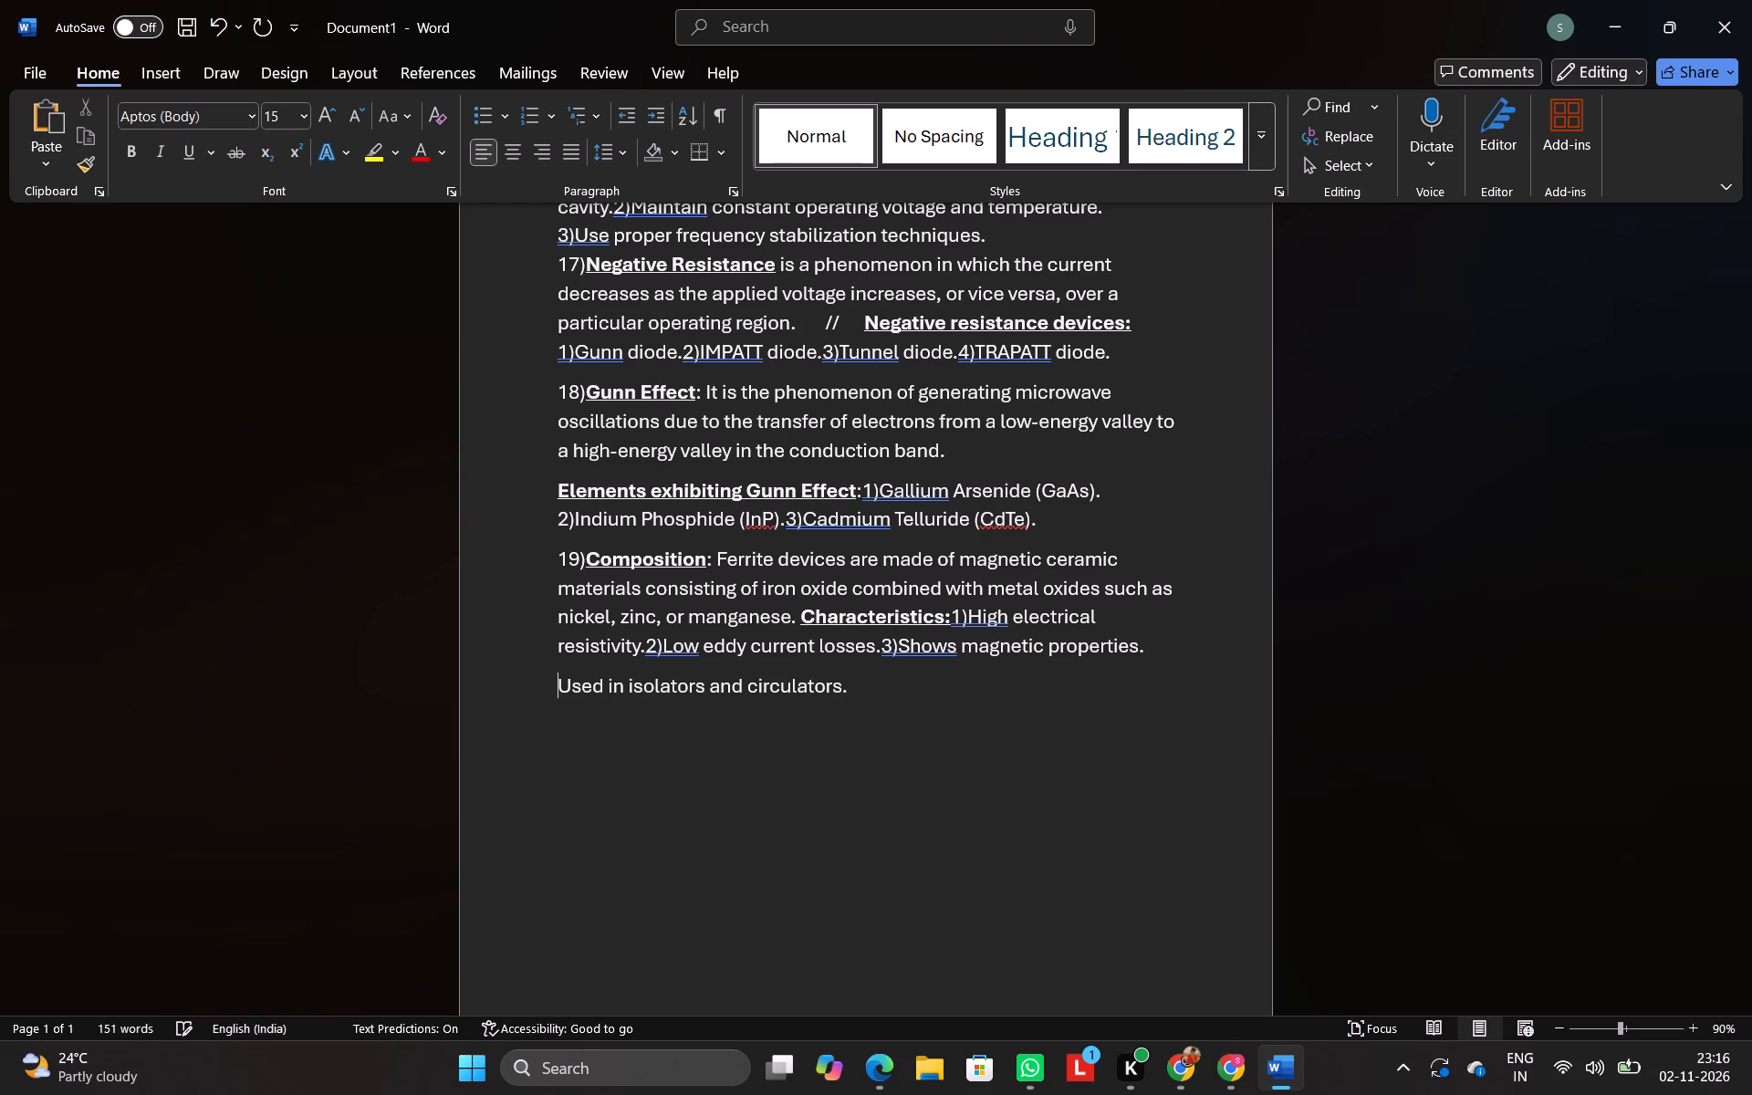
key(4)
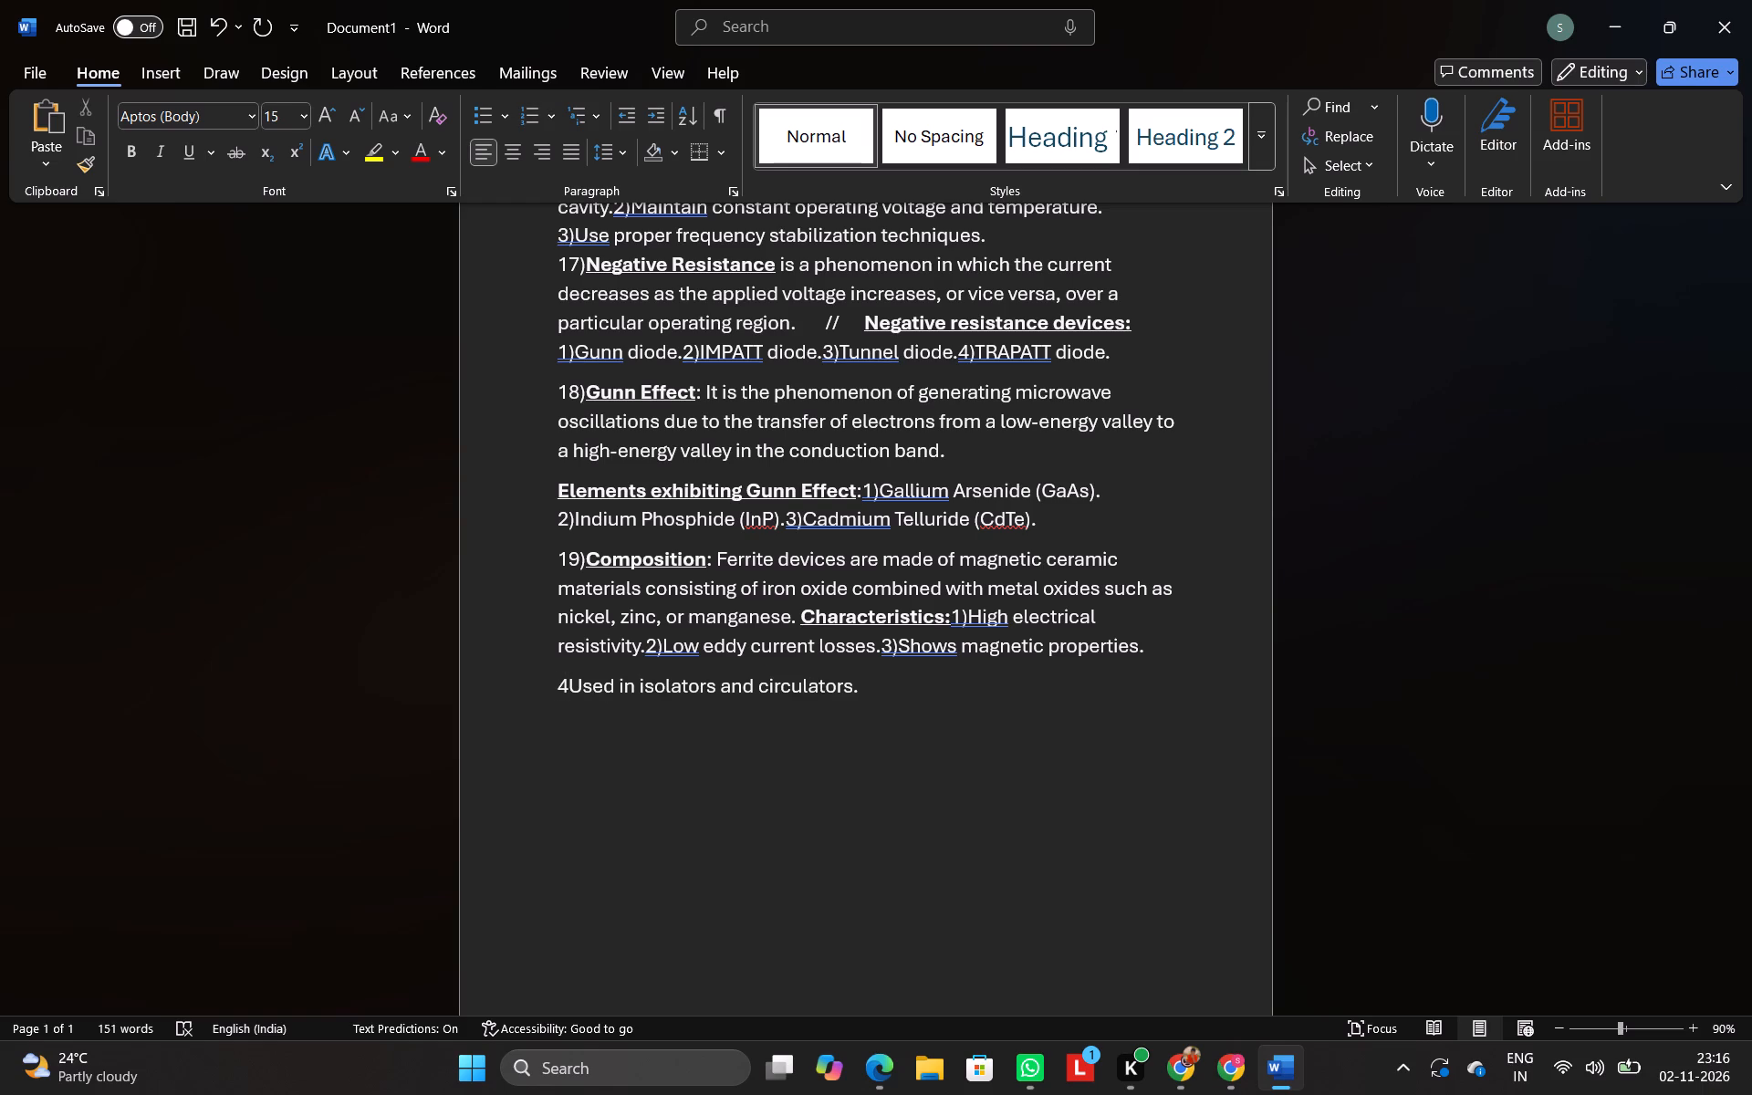
key(shift+parenright)
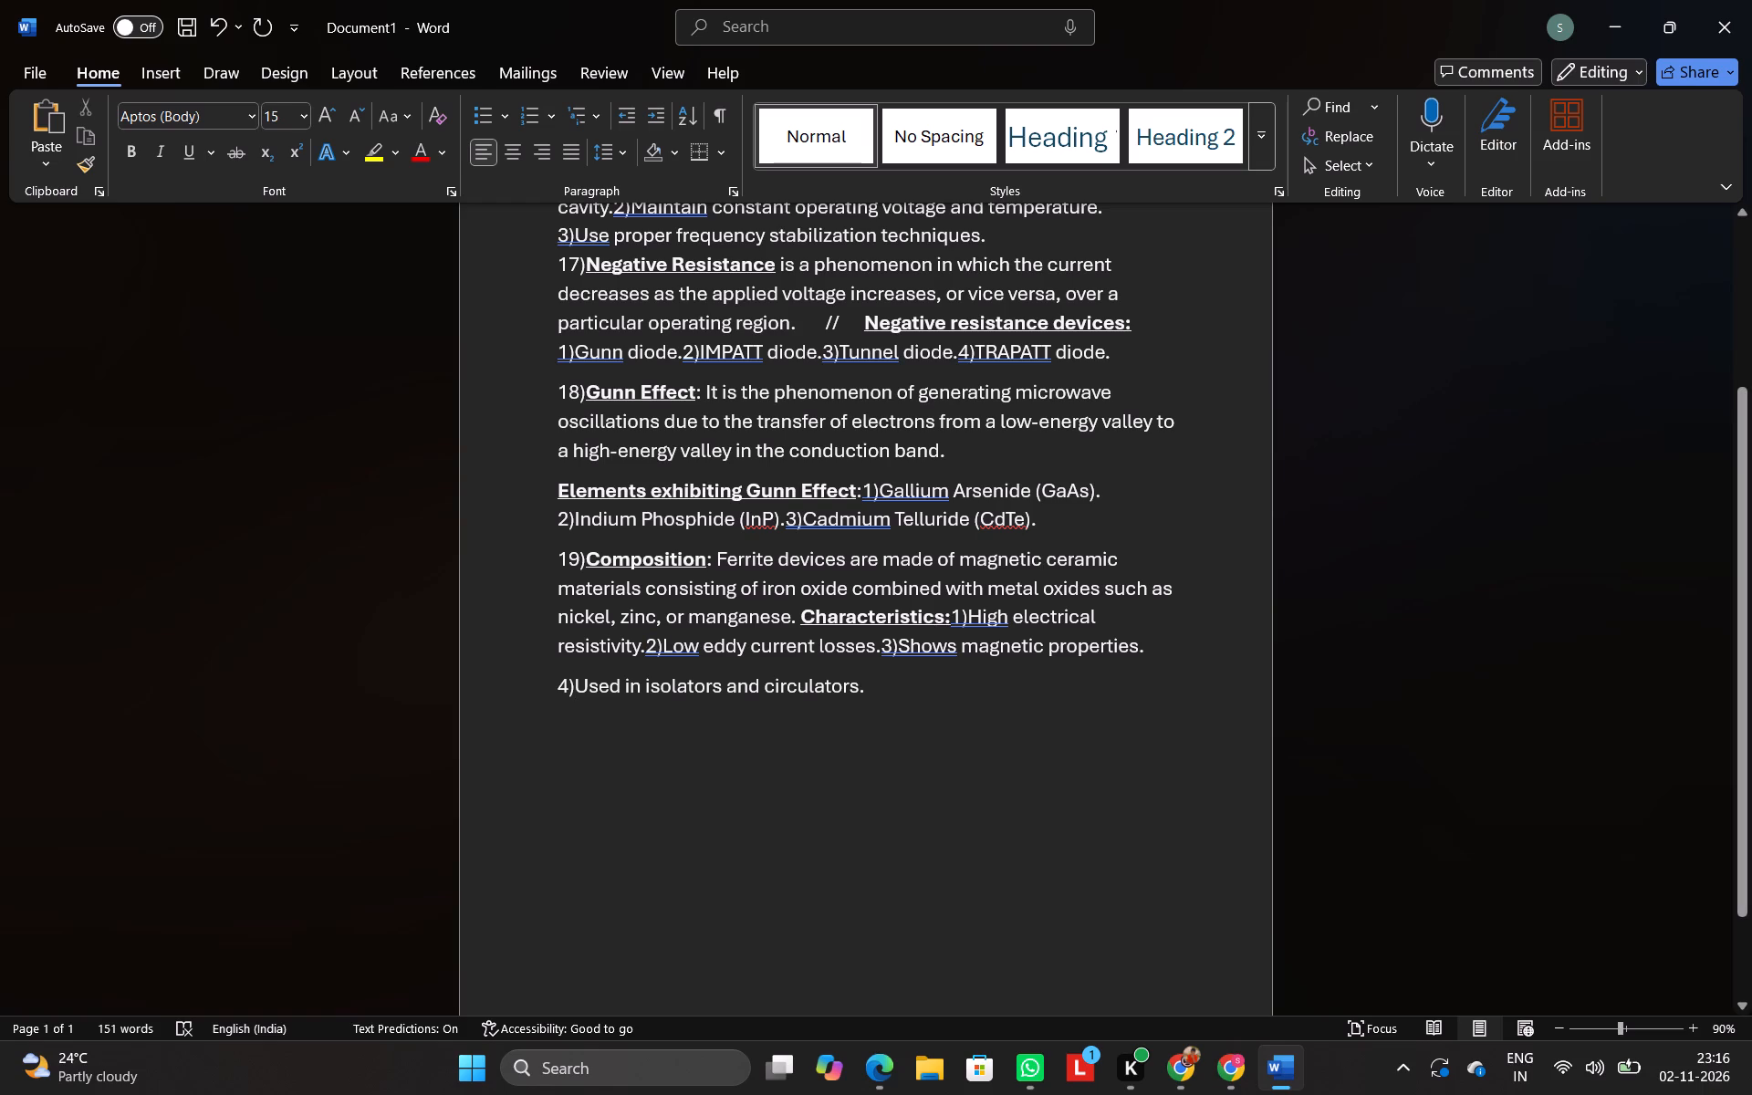
Move the 4) characteristic into the answer 19 paragraph on a new line after a line break, removing the paragraph gap.
drag(560, 683, 864, 687)
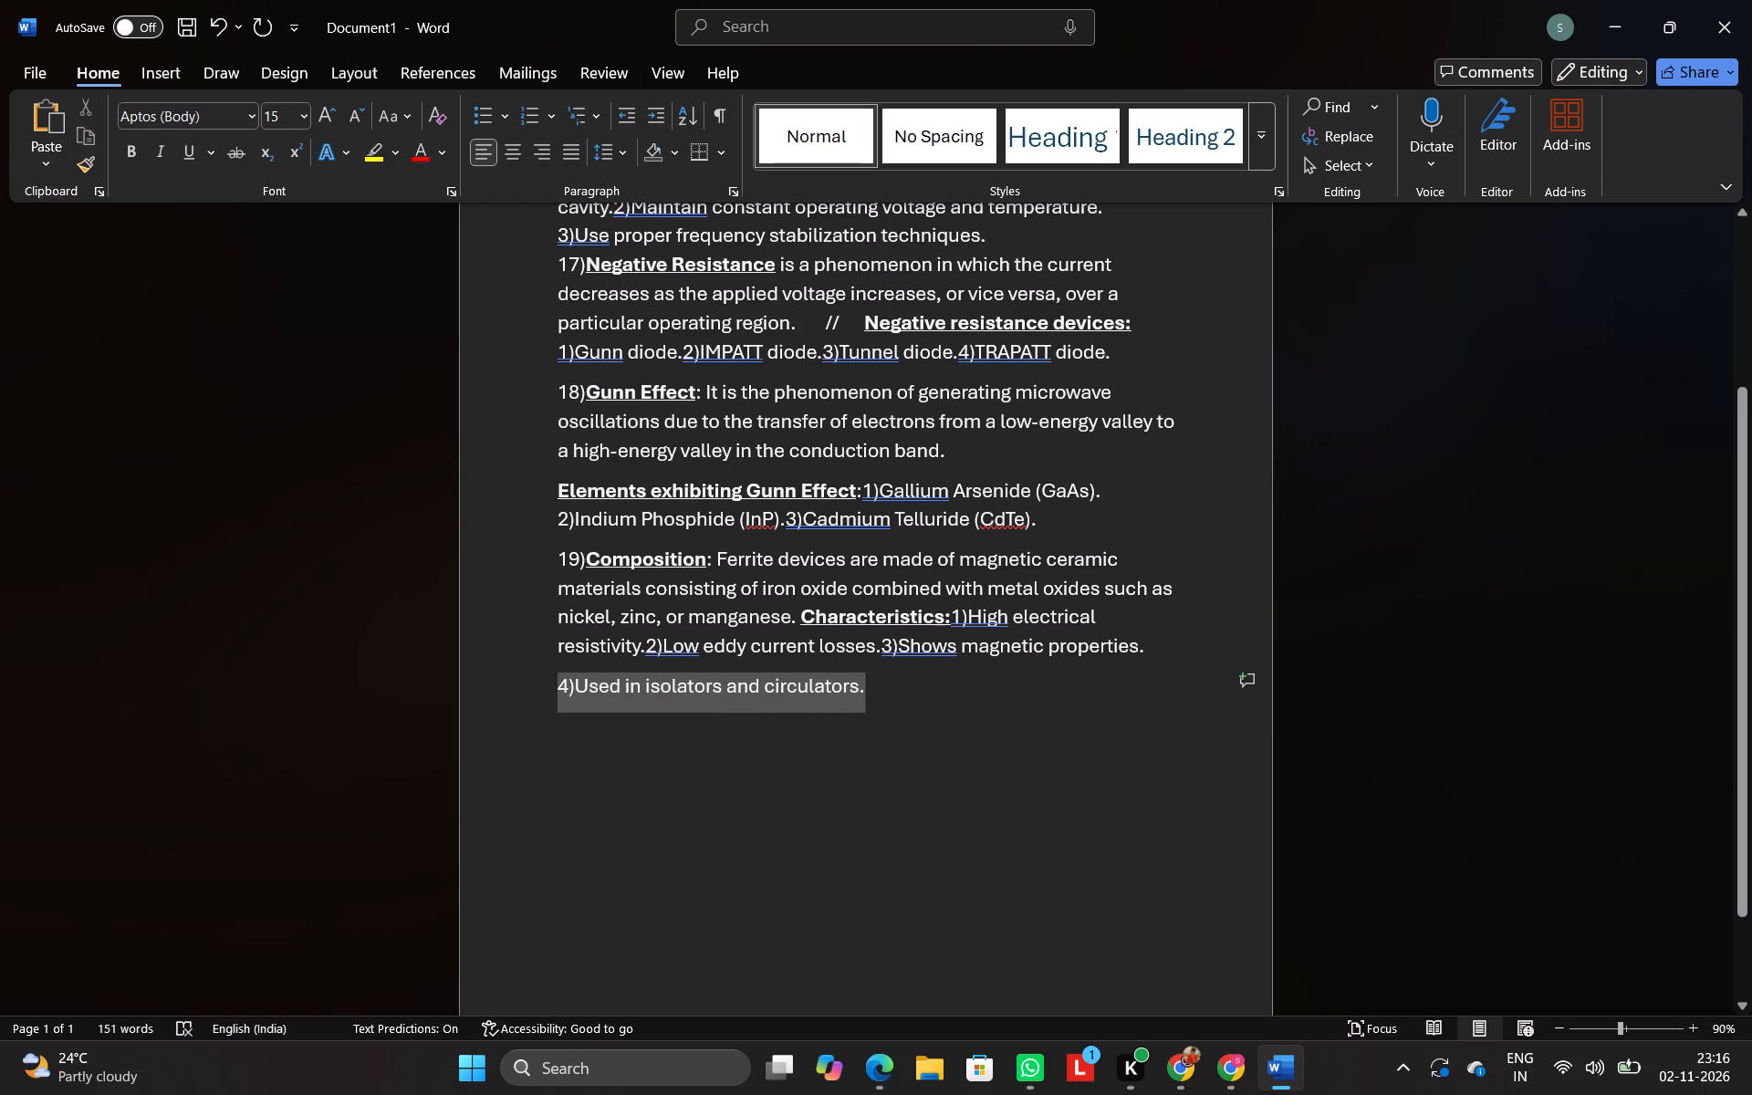
drag(864, 687, 868, 683)
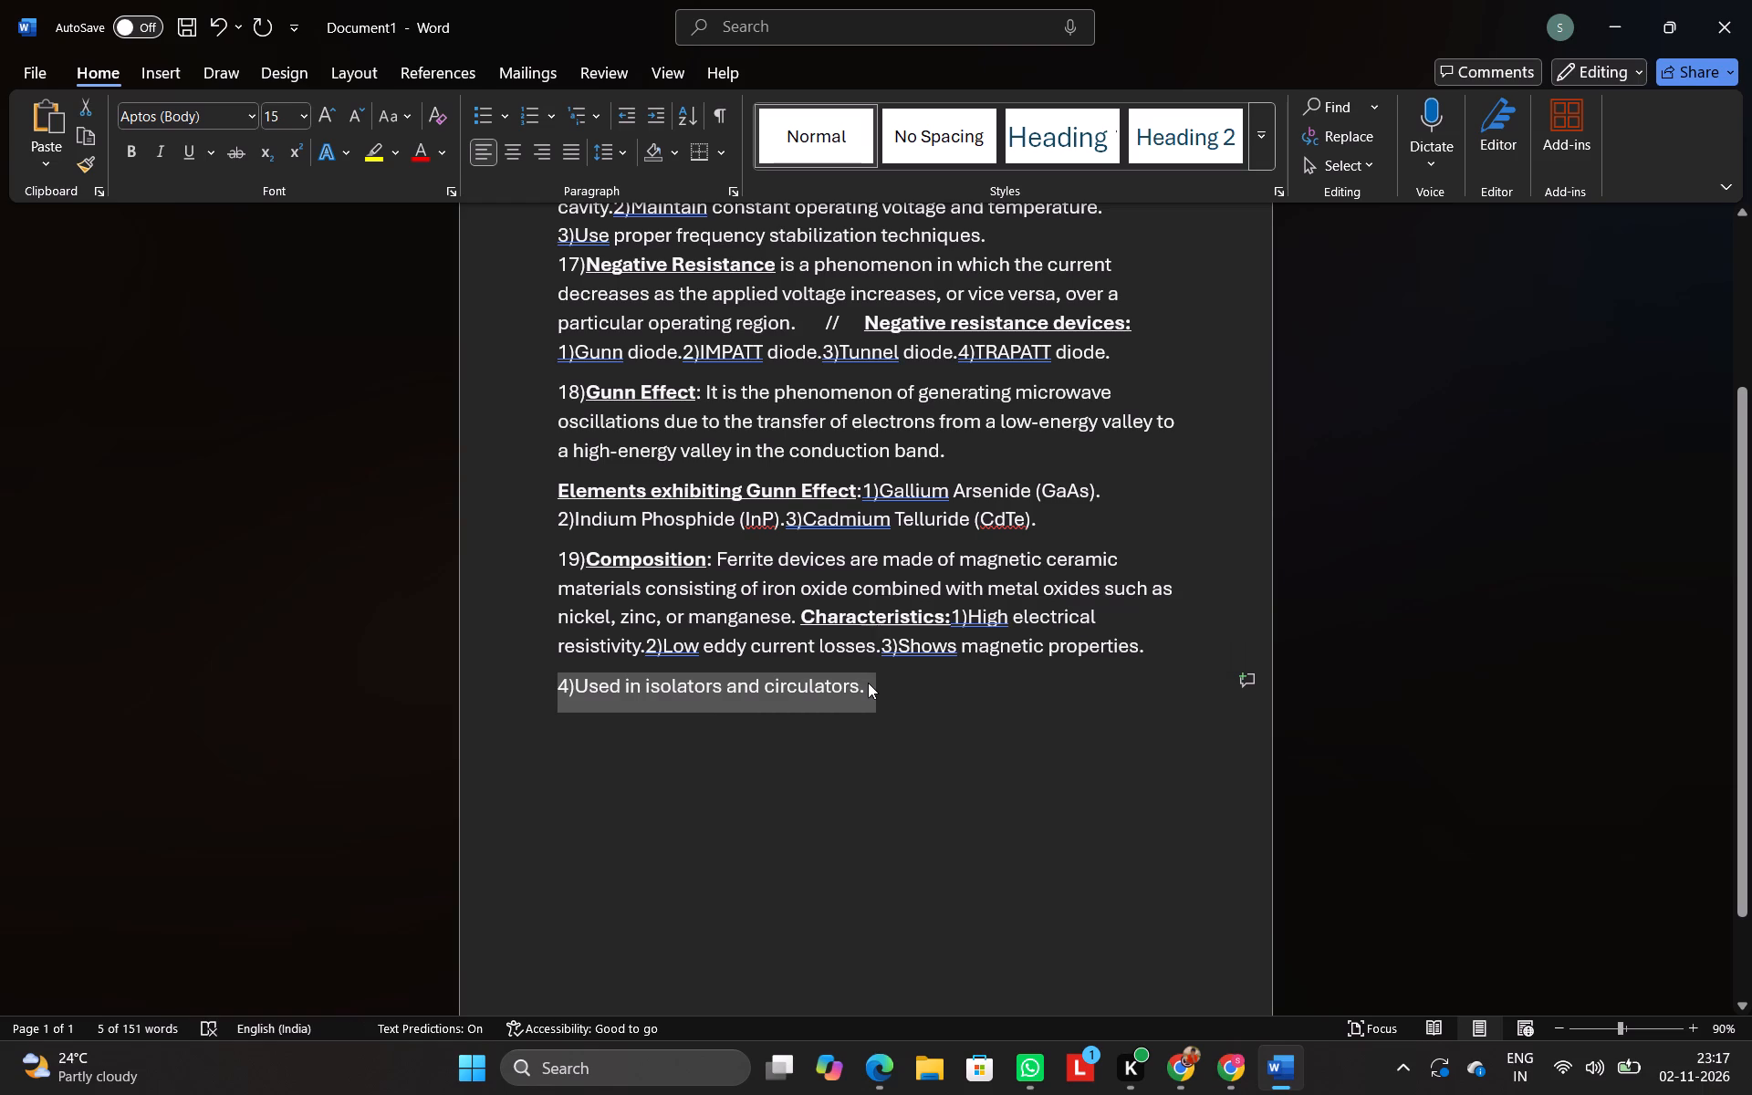
key(ctrl+c)
key(BackSpace)
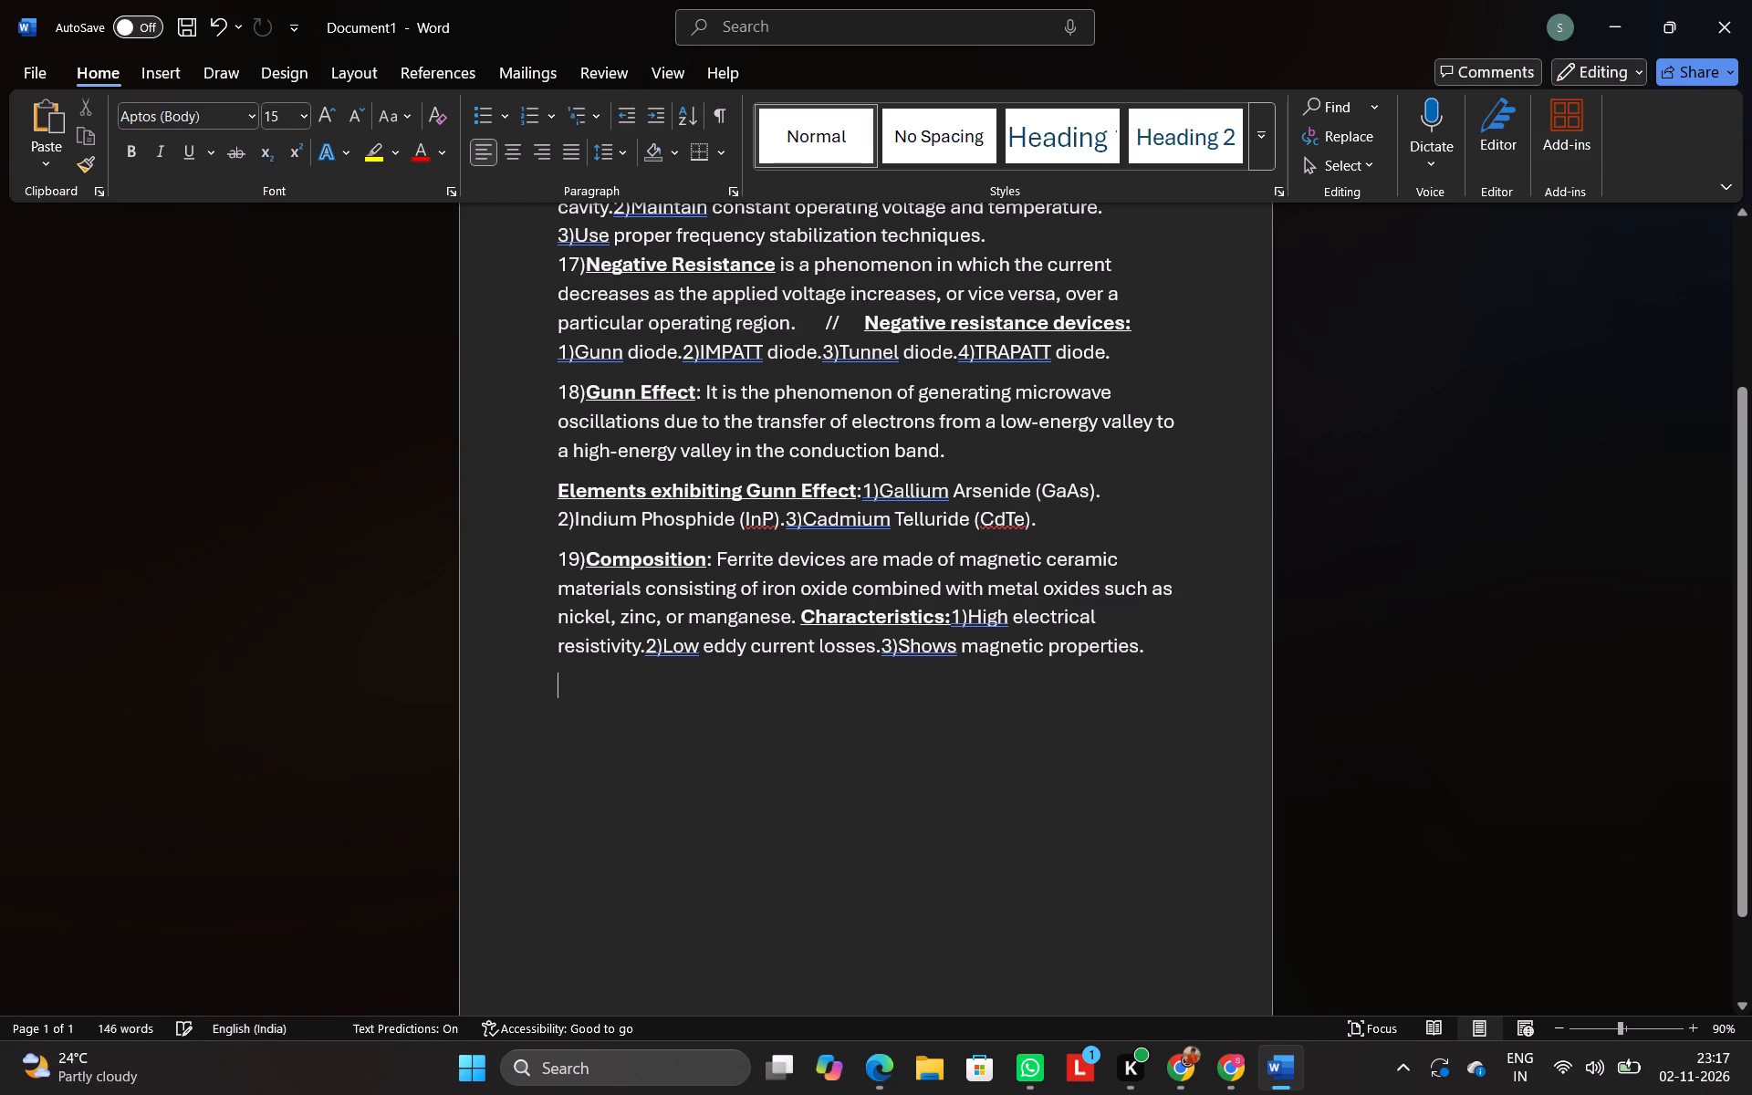
key(BackSpace)
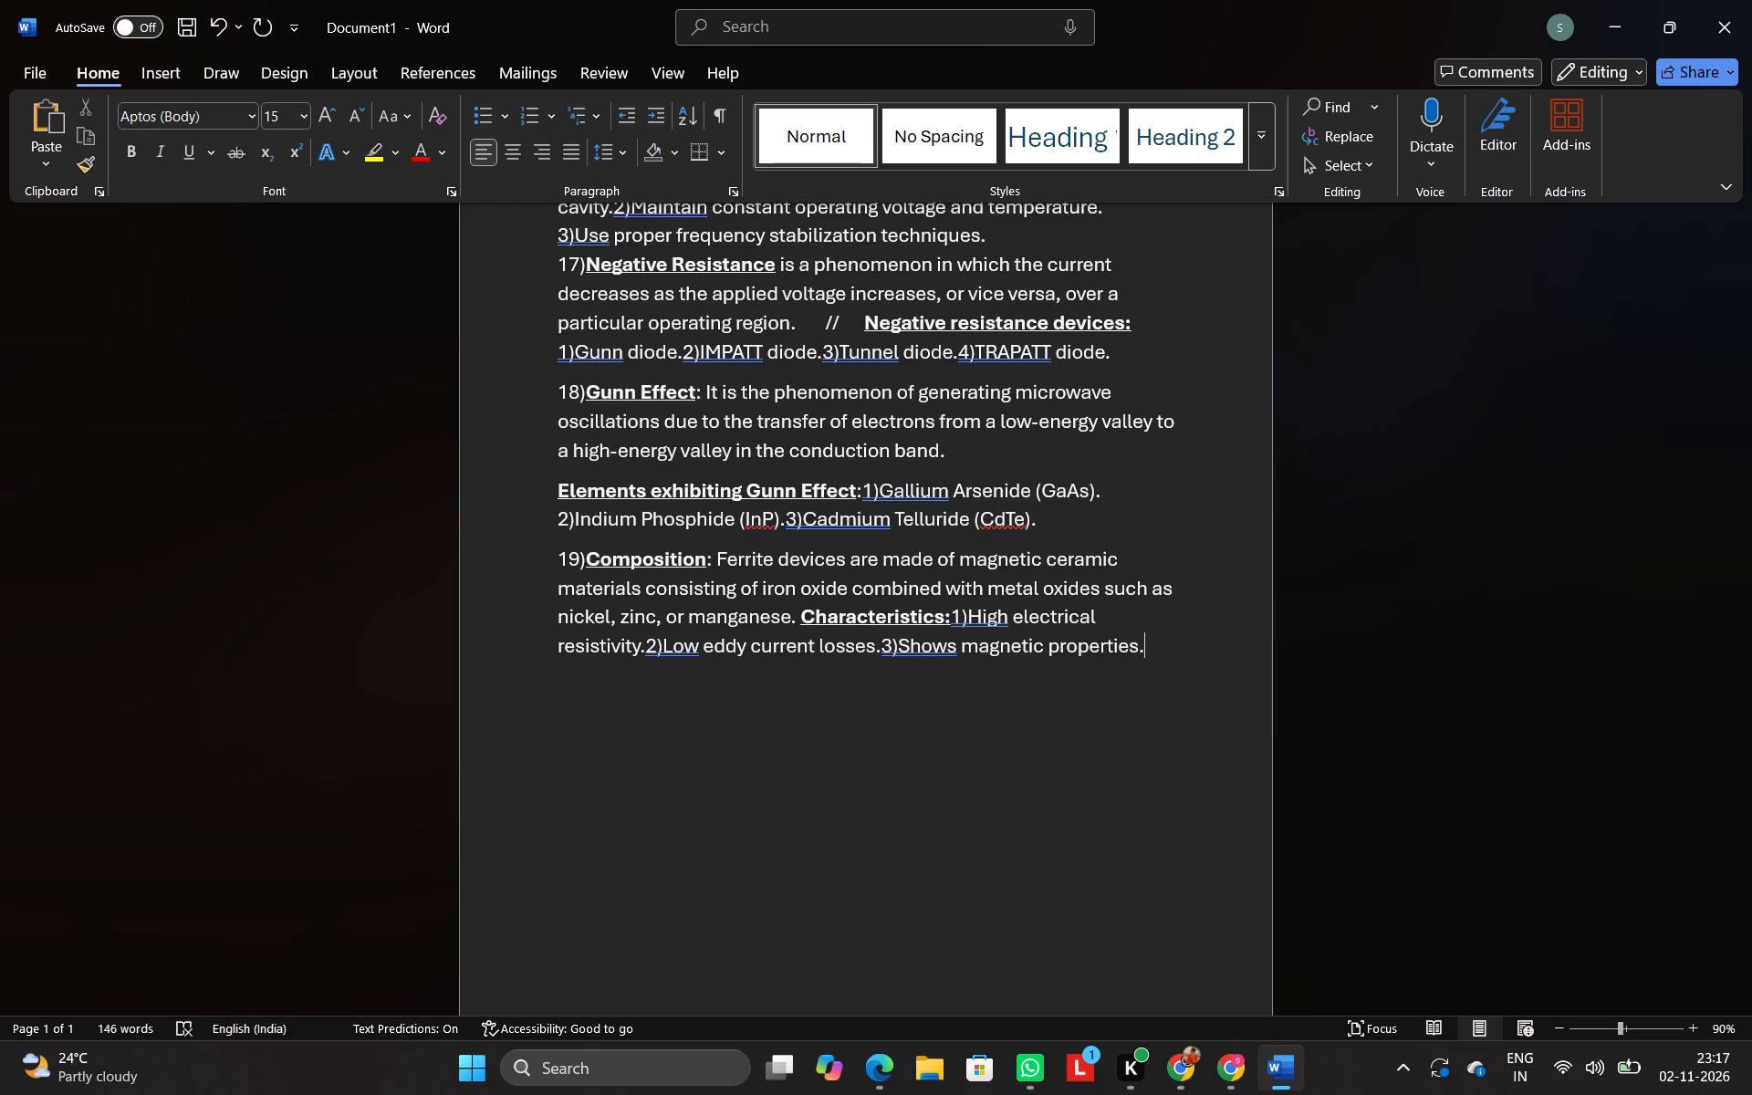
key(shift+Return)
key(ctrl+v)
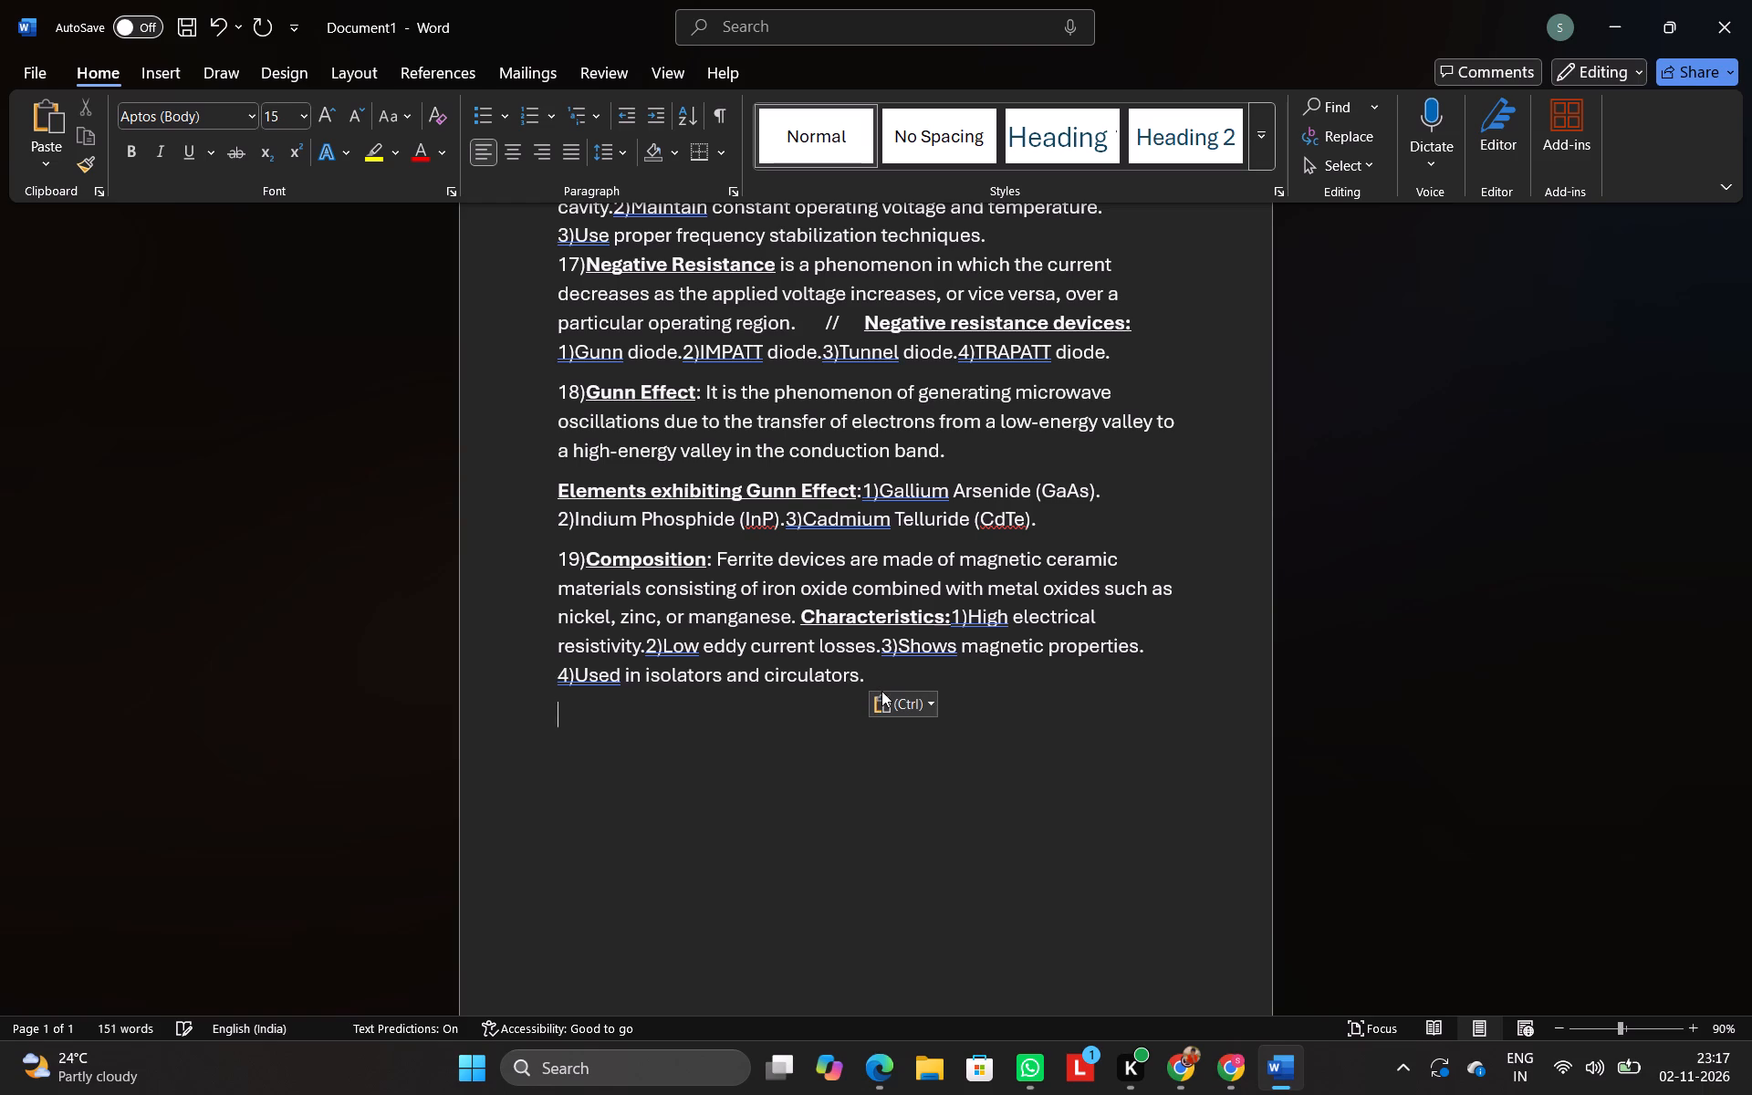
click(1009, 699)
key(shift+Return)
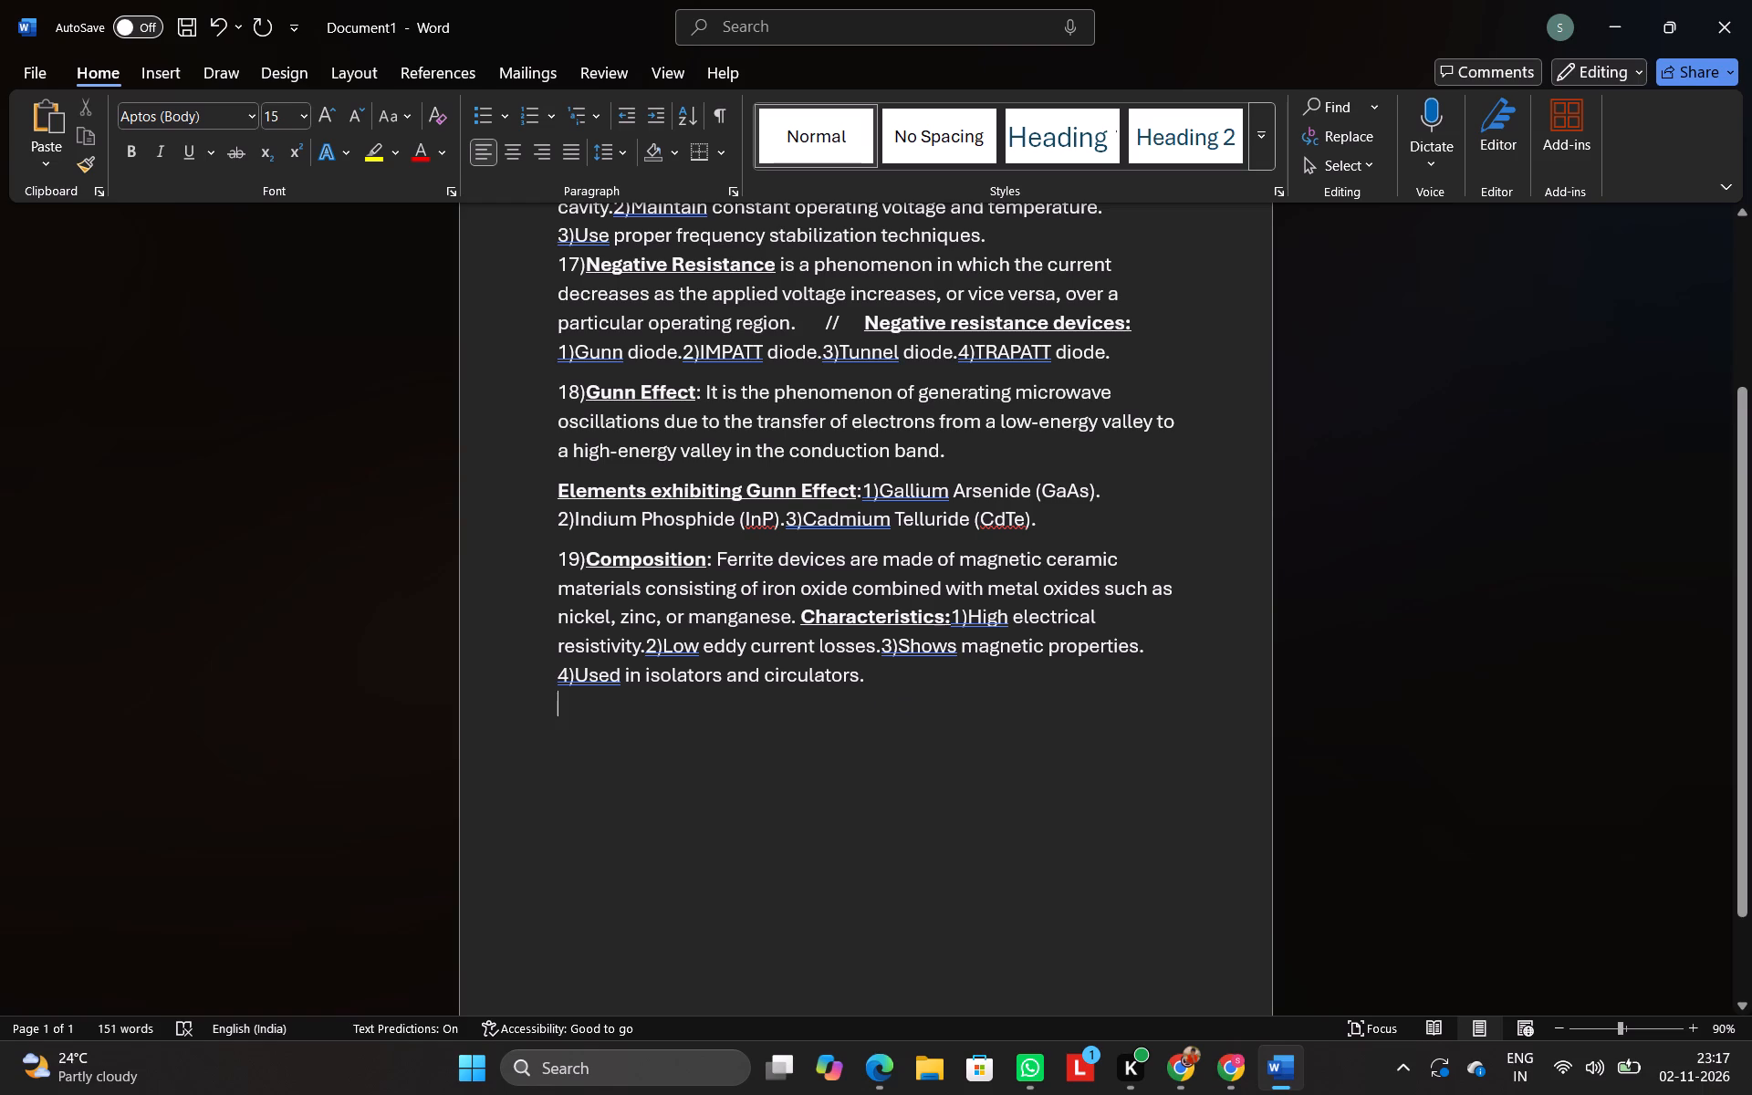
click(1282, 1079)
click(1011, 714)
scroll(1011, 714, down, 1)
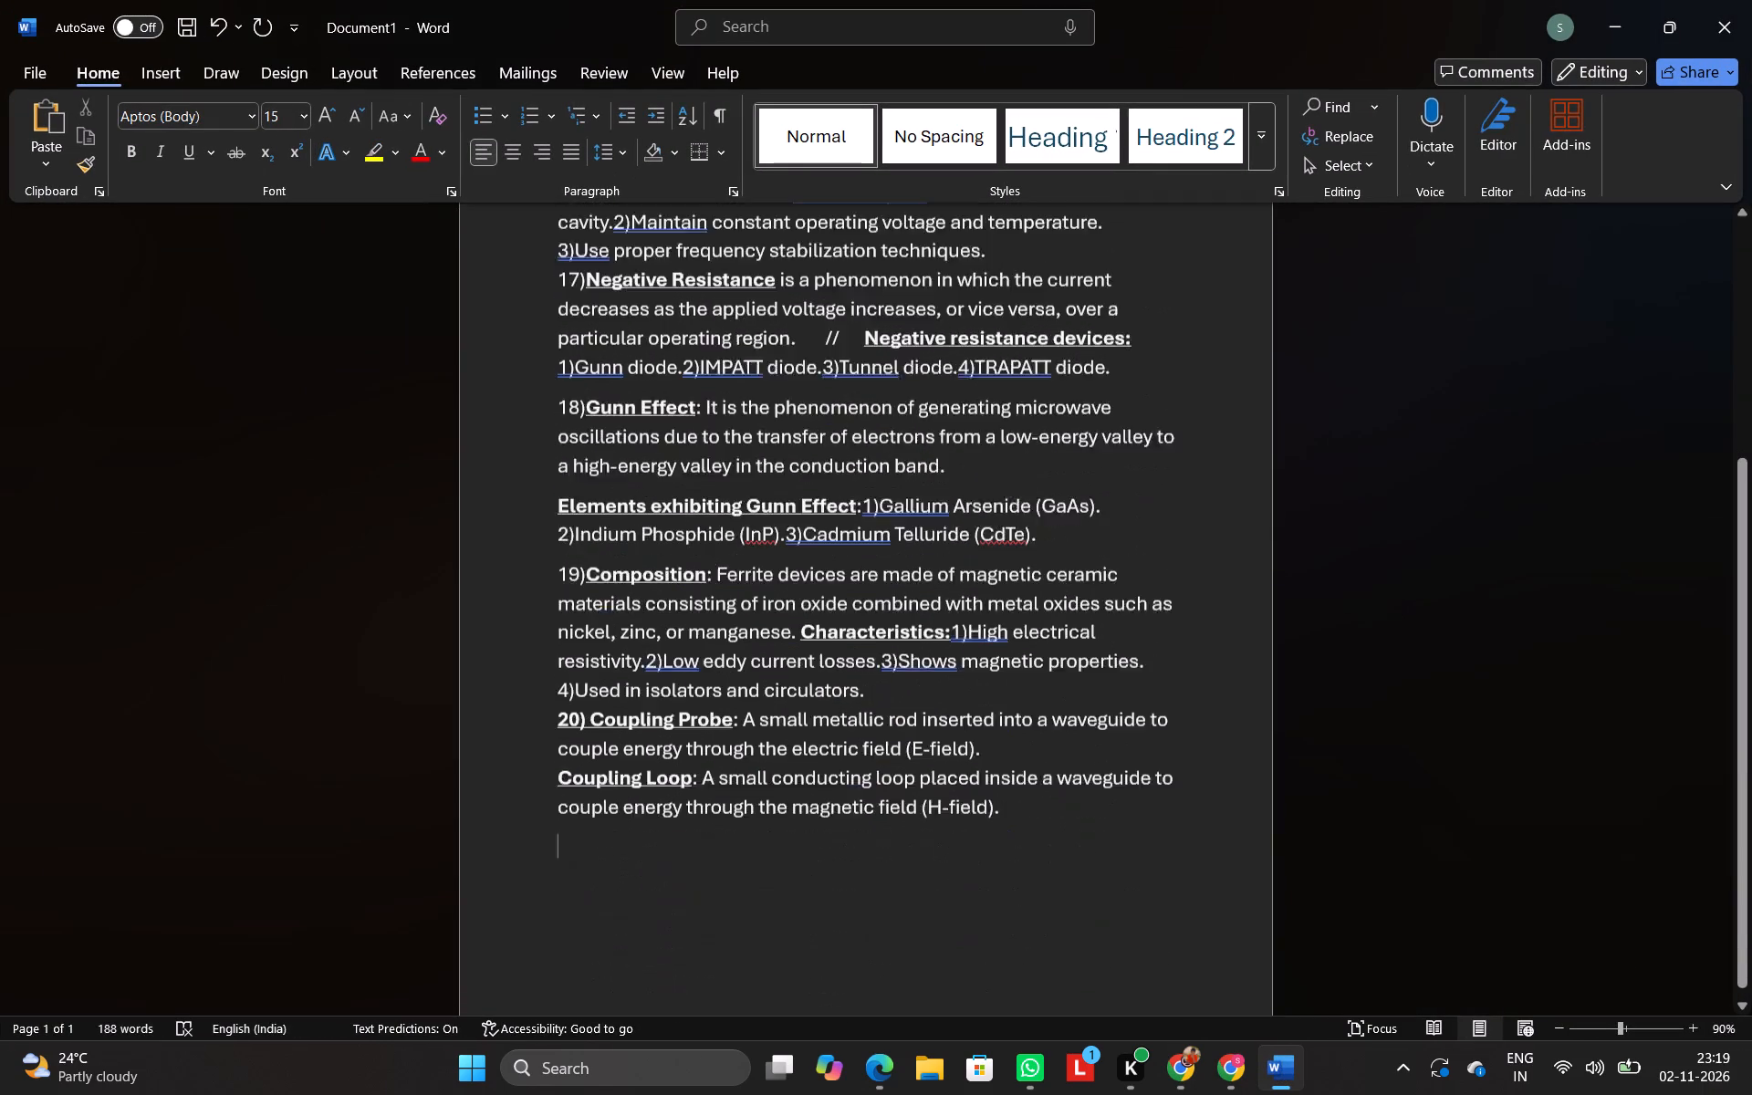
scroll(941, 705, down, 1)
click(1022, 679)
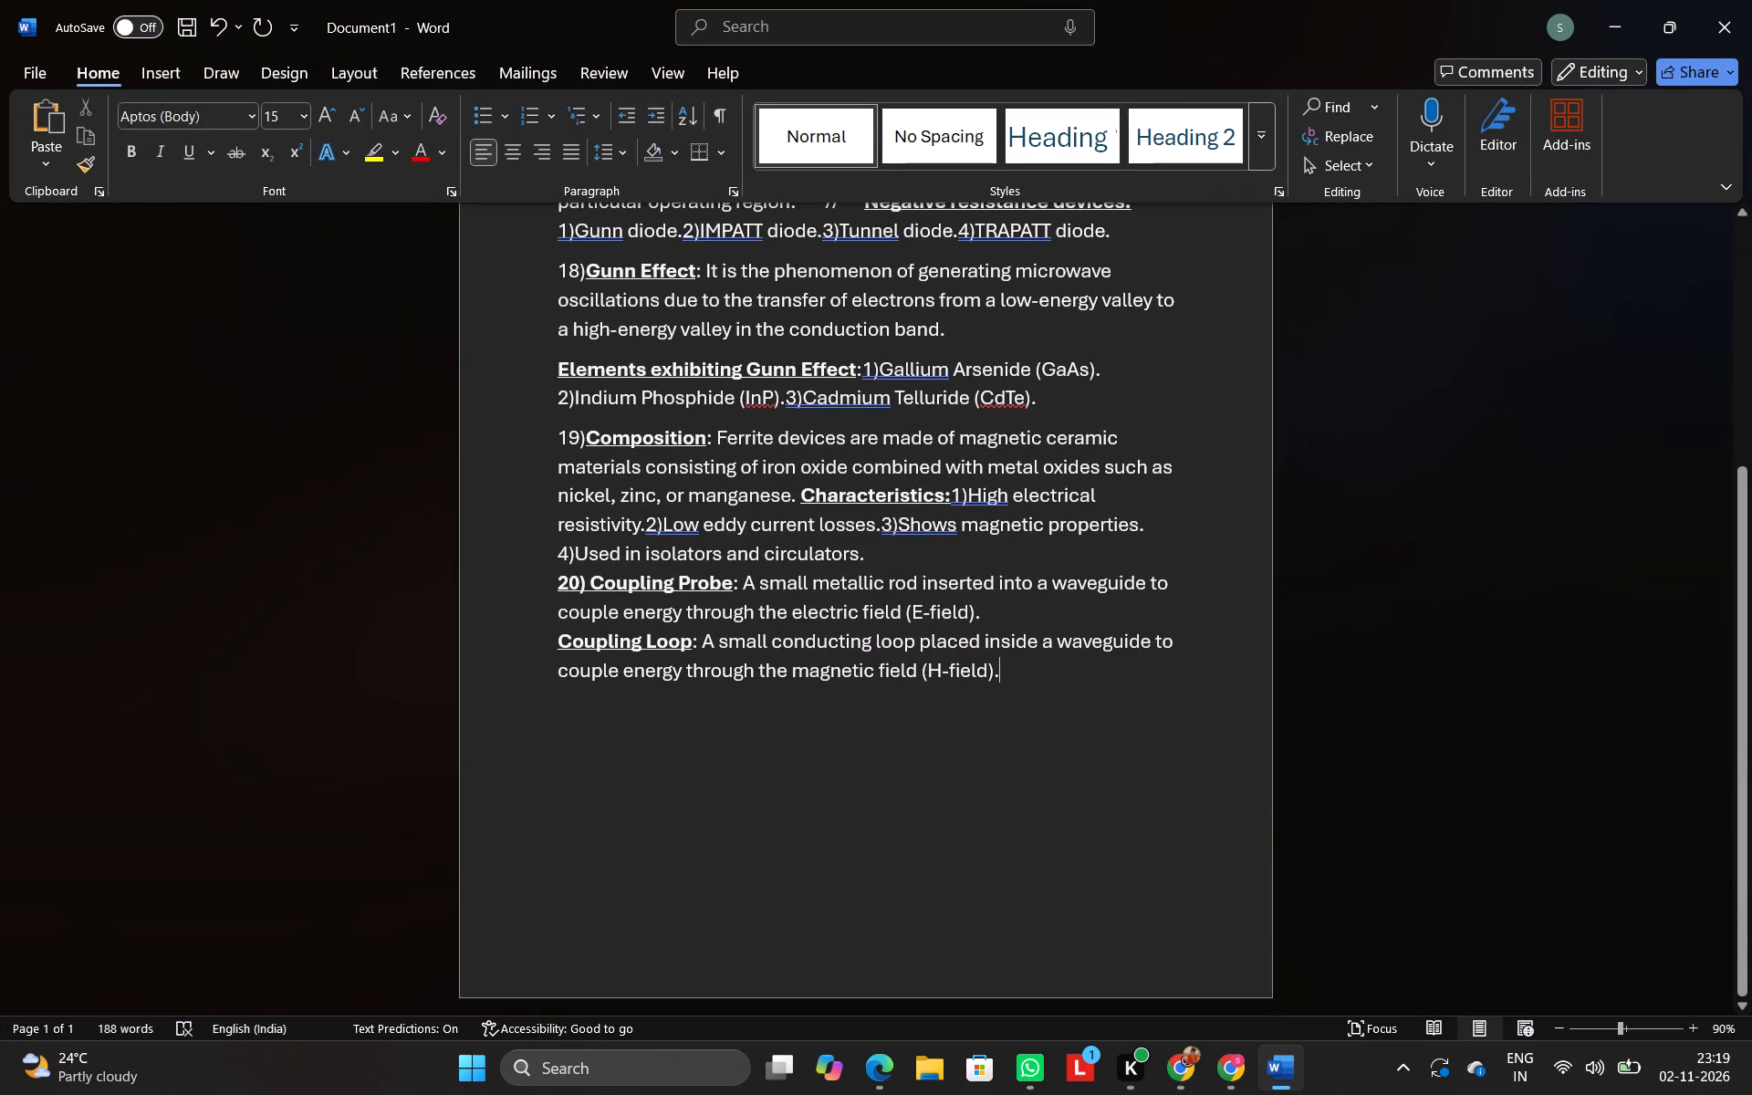
key(shift+Return)
key(ctrl+v)
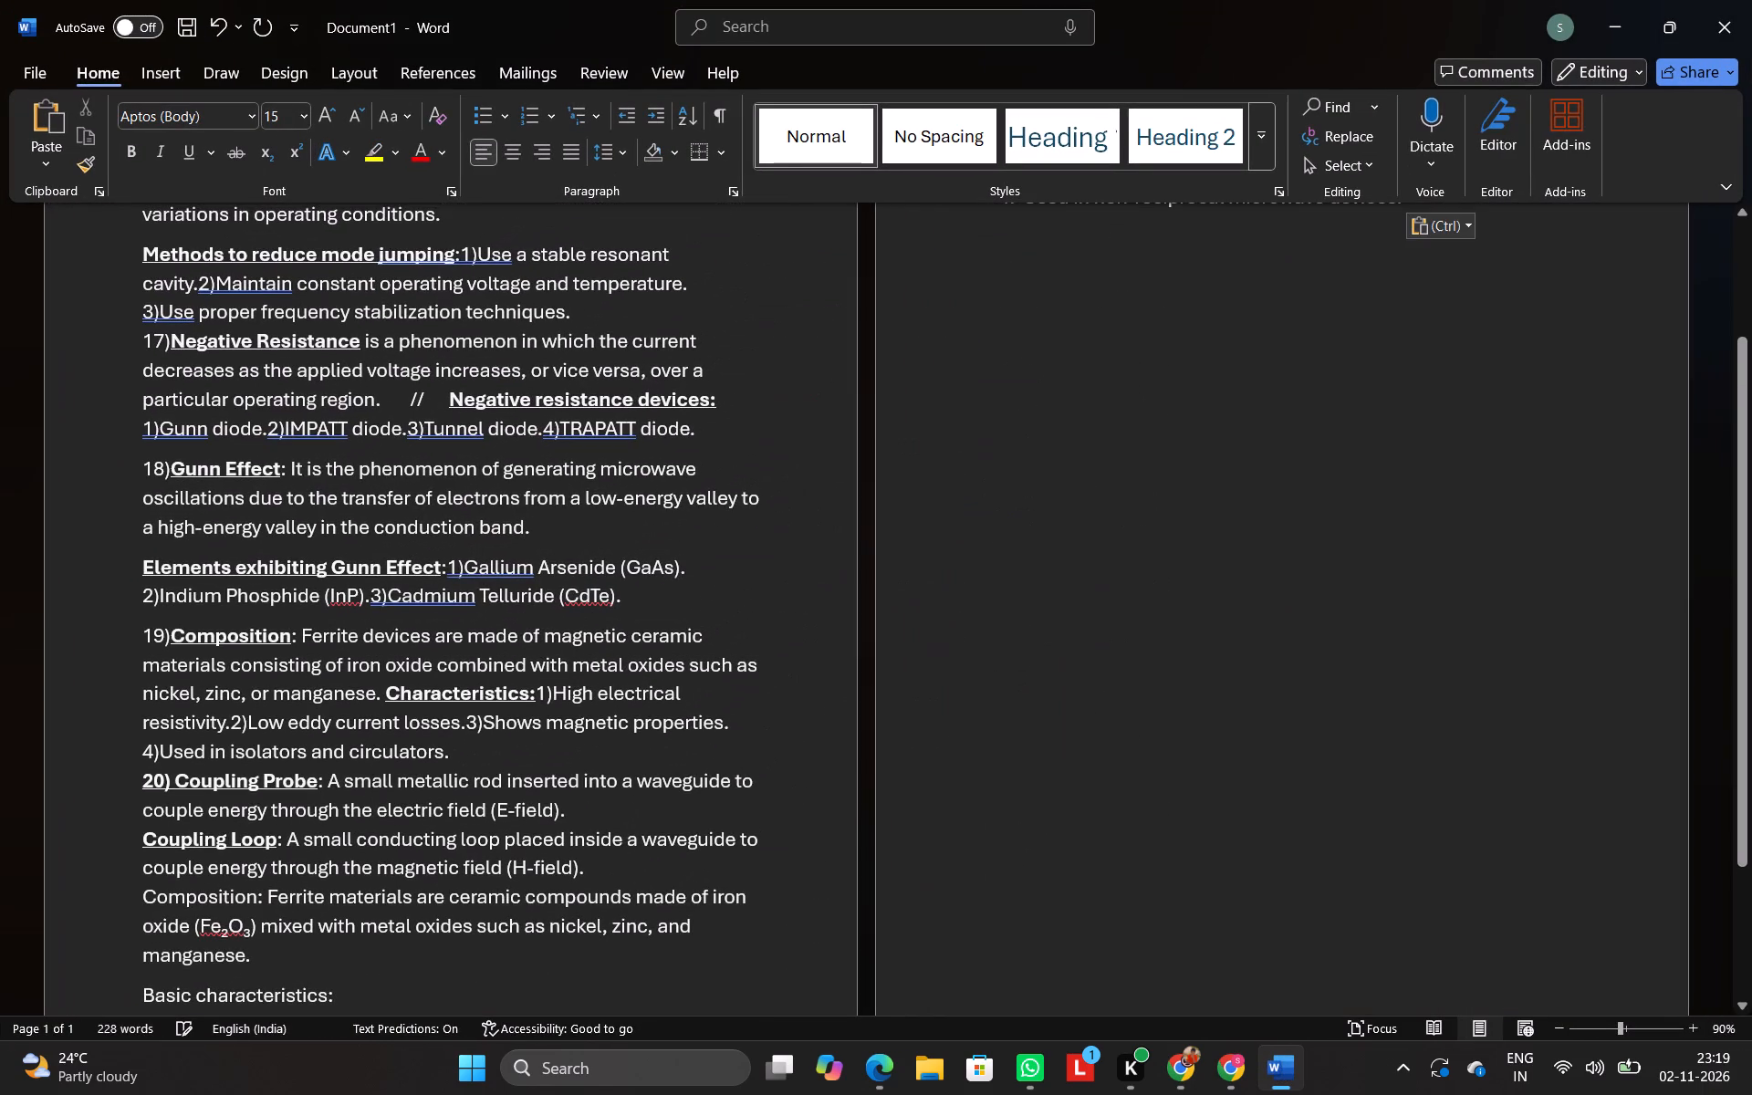
Number the pasted ferrite answer by adding "21)" directly before "Composition".
scroll(1171, 635, up, 5)
scroll(1171, 635, down, 5)
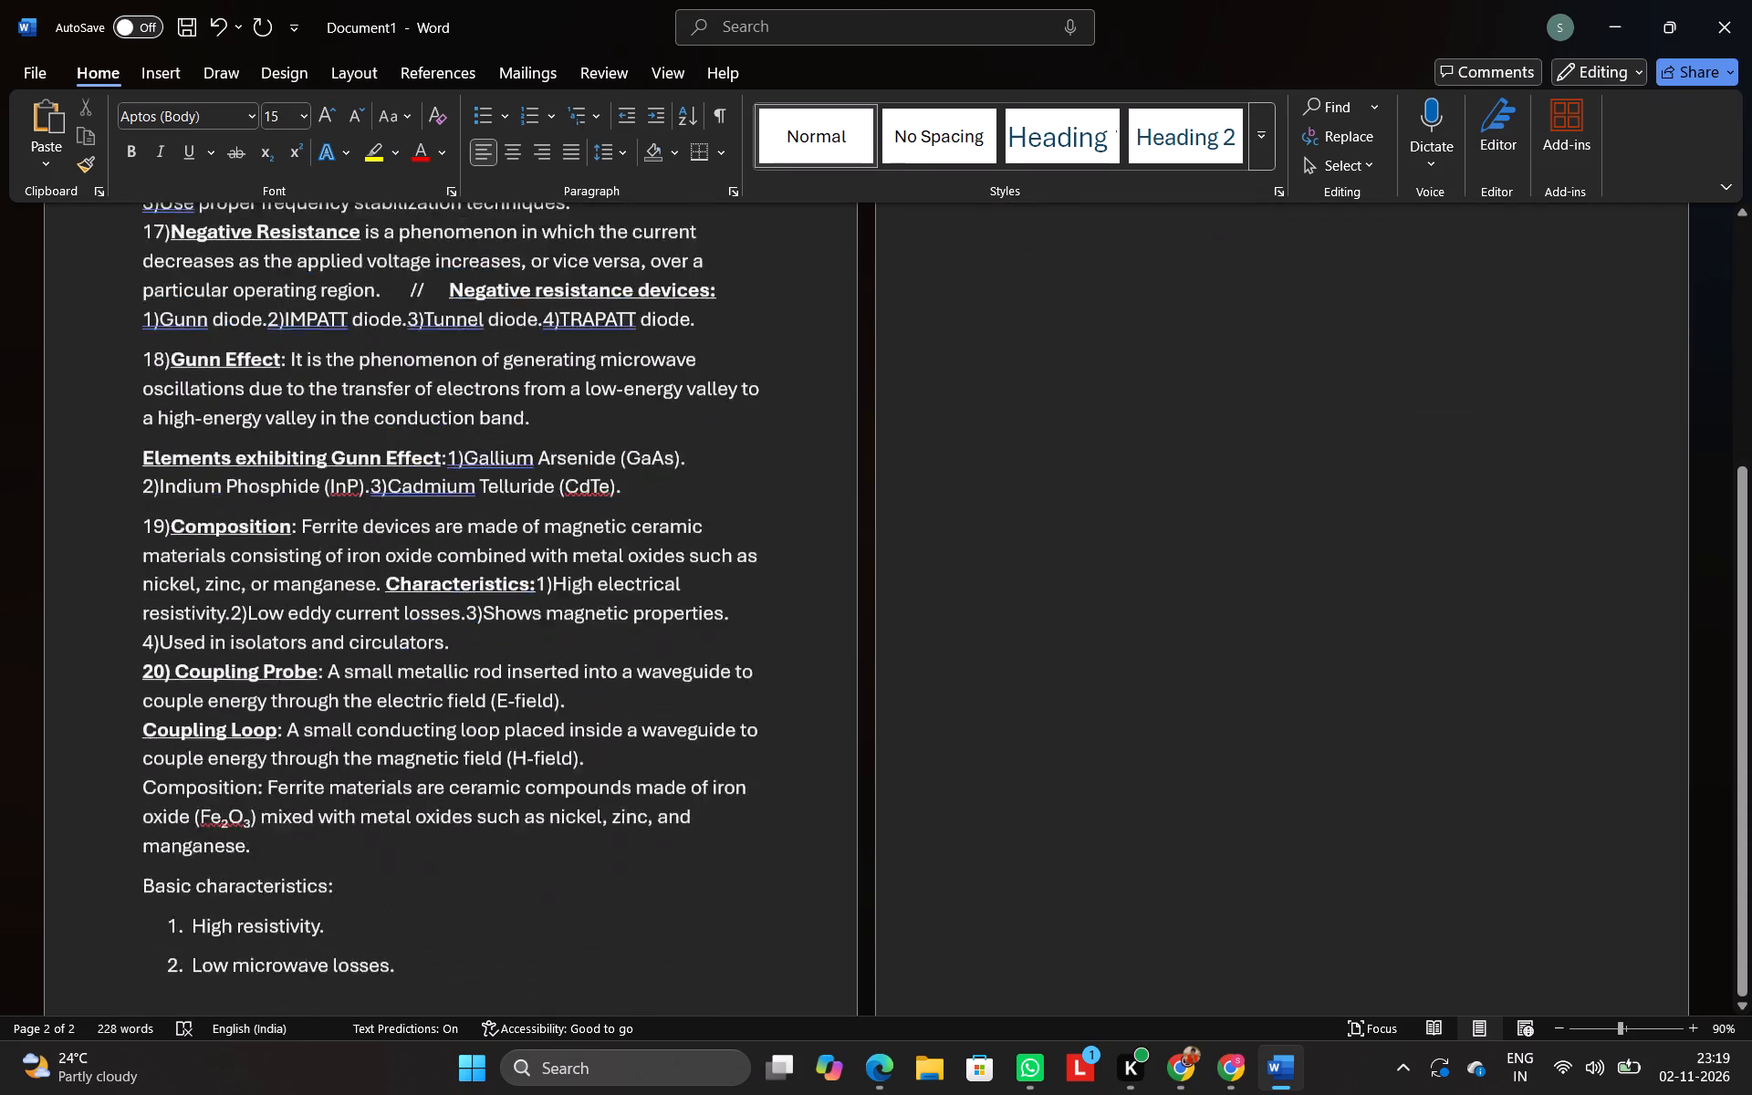
scroll(1171, 635, down, 9)
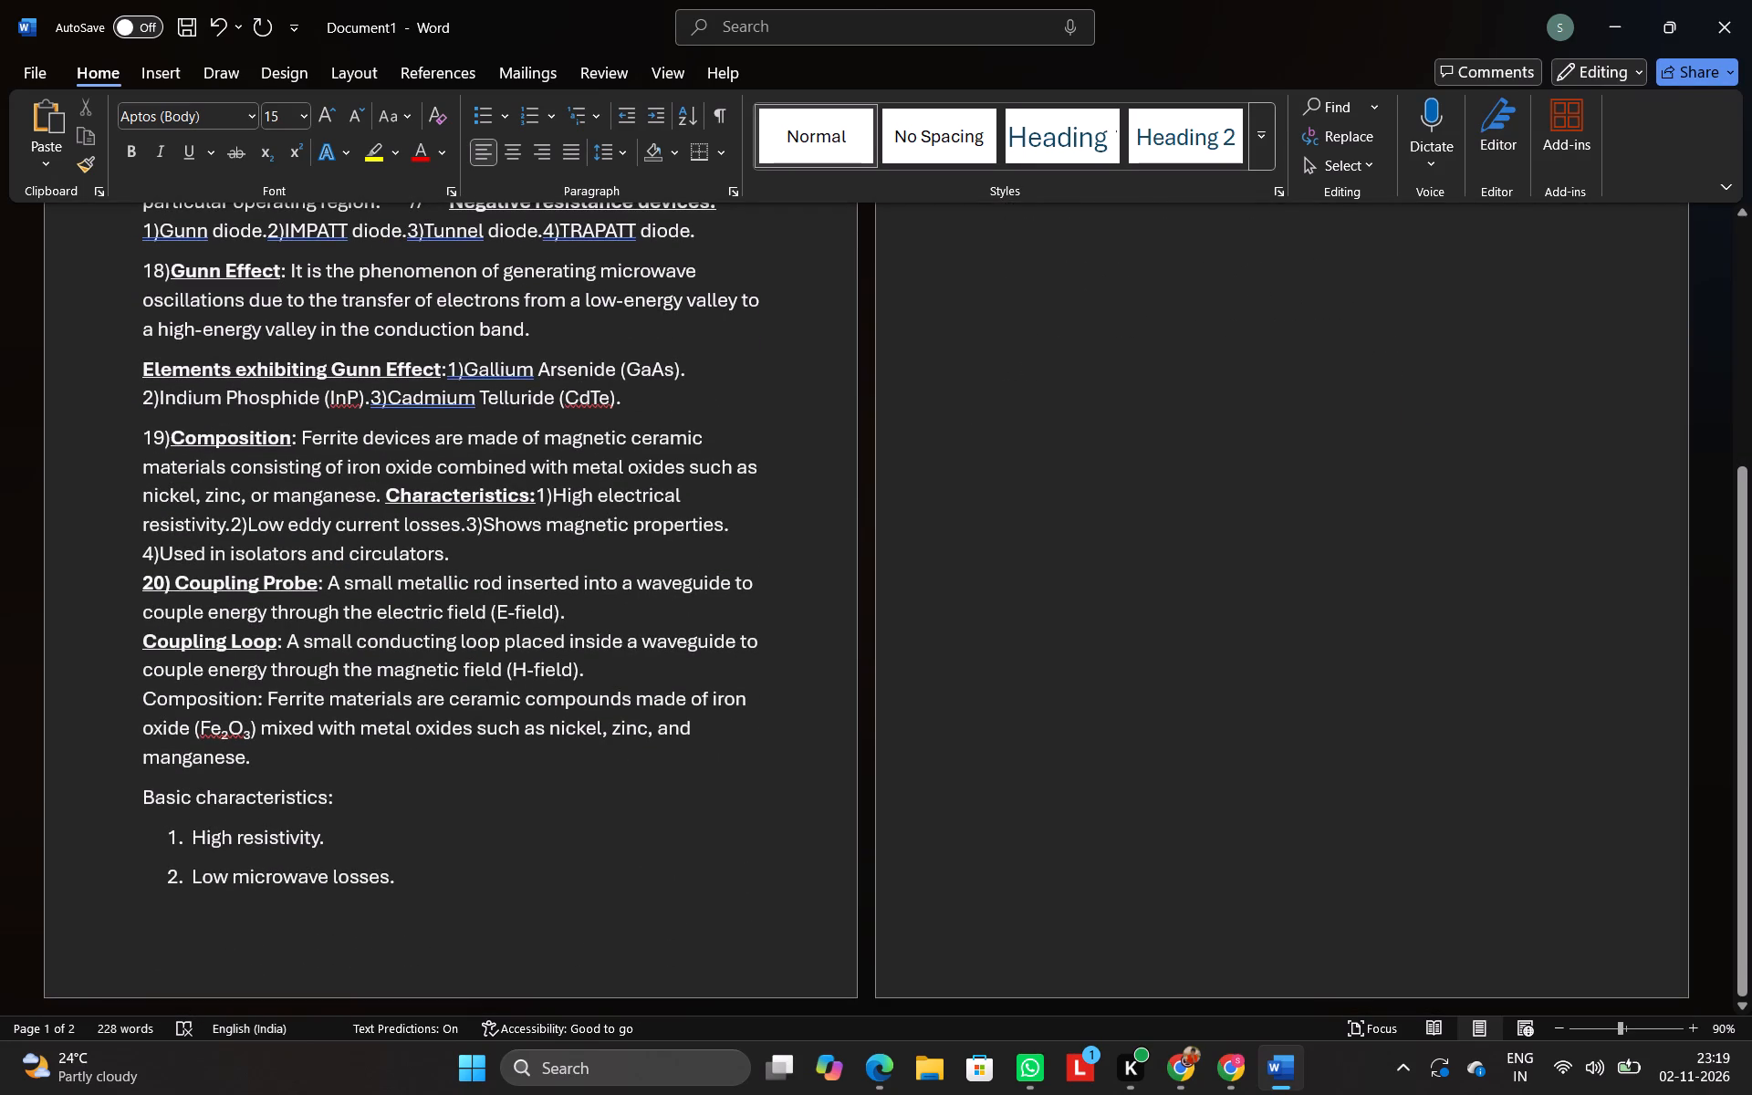
click(141, 694)
text(21)
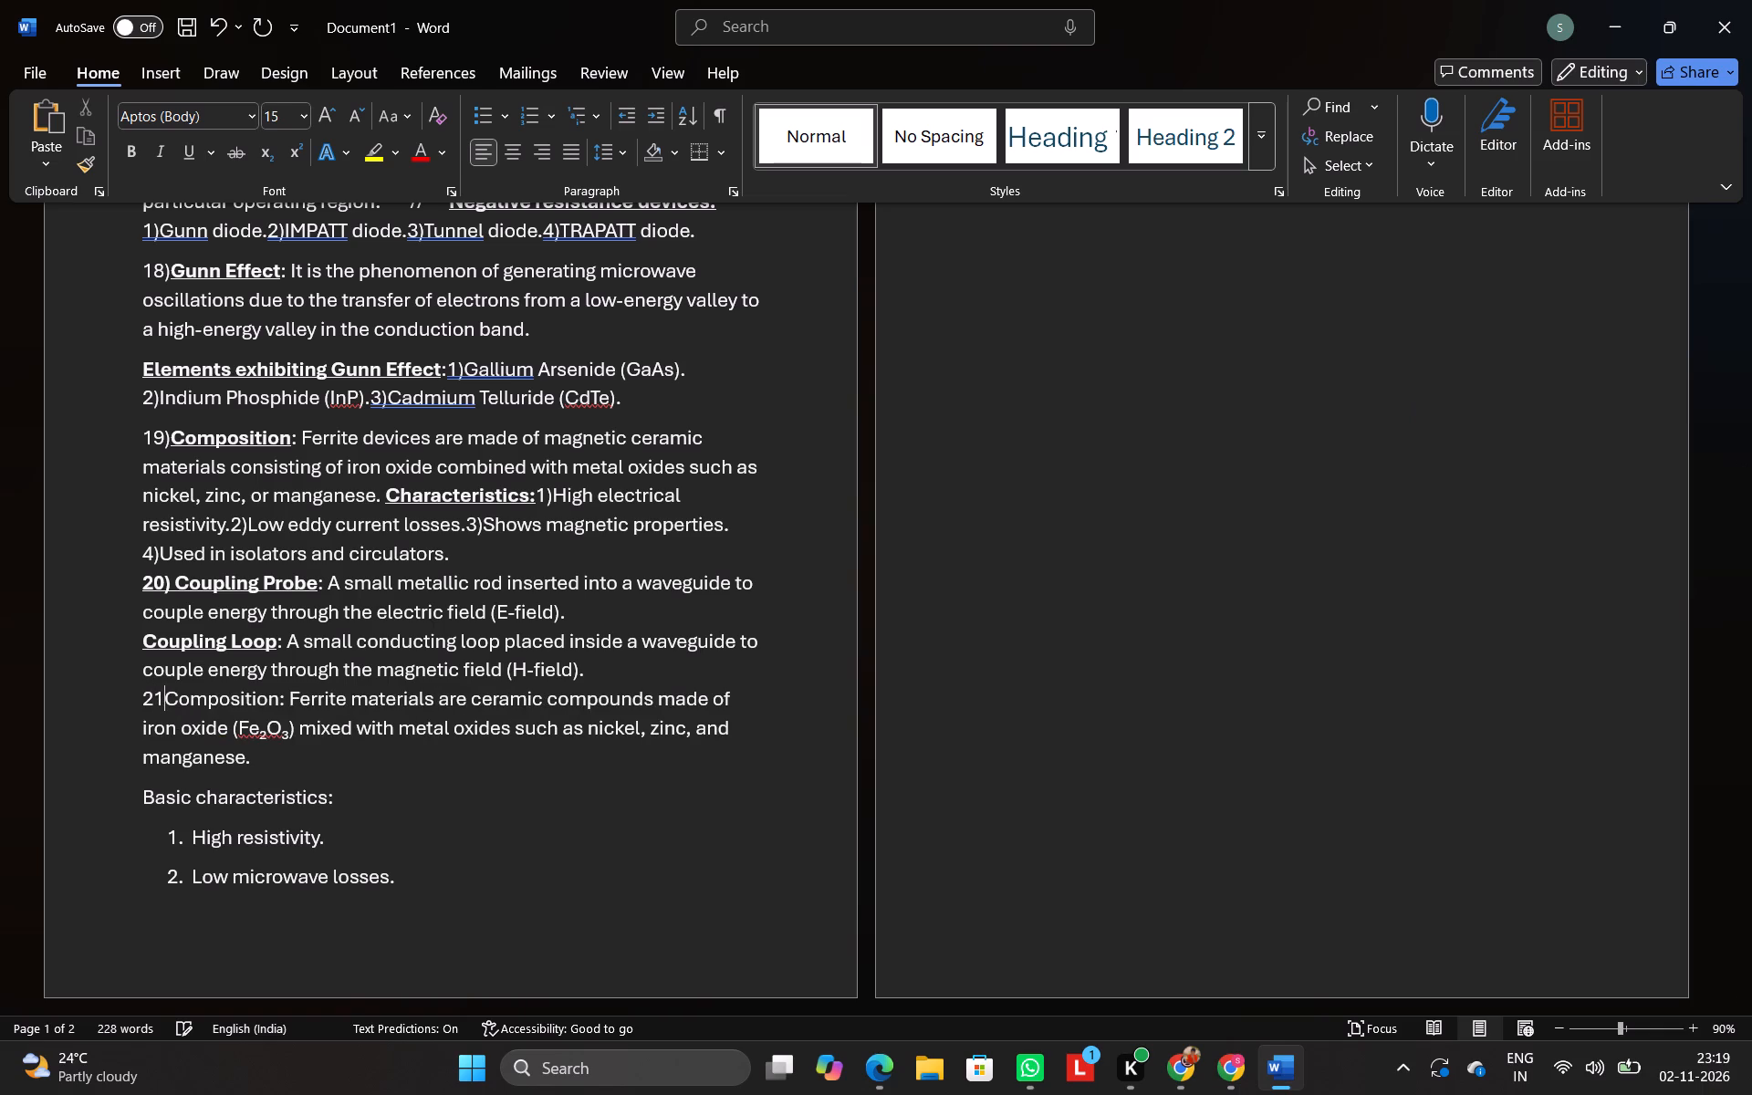
key(shift+parenright)
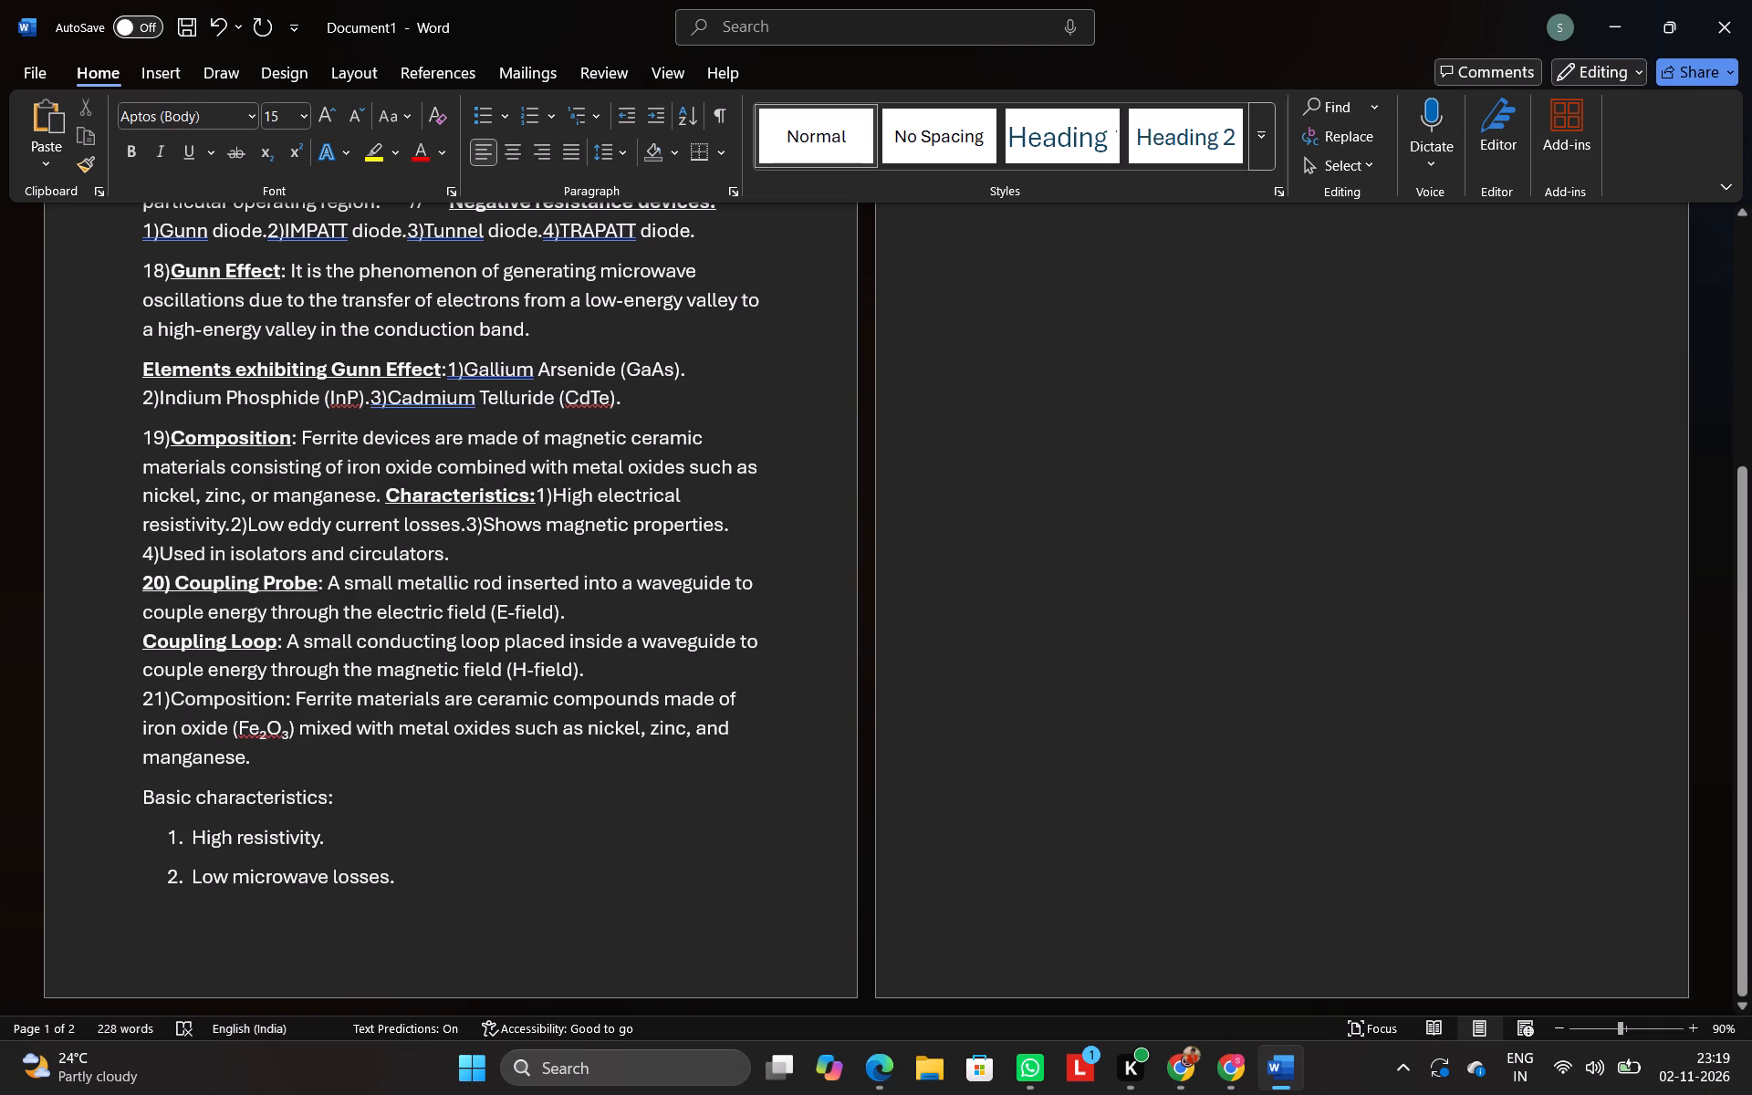
Make the heading "21)Composition" bold and underlined.
drag(148, 694, 270, 703)
click(293, 670)
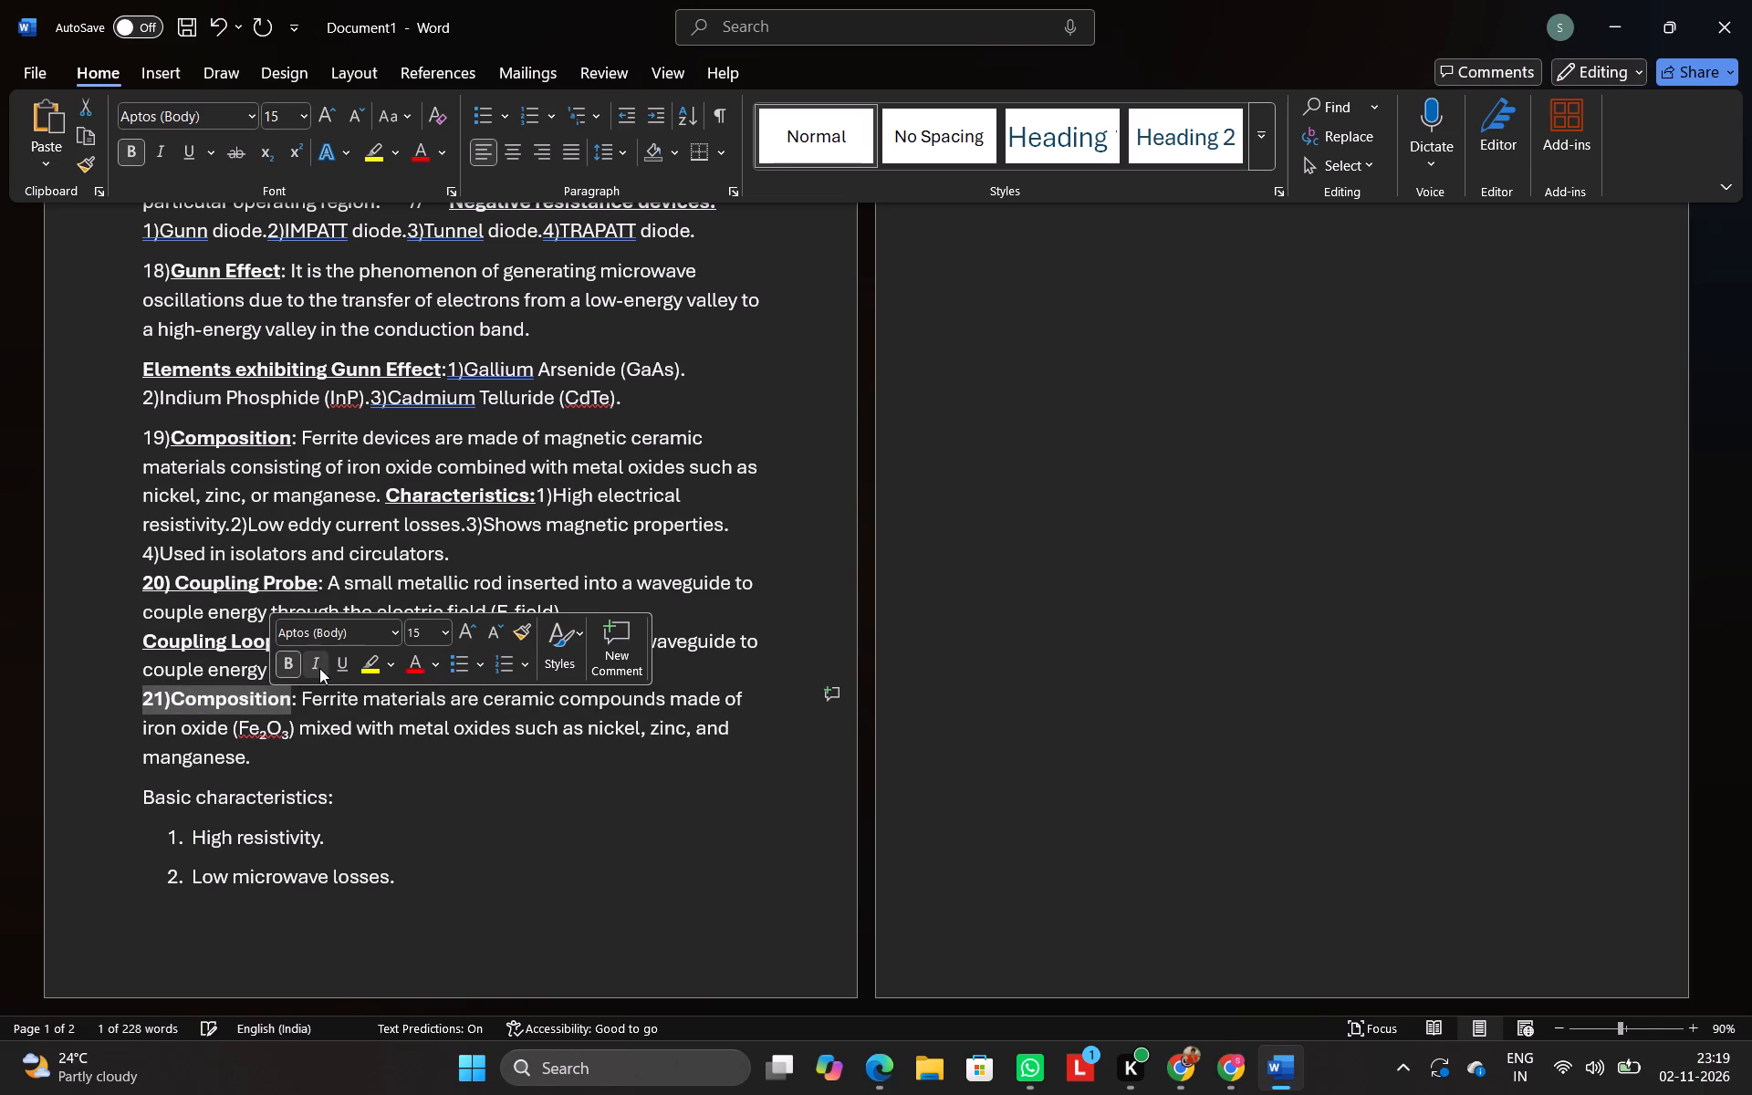
click(339, 668)
click(402, 809)
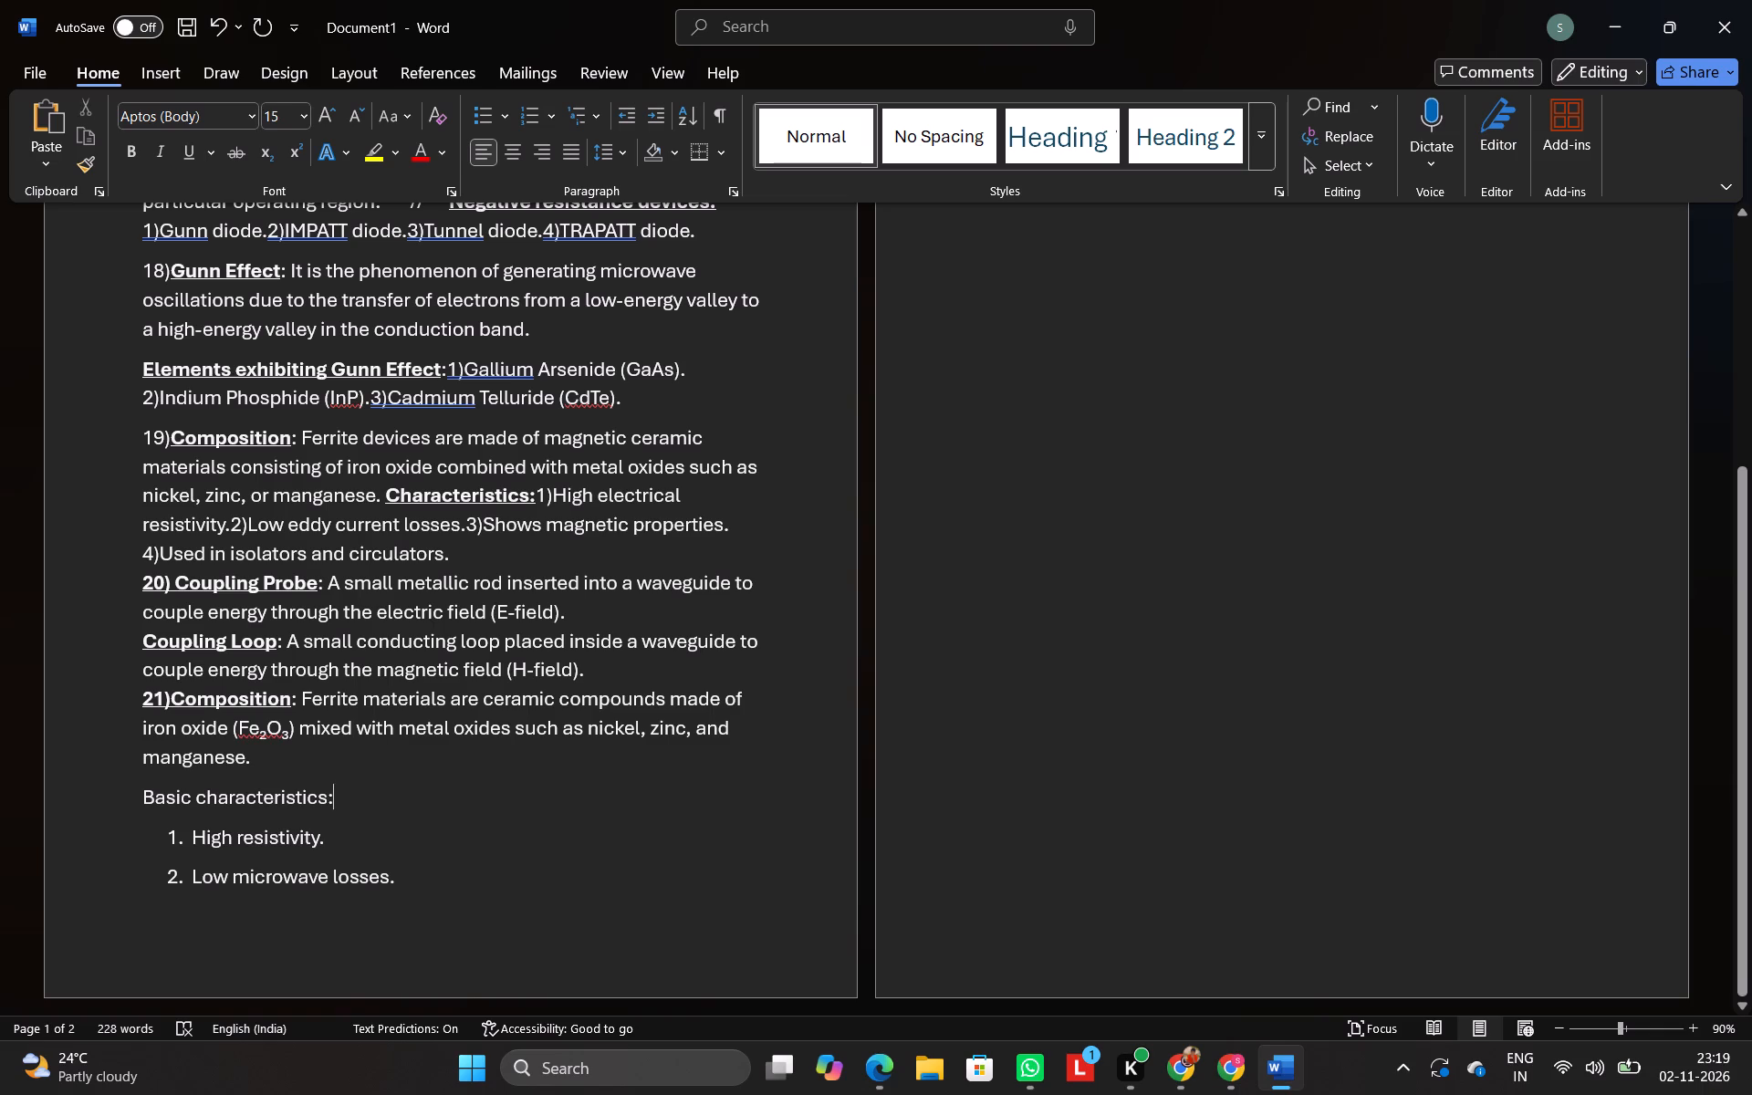
Join "Basic characteristics:" onto the end of answer 21's composition text, separated by a space.
click(140, 795)
key(BackSpace)
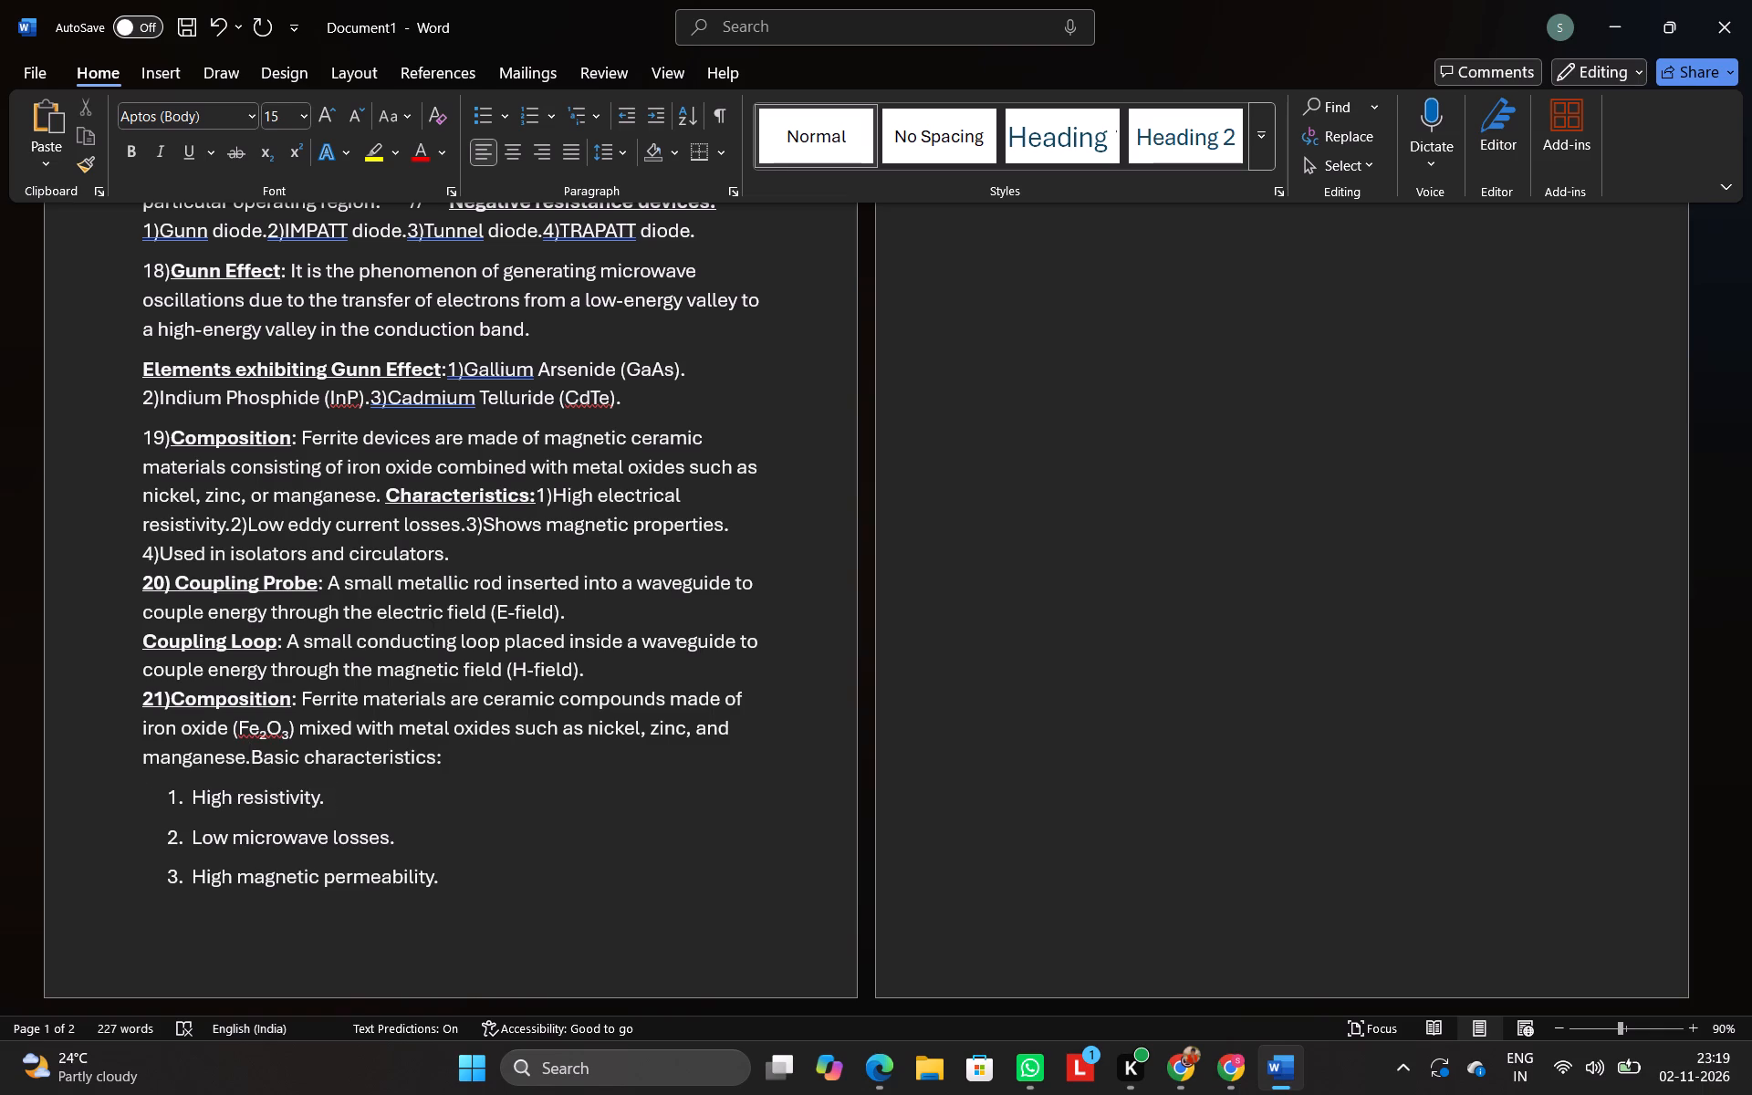
key(space)
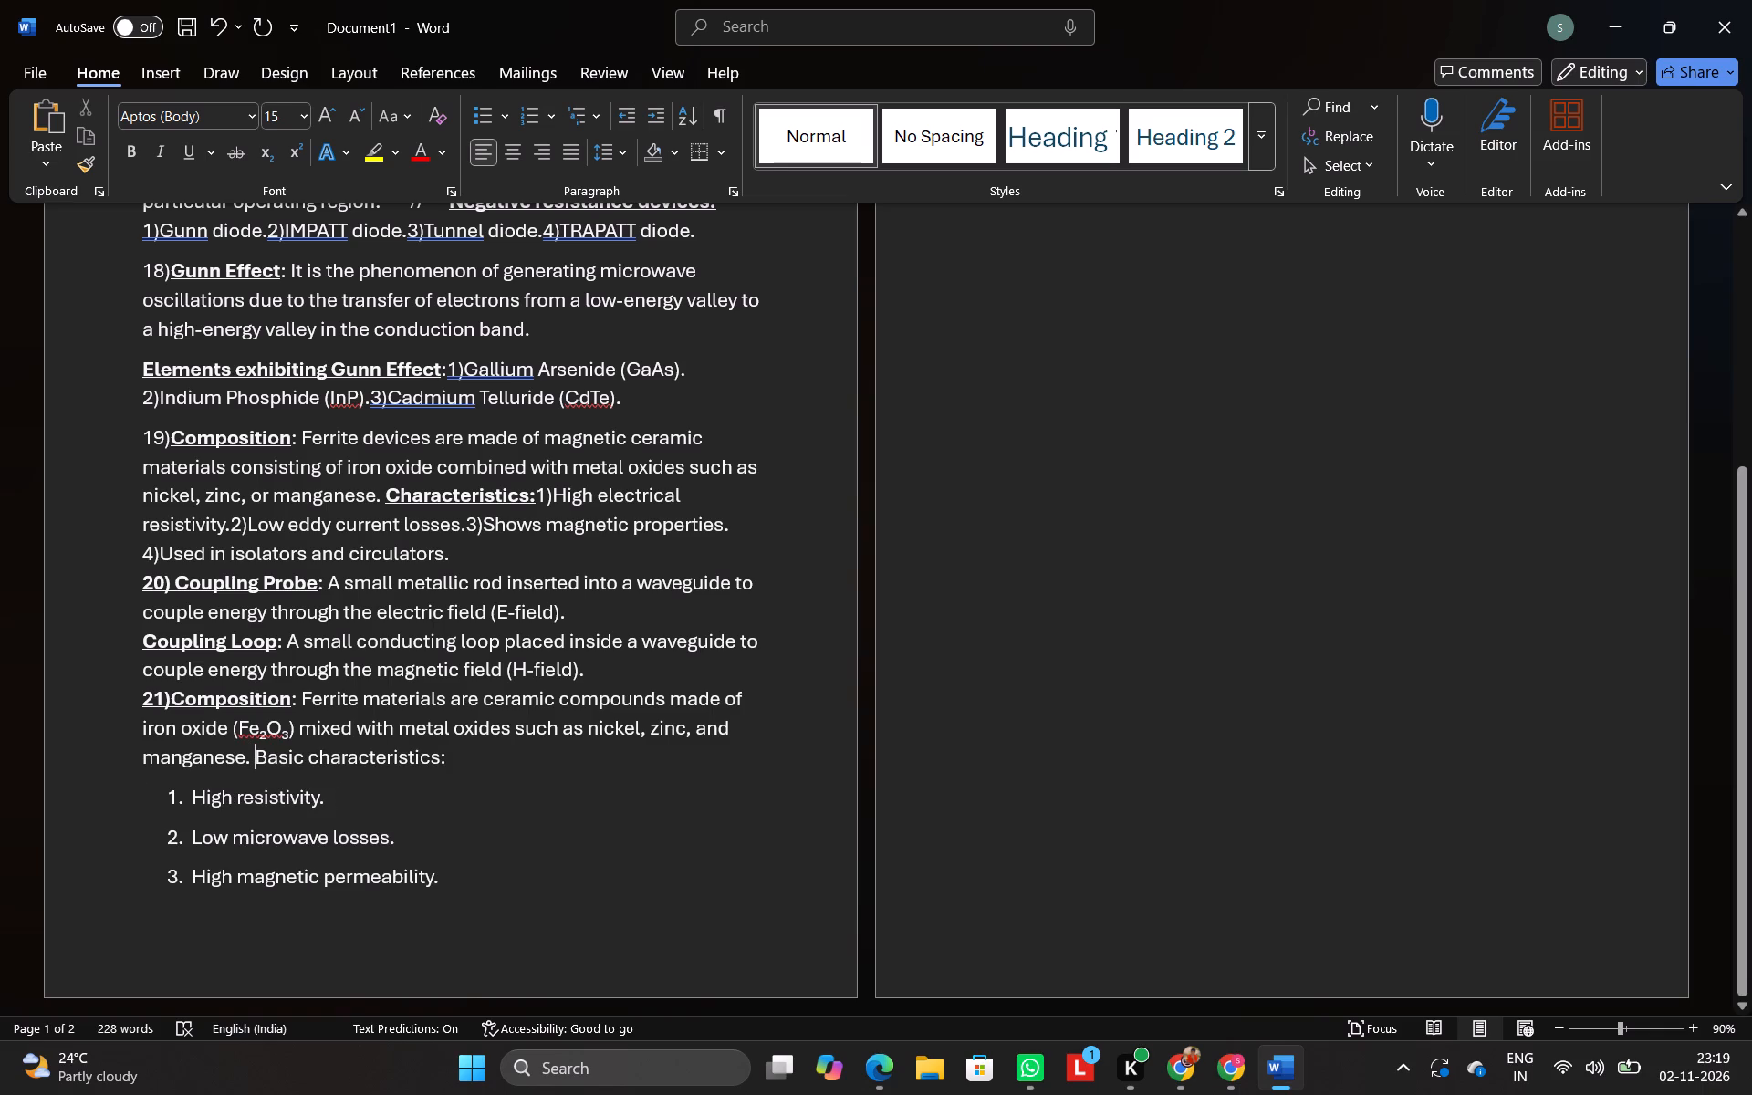
Make the heading "Basic characteristics:" in answer 21 bold and underlined.
drag(253, 760, 411, 768)
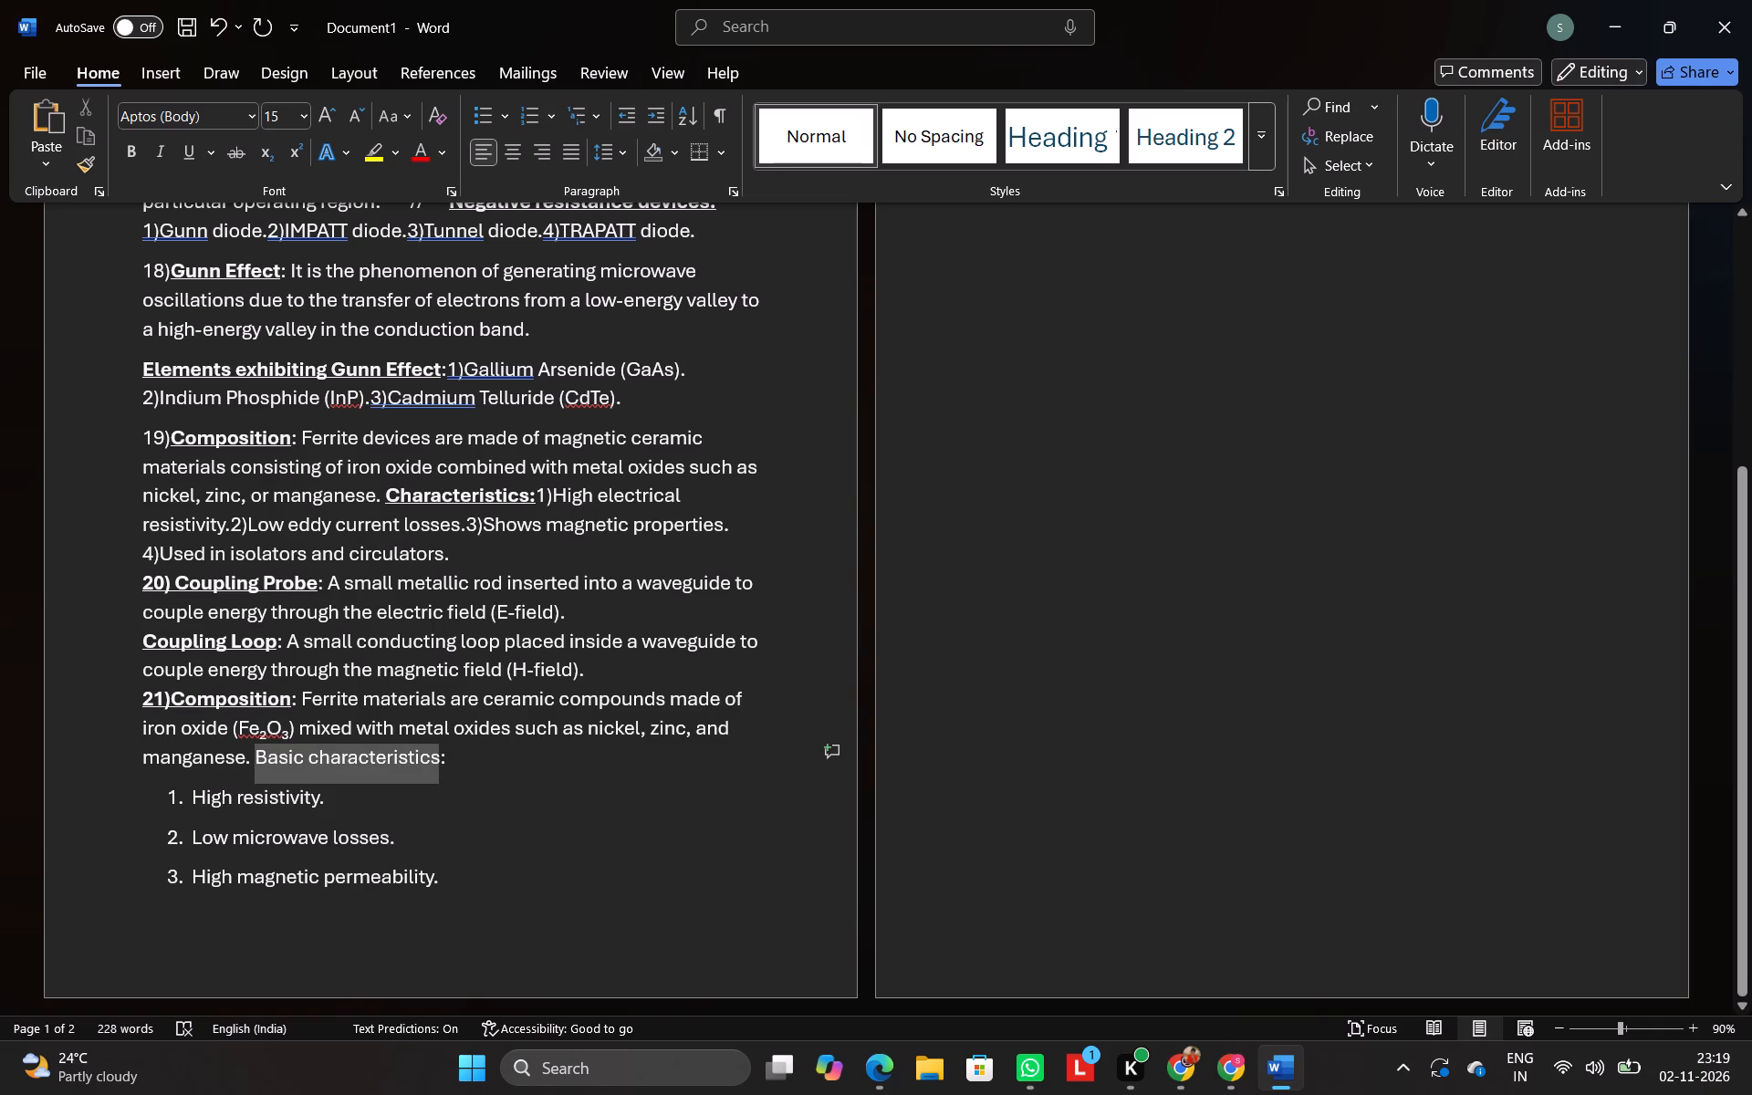
drag(411, 768, 446, 766)
drag(446, 766, 446, 766)
click(465, 728)
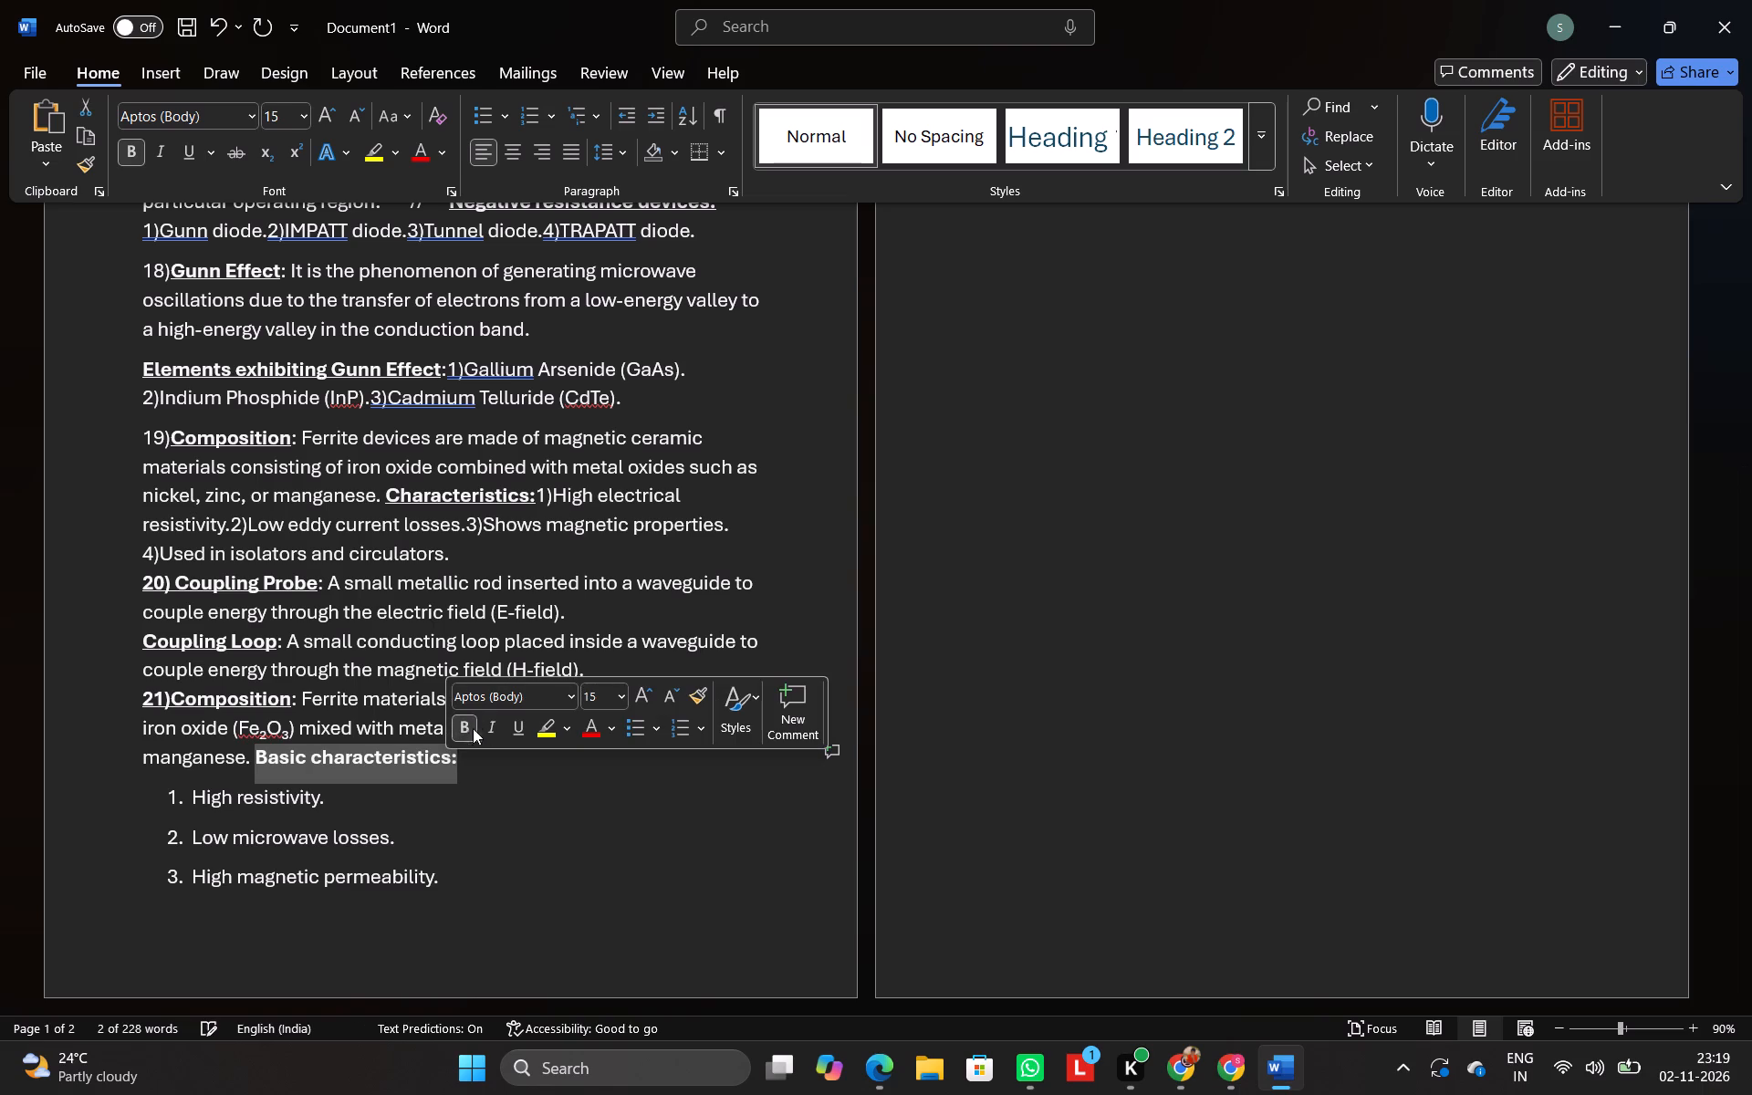
click(515, 724)
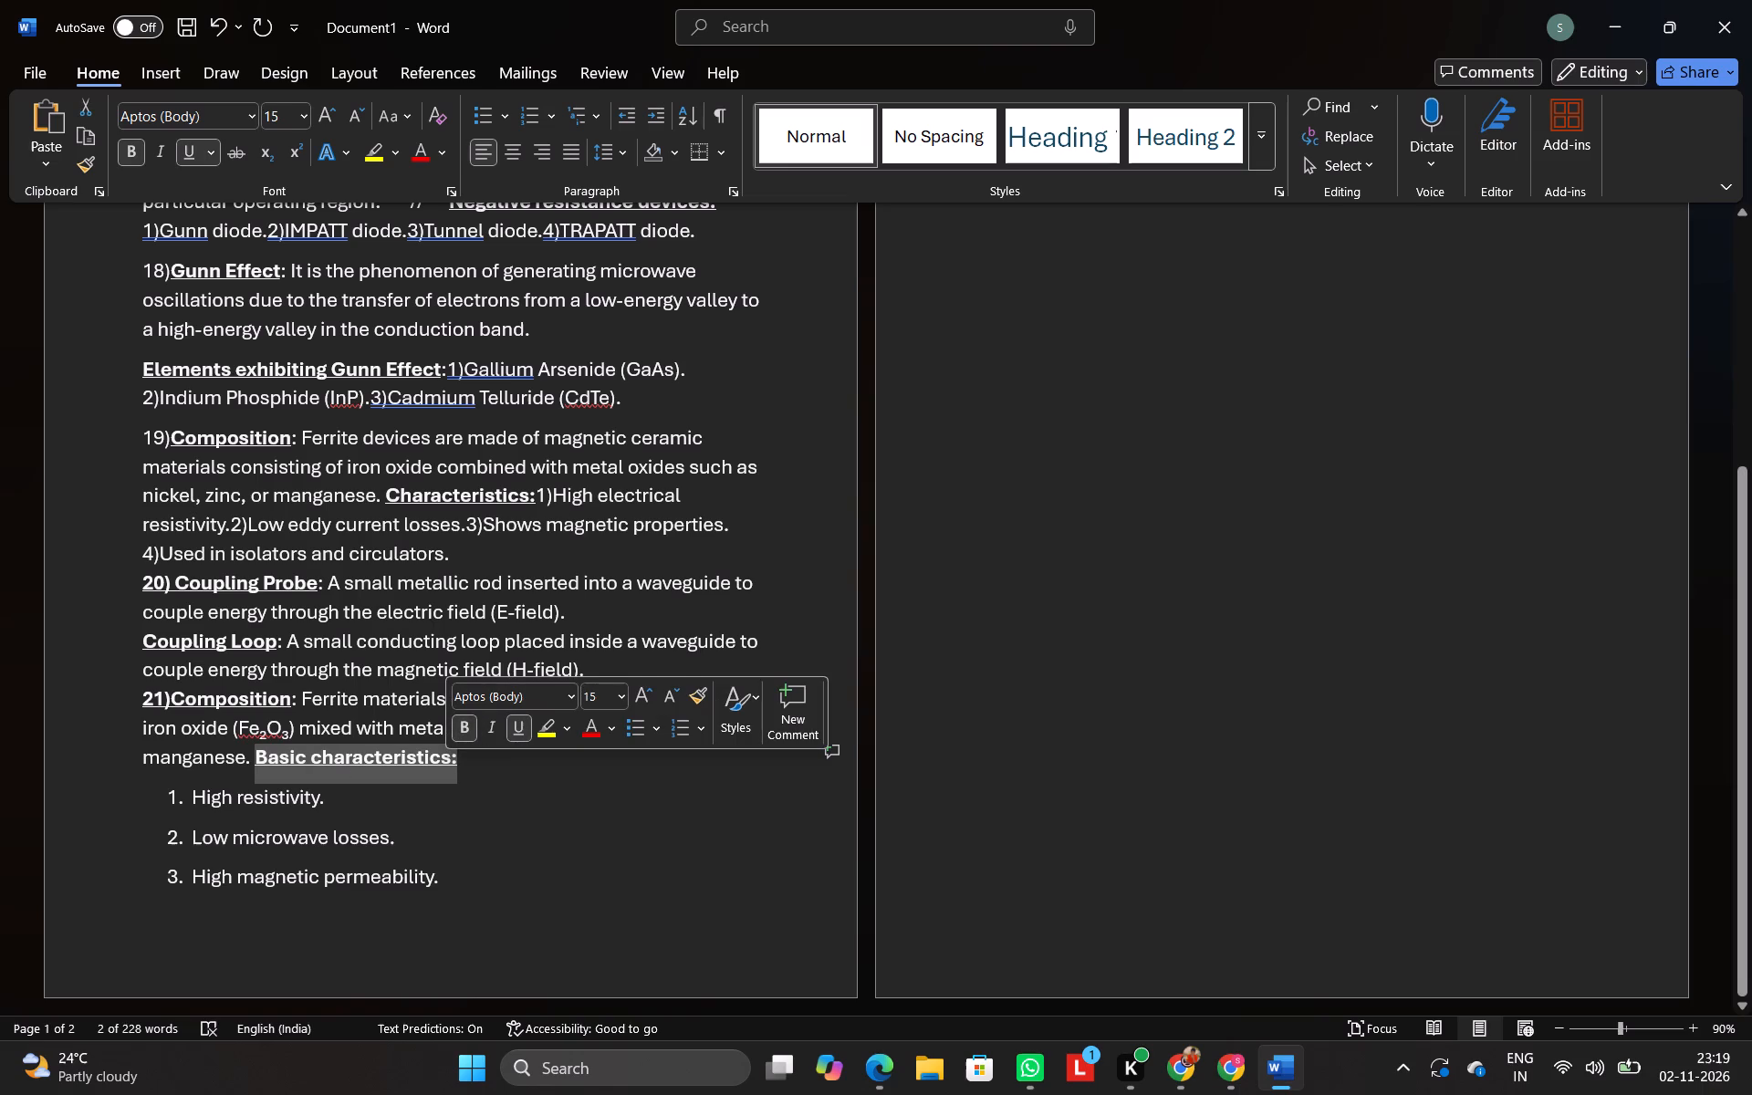
Run the High resistivity and Low microwave losses list items inline after "Basic characteristics:", numbered 1) and 2).
click(163, 792)
key(BackSpace)
key(BackSpace)
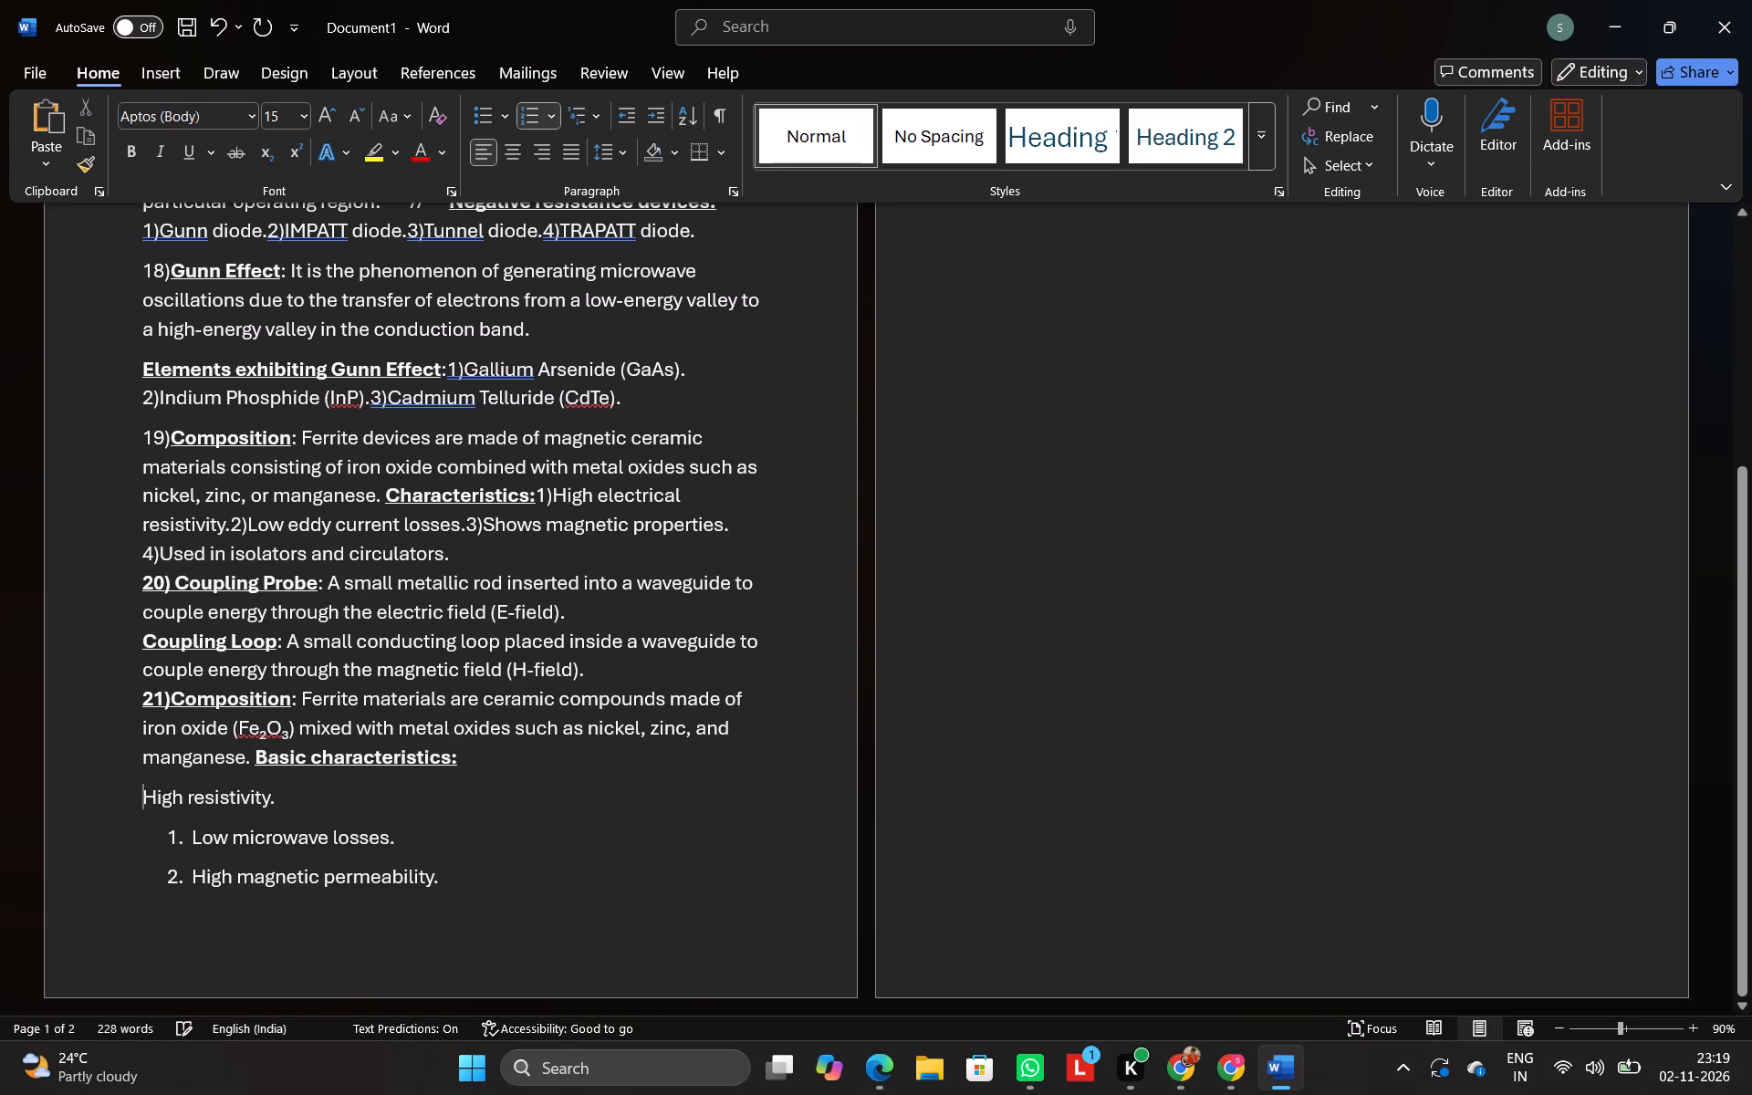
key(BackSpace)
key(1)
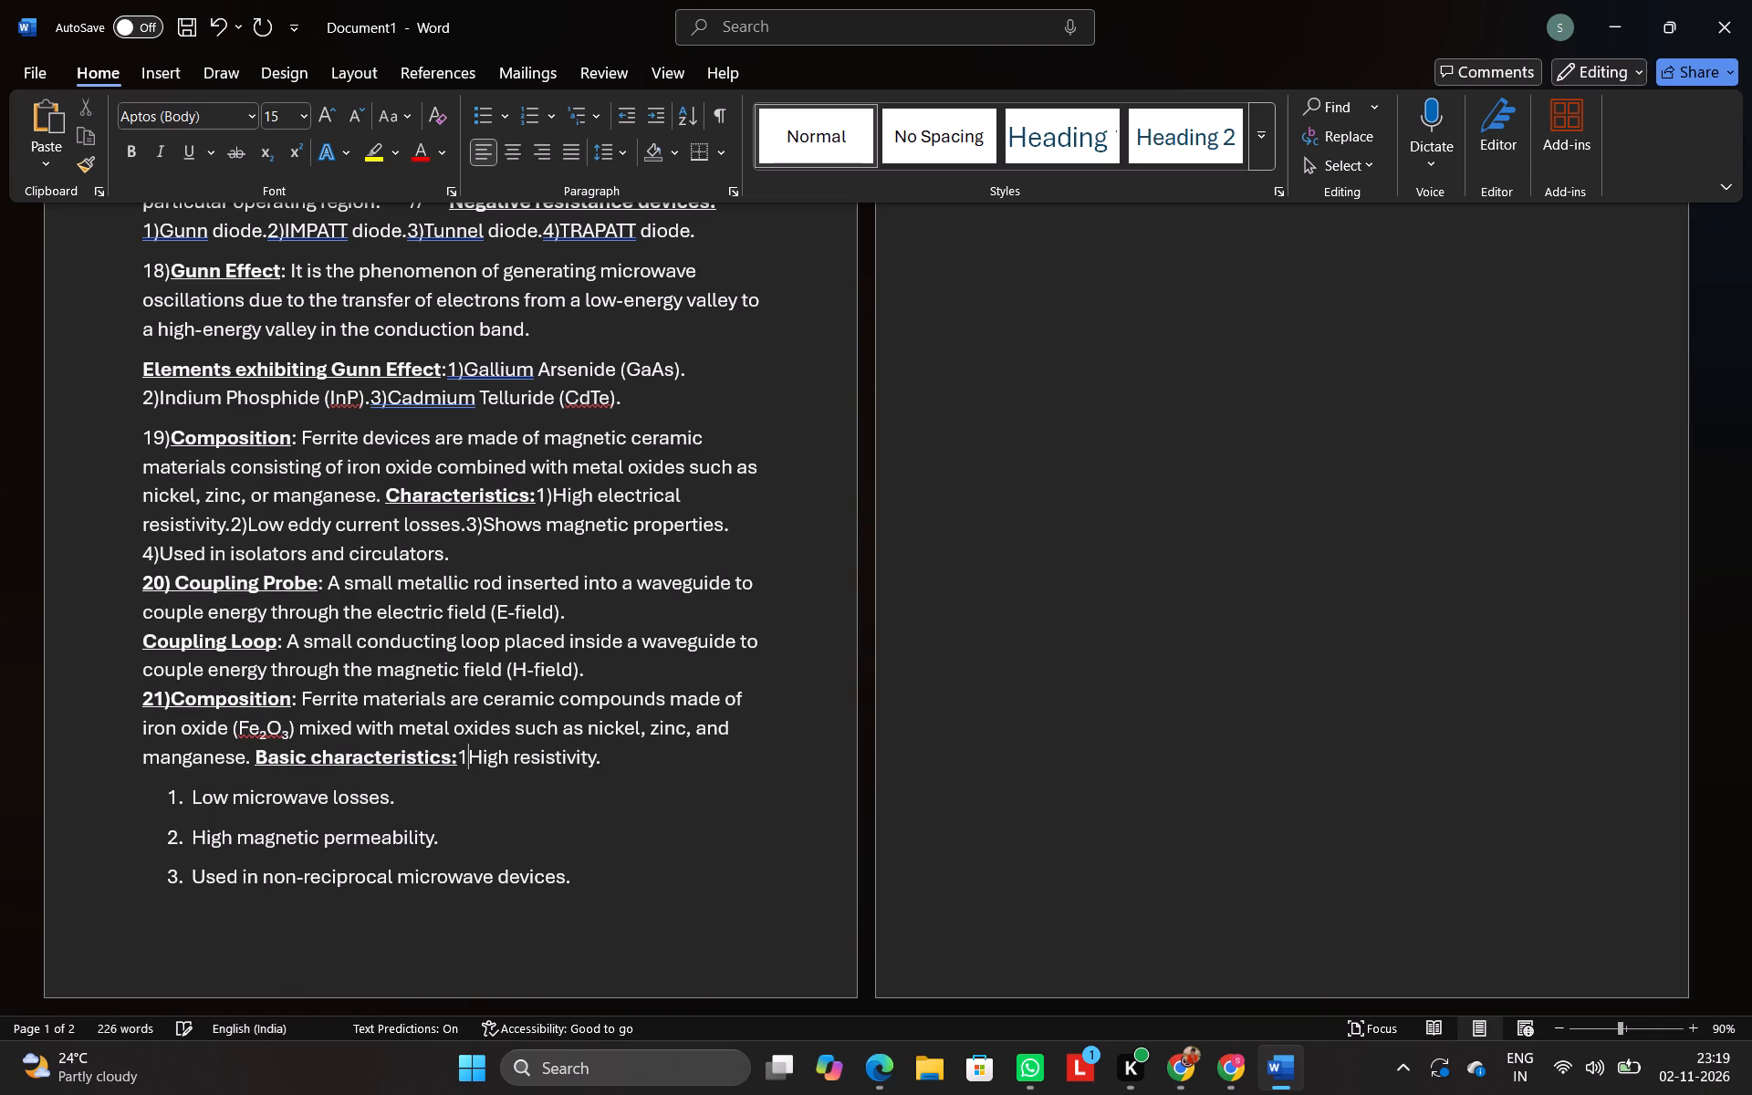
key(shift+parenright)
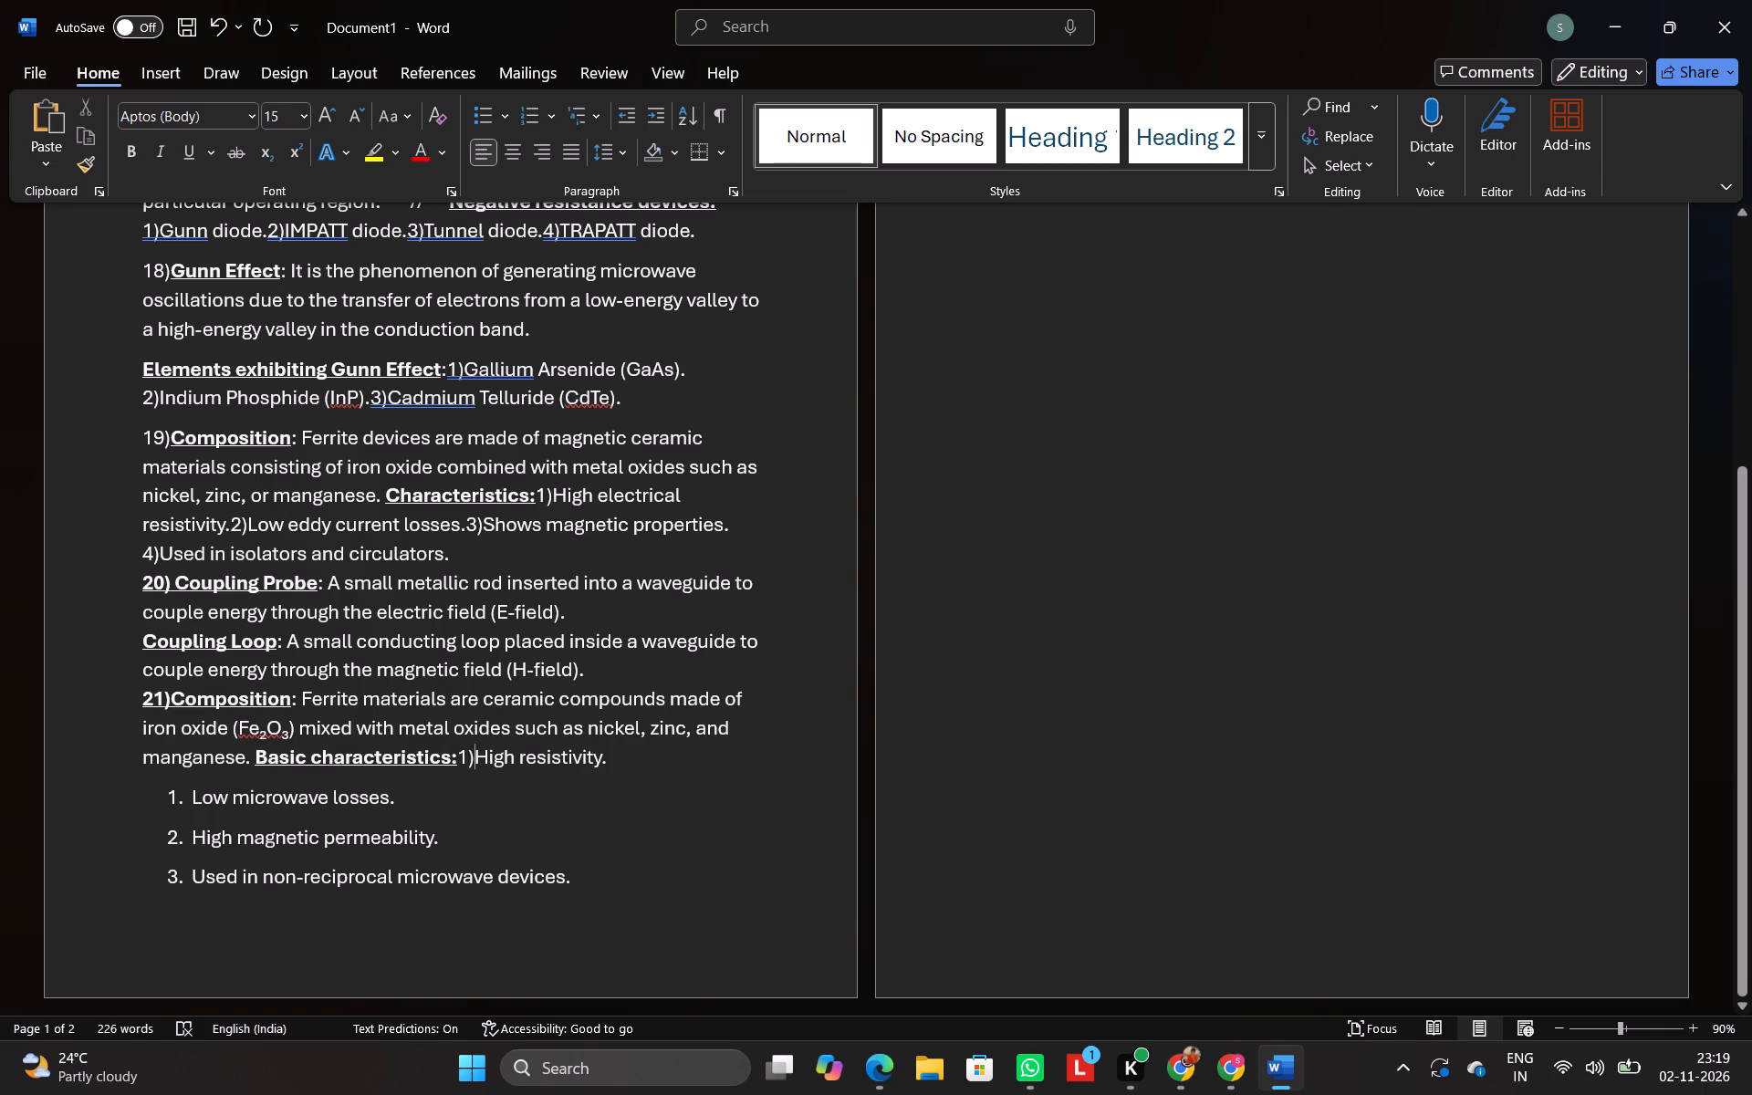
click(185, 802)
key(BackSpace)
key(BackSpace)
key(BackSpace)
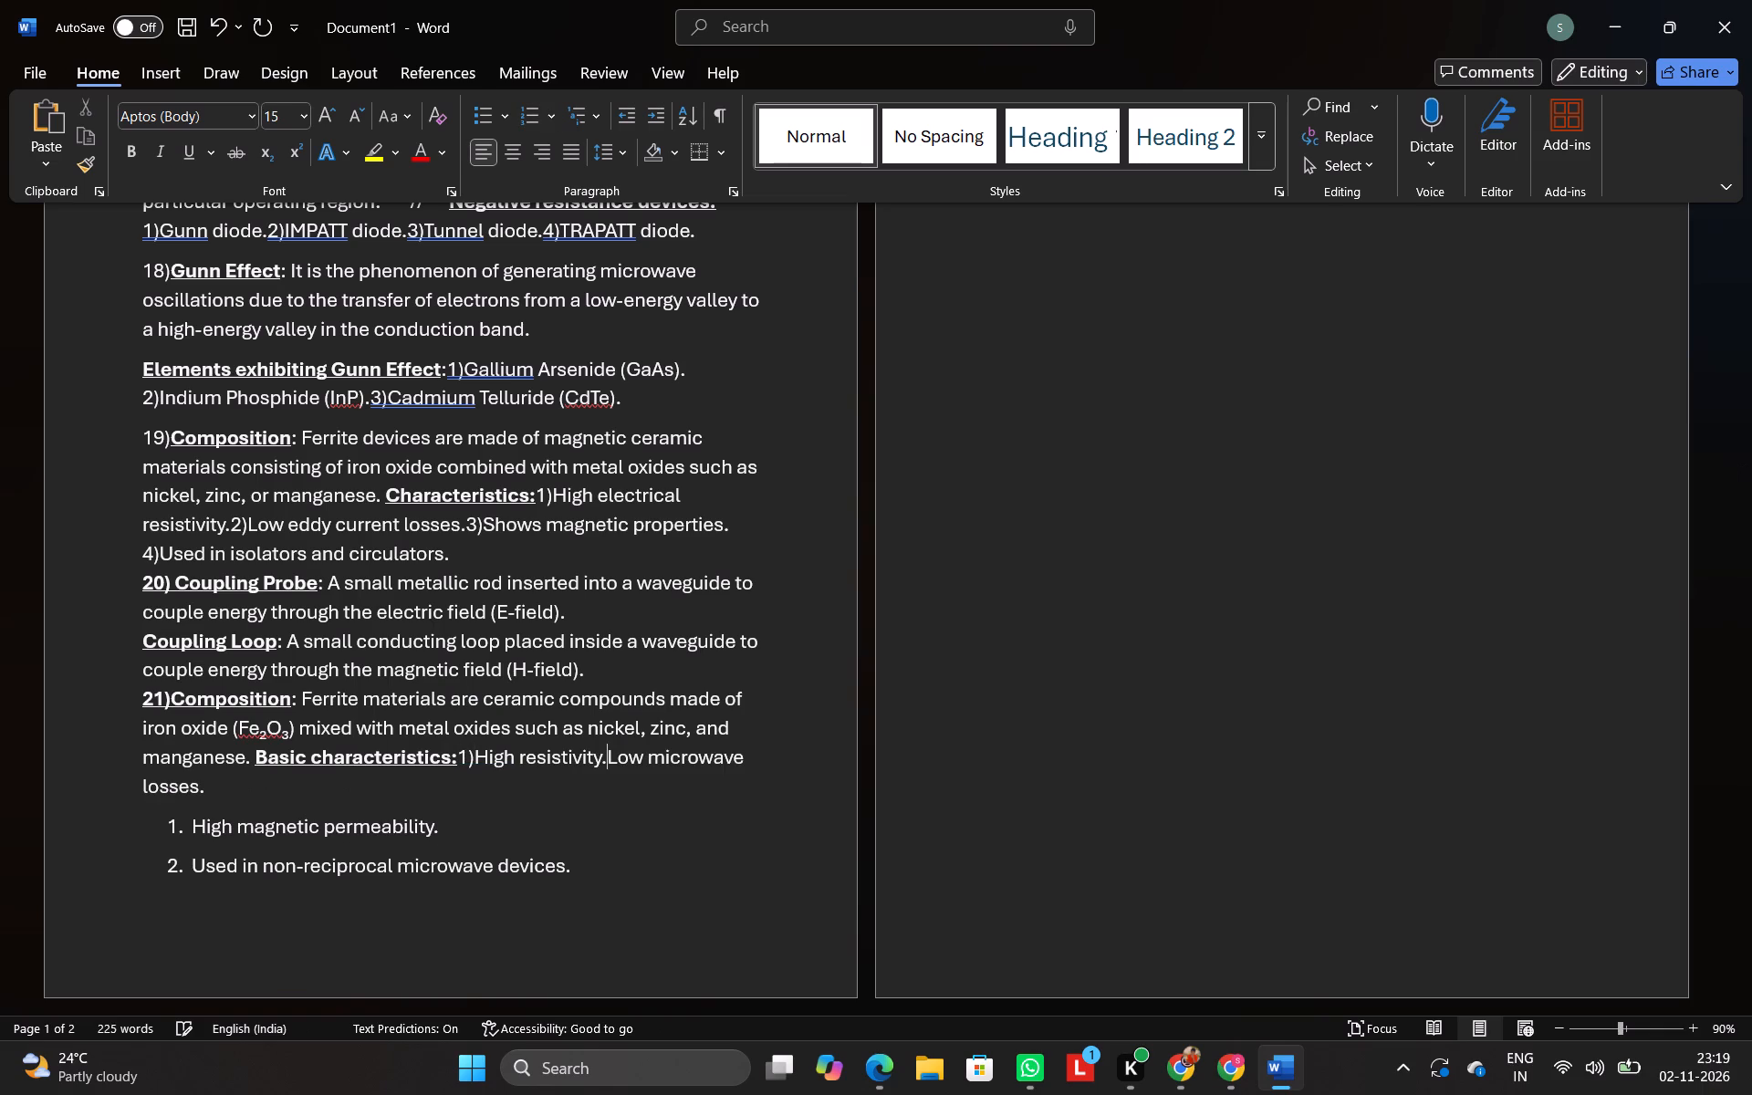
text(2))
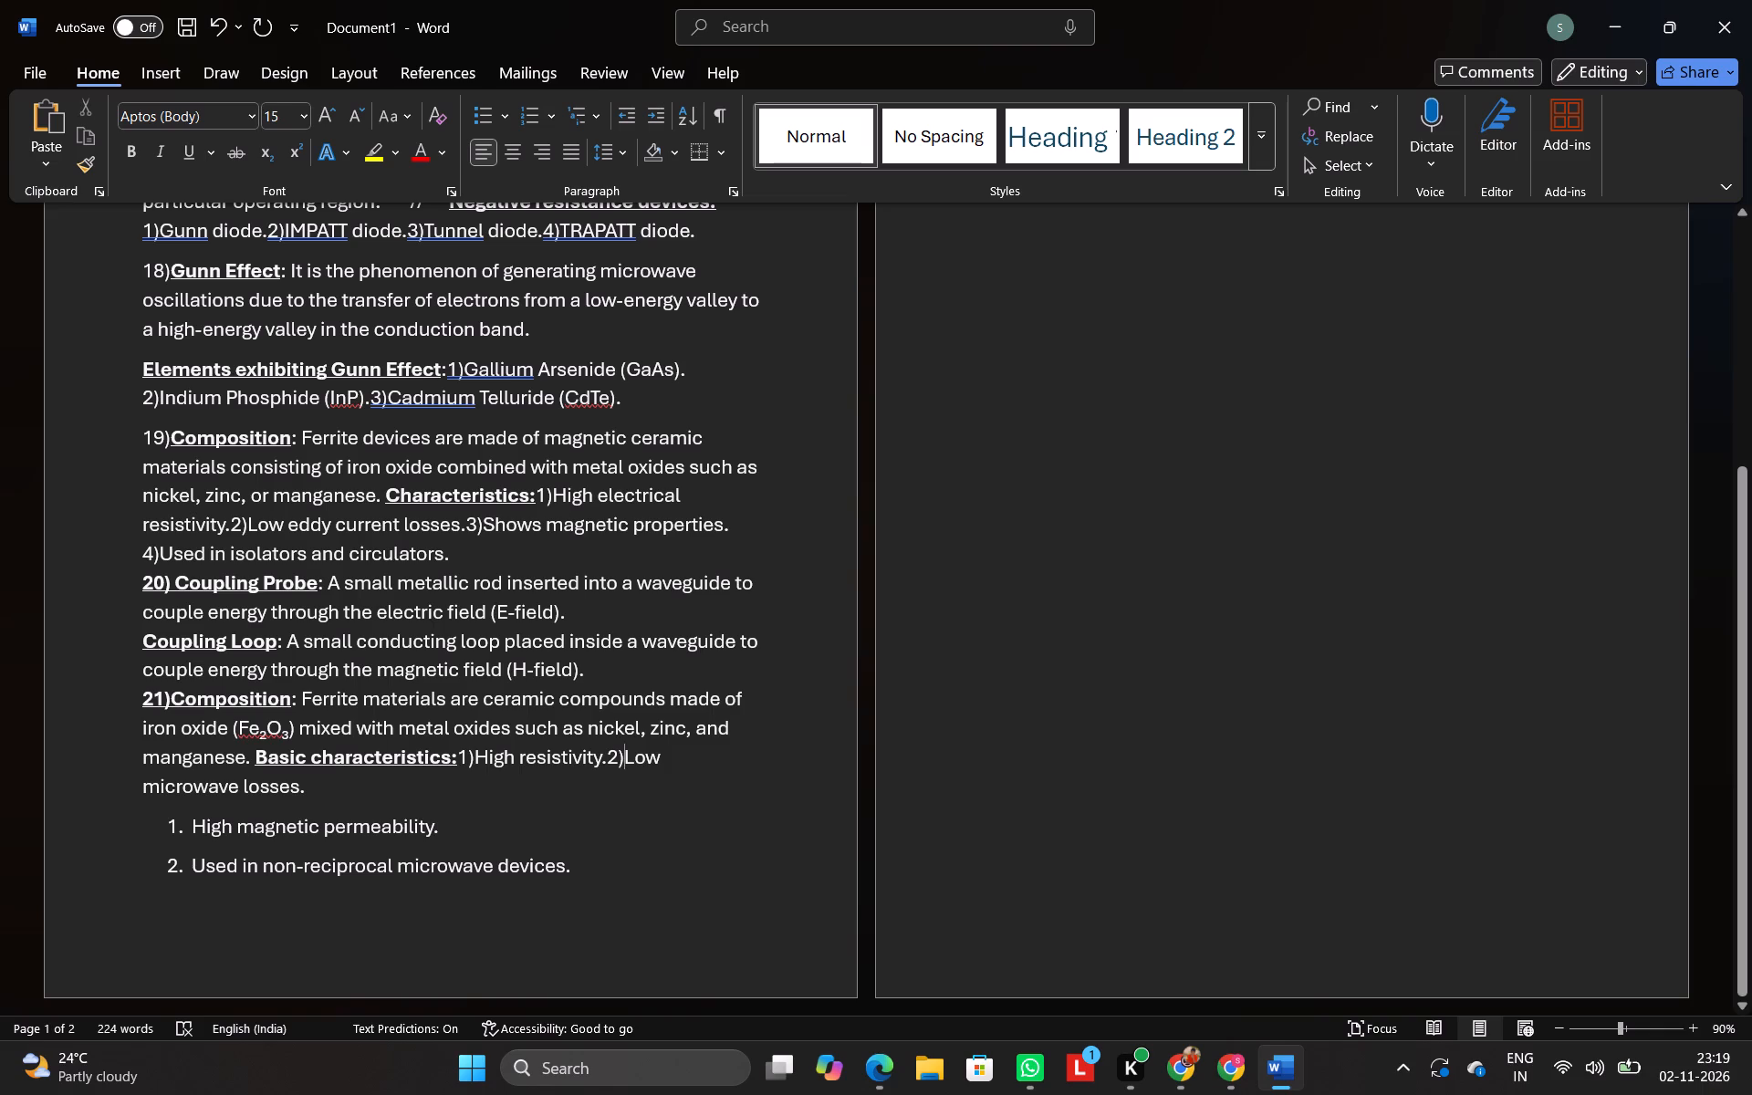
Run the High magnetic permeability and non-reciprocal microwave devices items inline after item 2), numbered 3) and 4), keeping the full stop between them.
click(191, 834)
key(BackSpace)
key(BackSpace)
key(BackSpace)
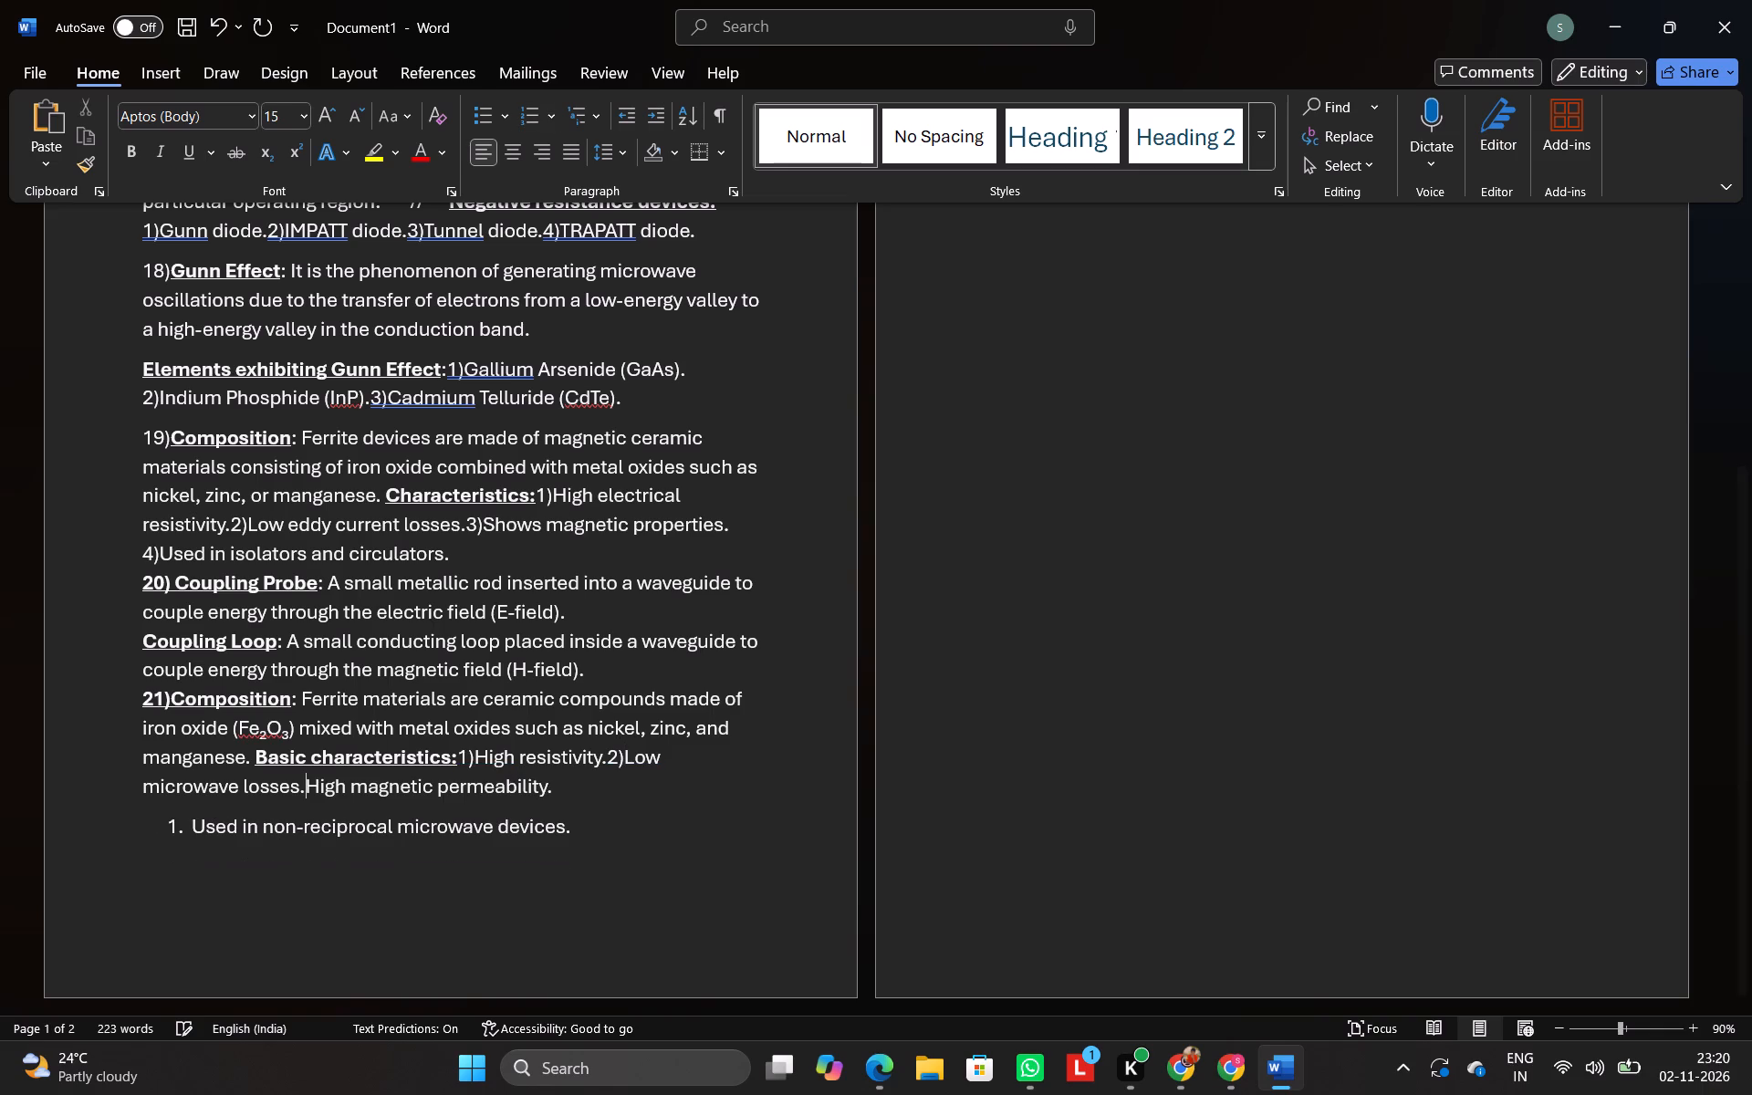
key(3)
key(shift+parenright)
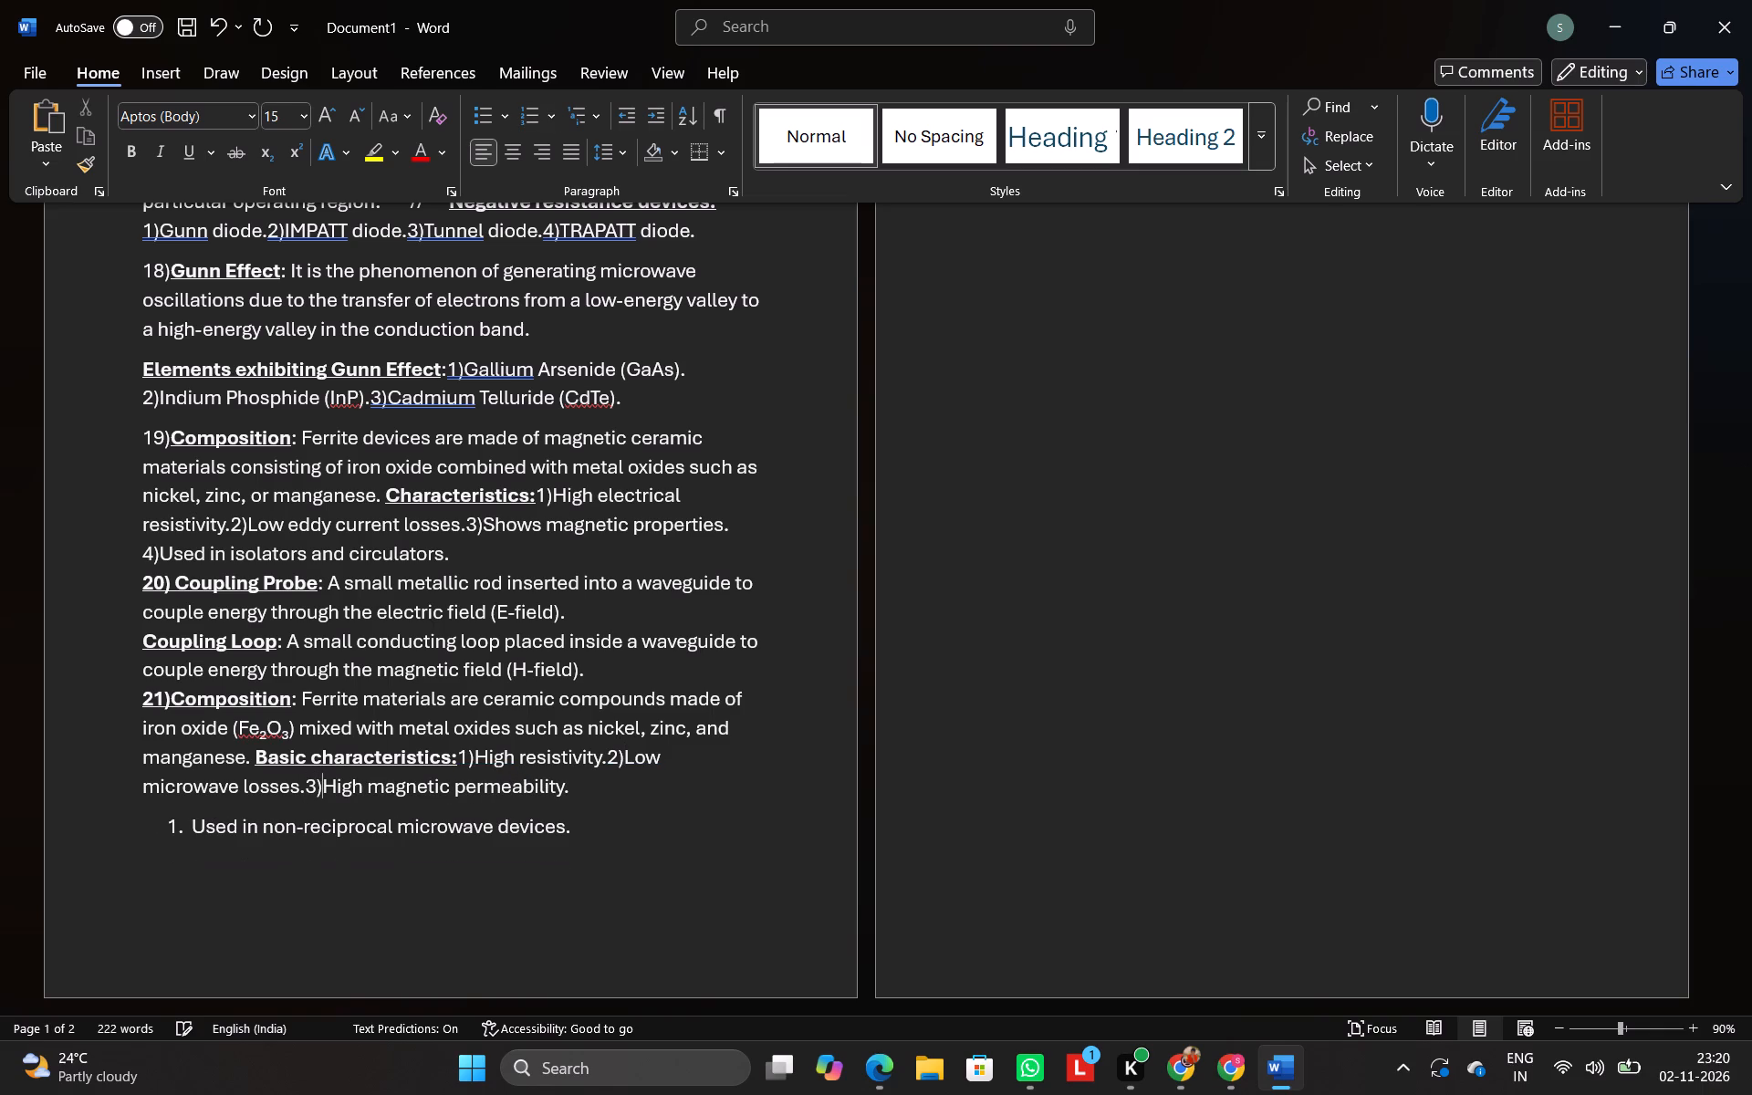
click(188, 828)
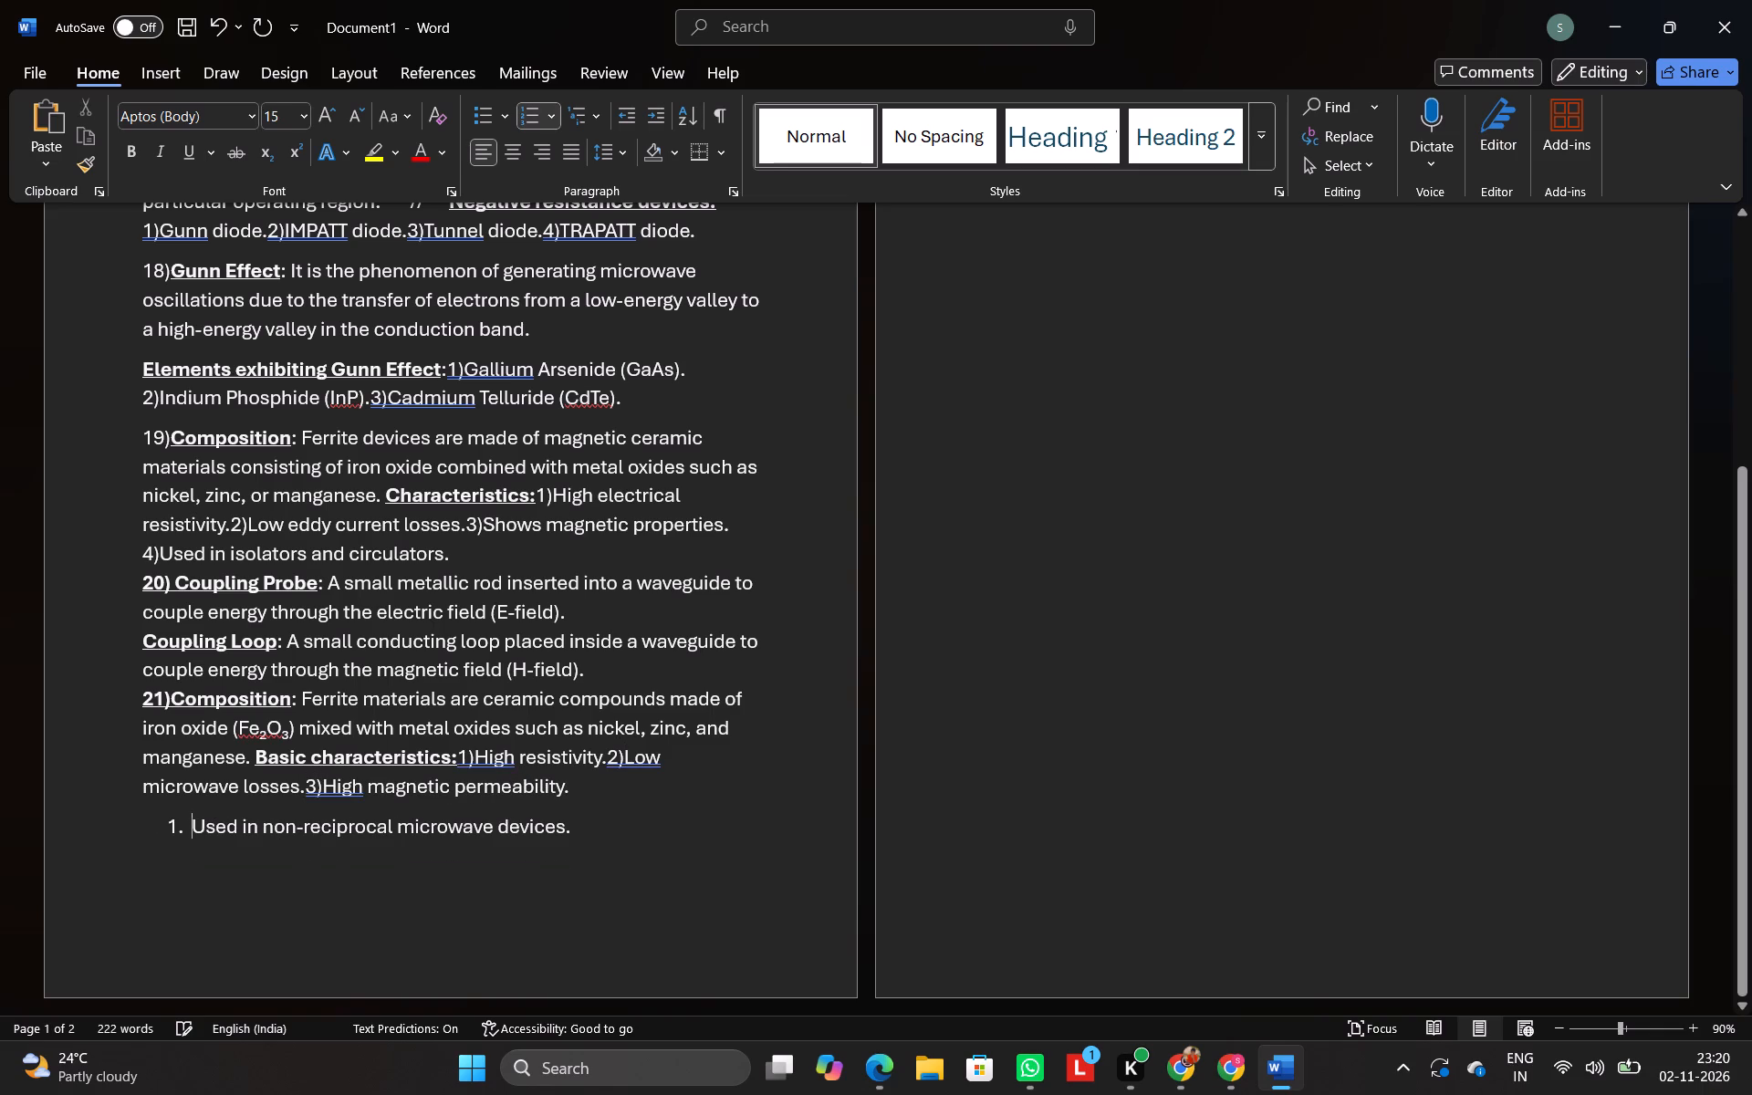
key(BackSpace)
key(BackSpace)
key(BackSpace)
key(BackSpace)
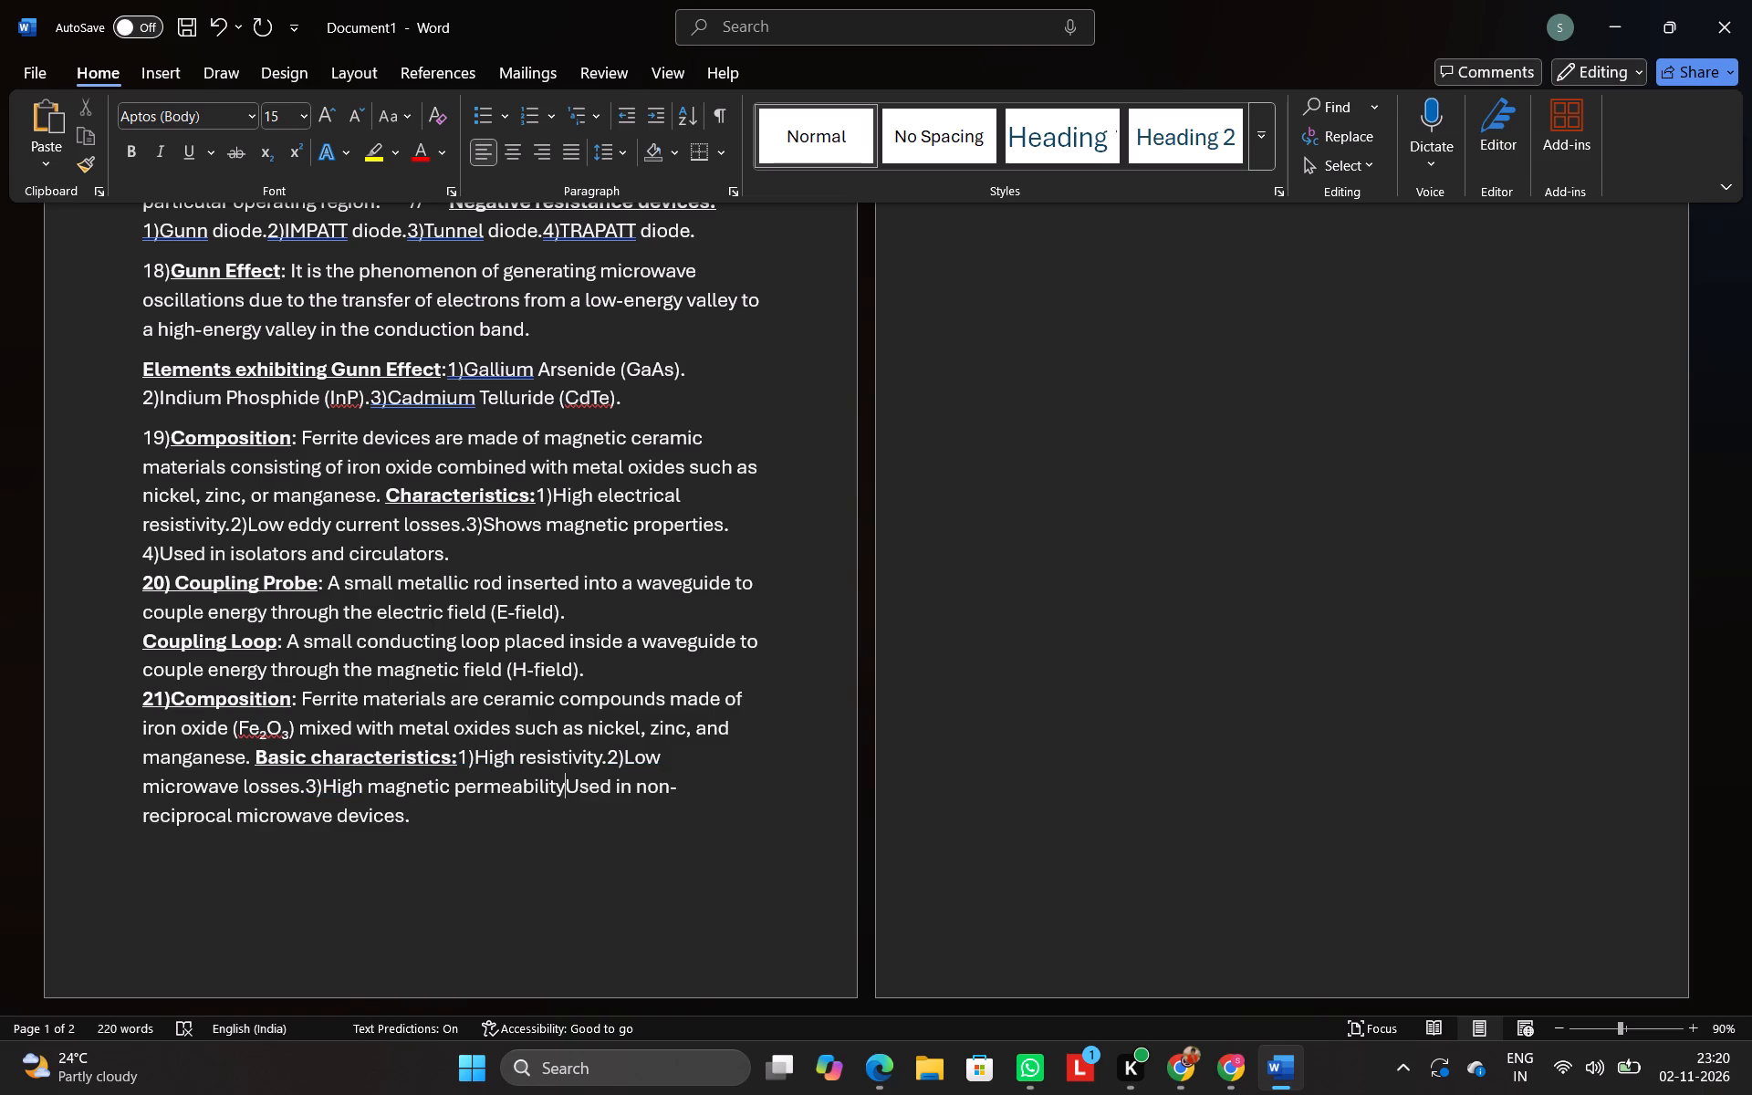
key(ctrl+z)
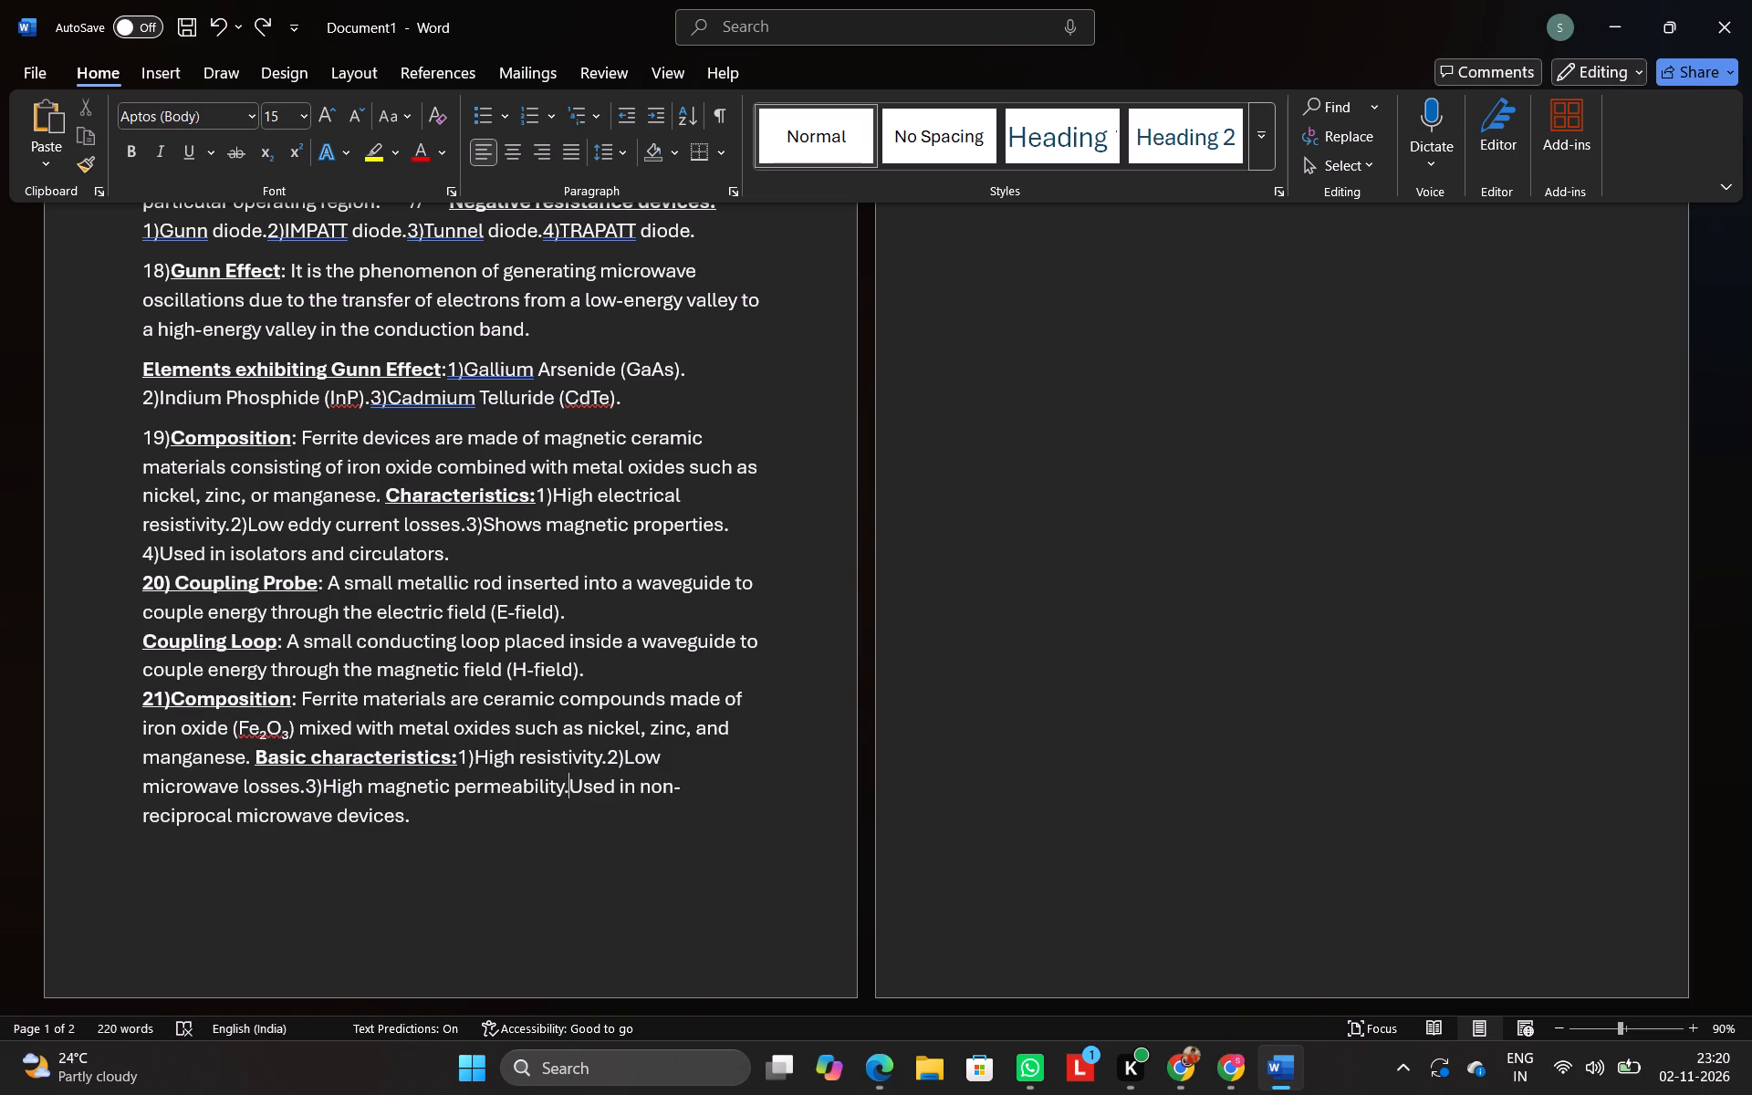
key(4)
key(shift+parenright)
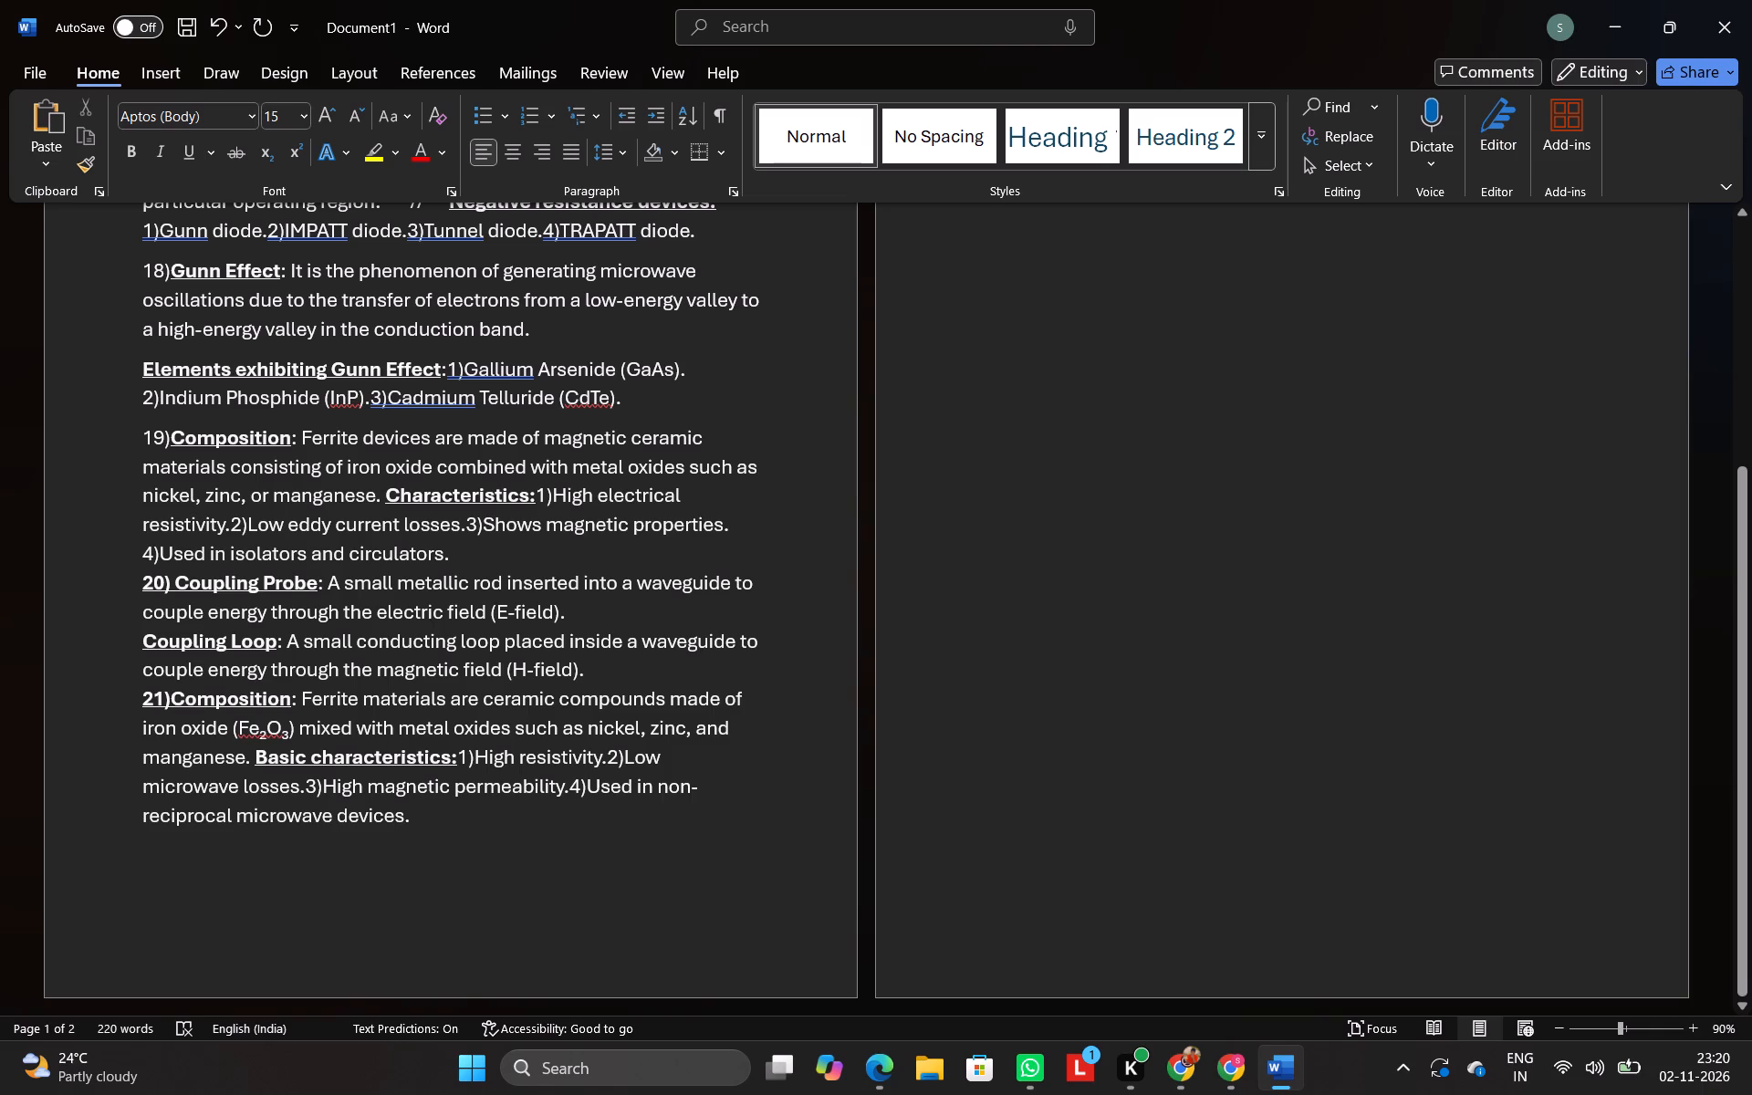
scroll(498, 816, down, 2)
scroll(611, 593, up, 11)
scroll(611, 593, down, 13)
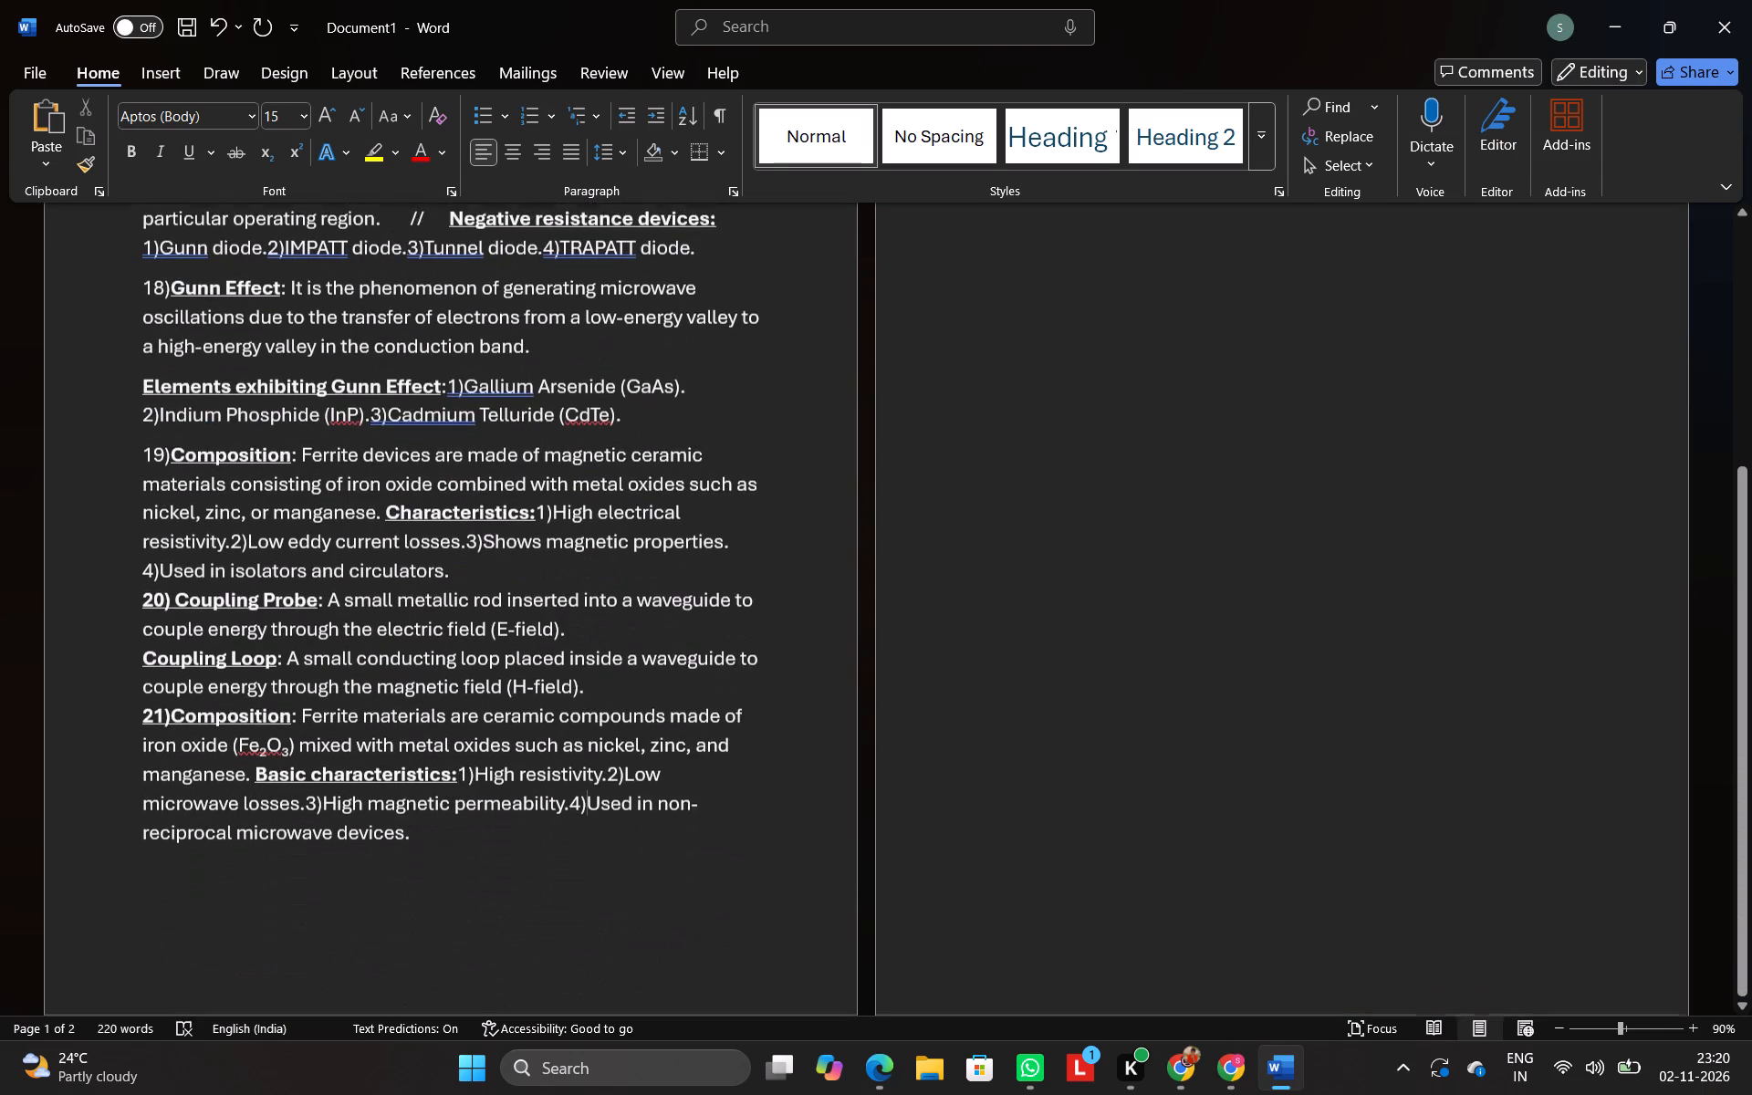
scroll(611, 593, down, 8)
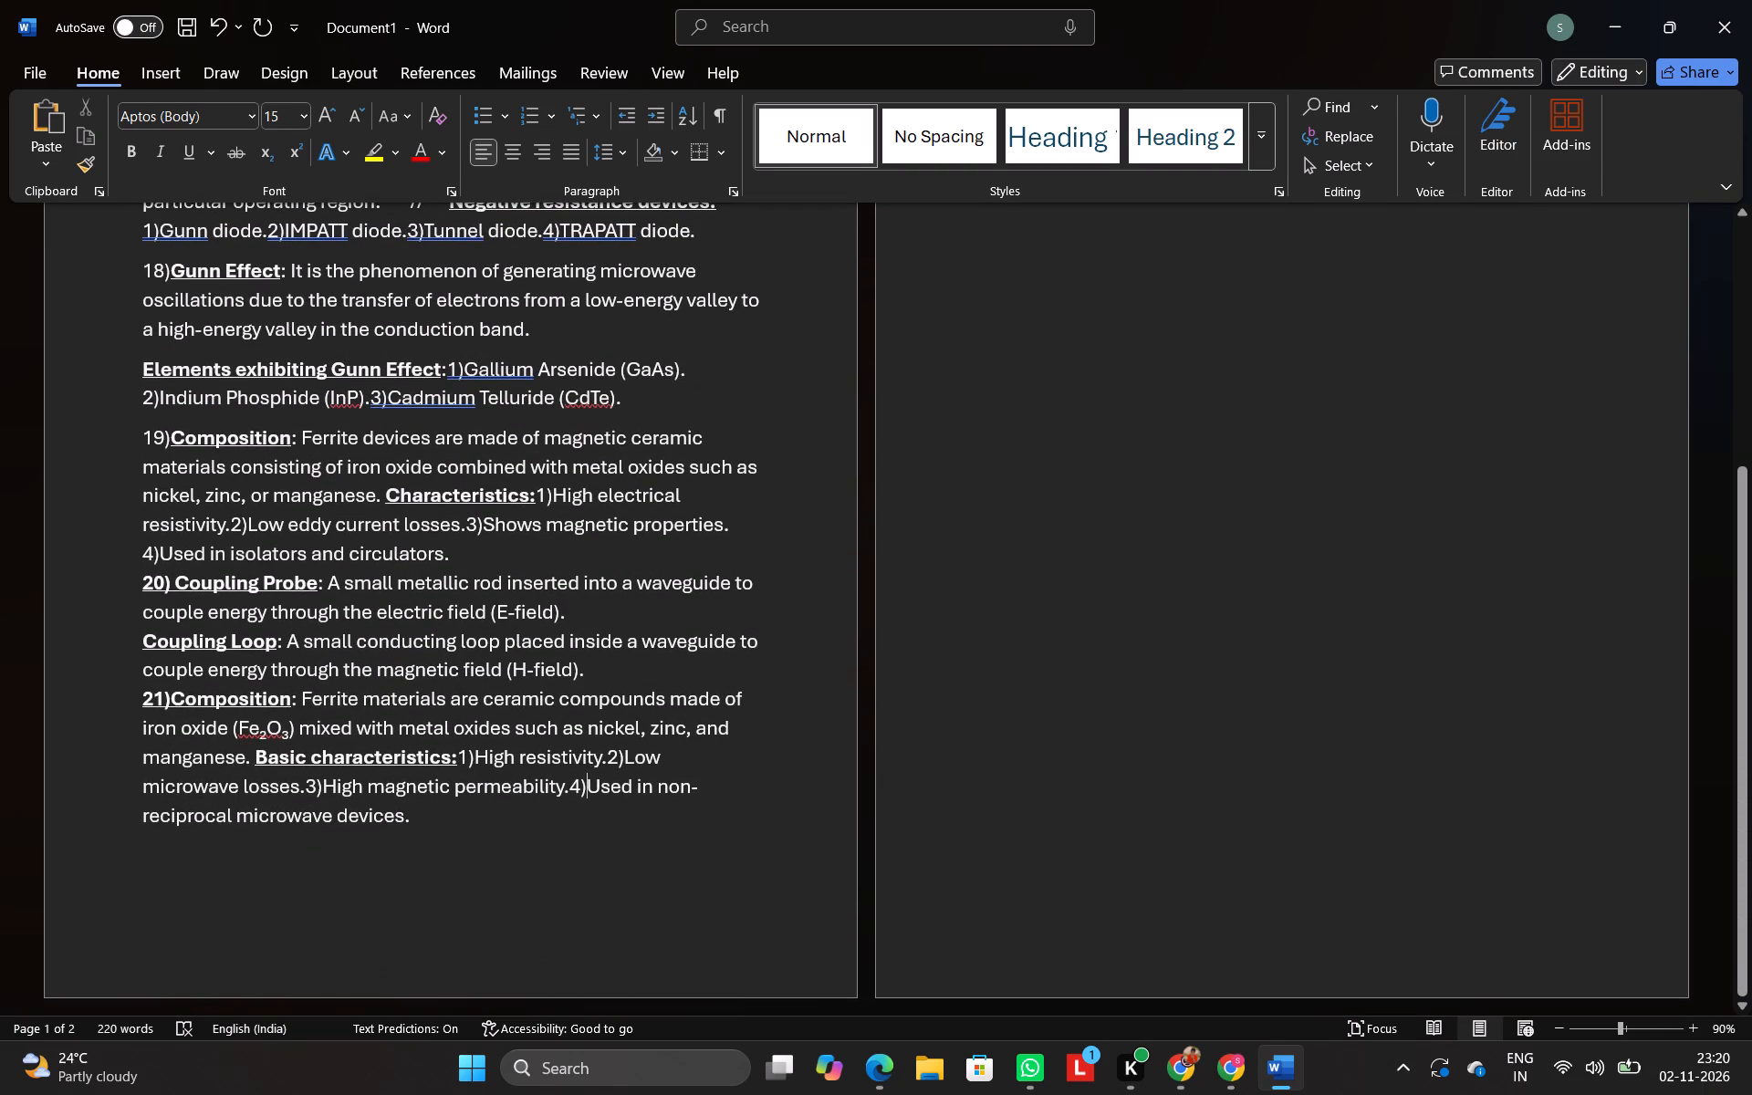